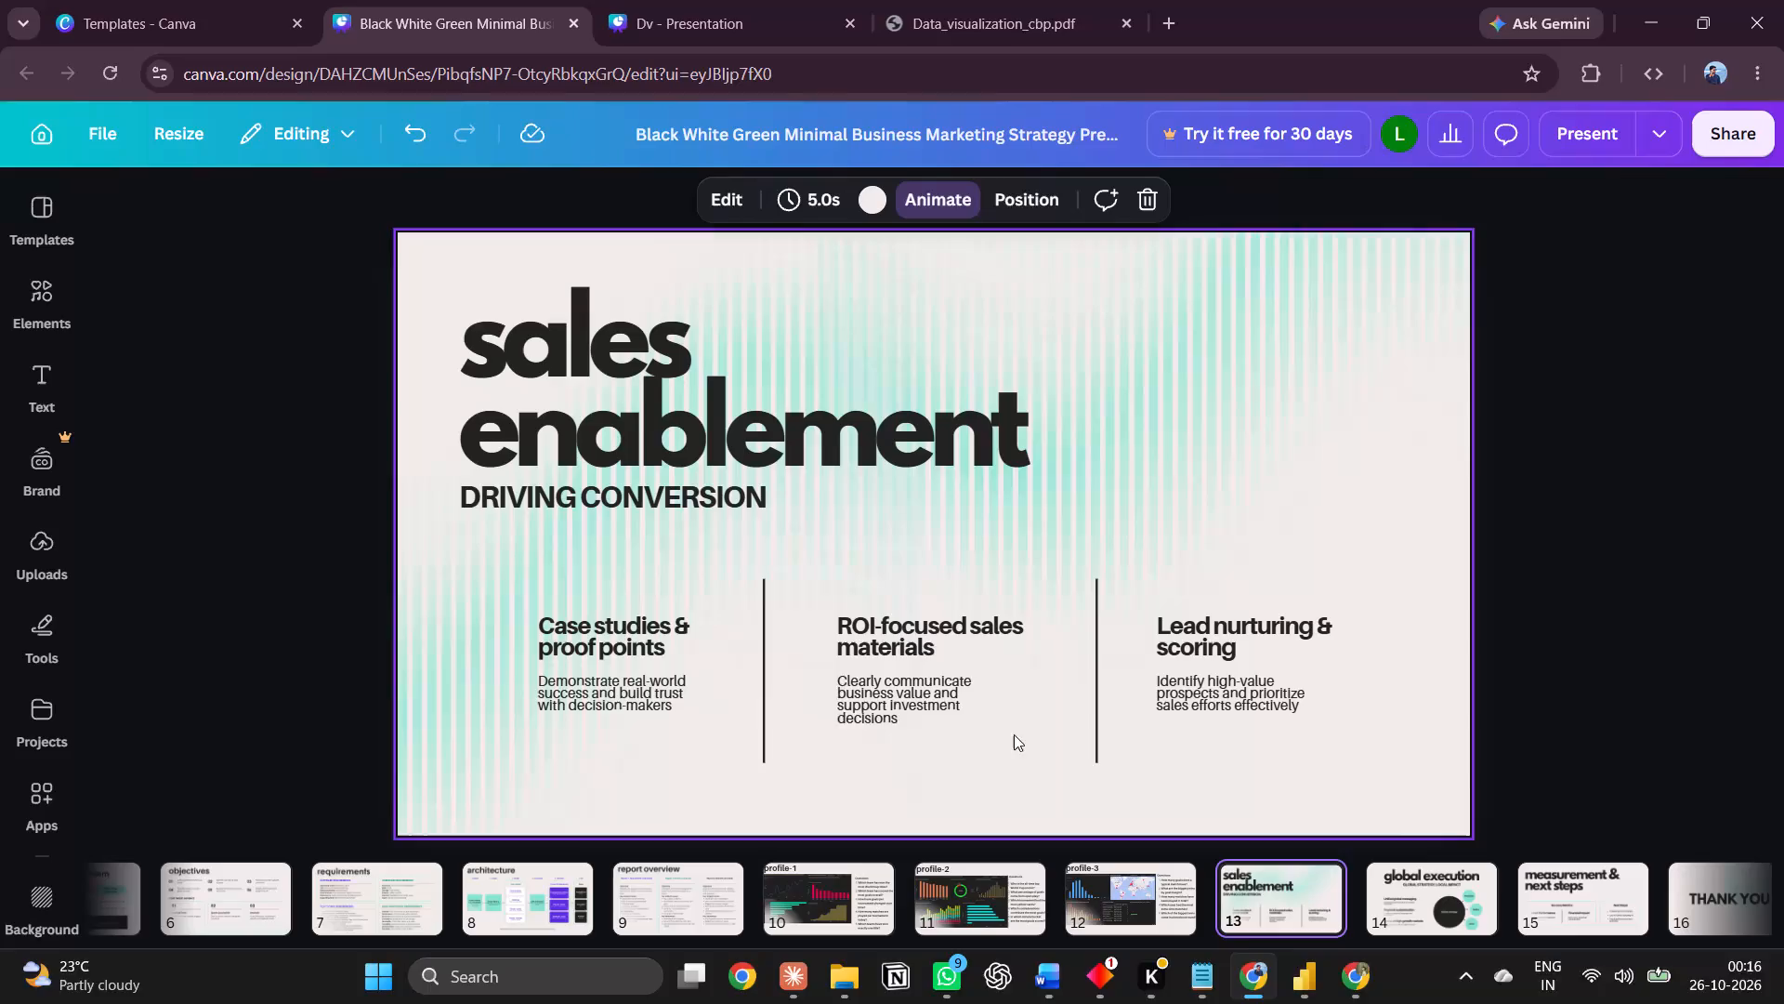
left_click(1304, 877)
left_click(1420, 880)
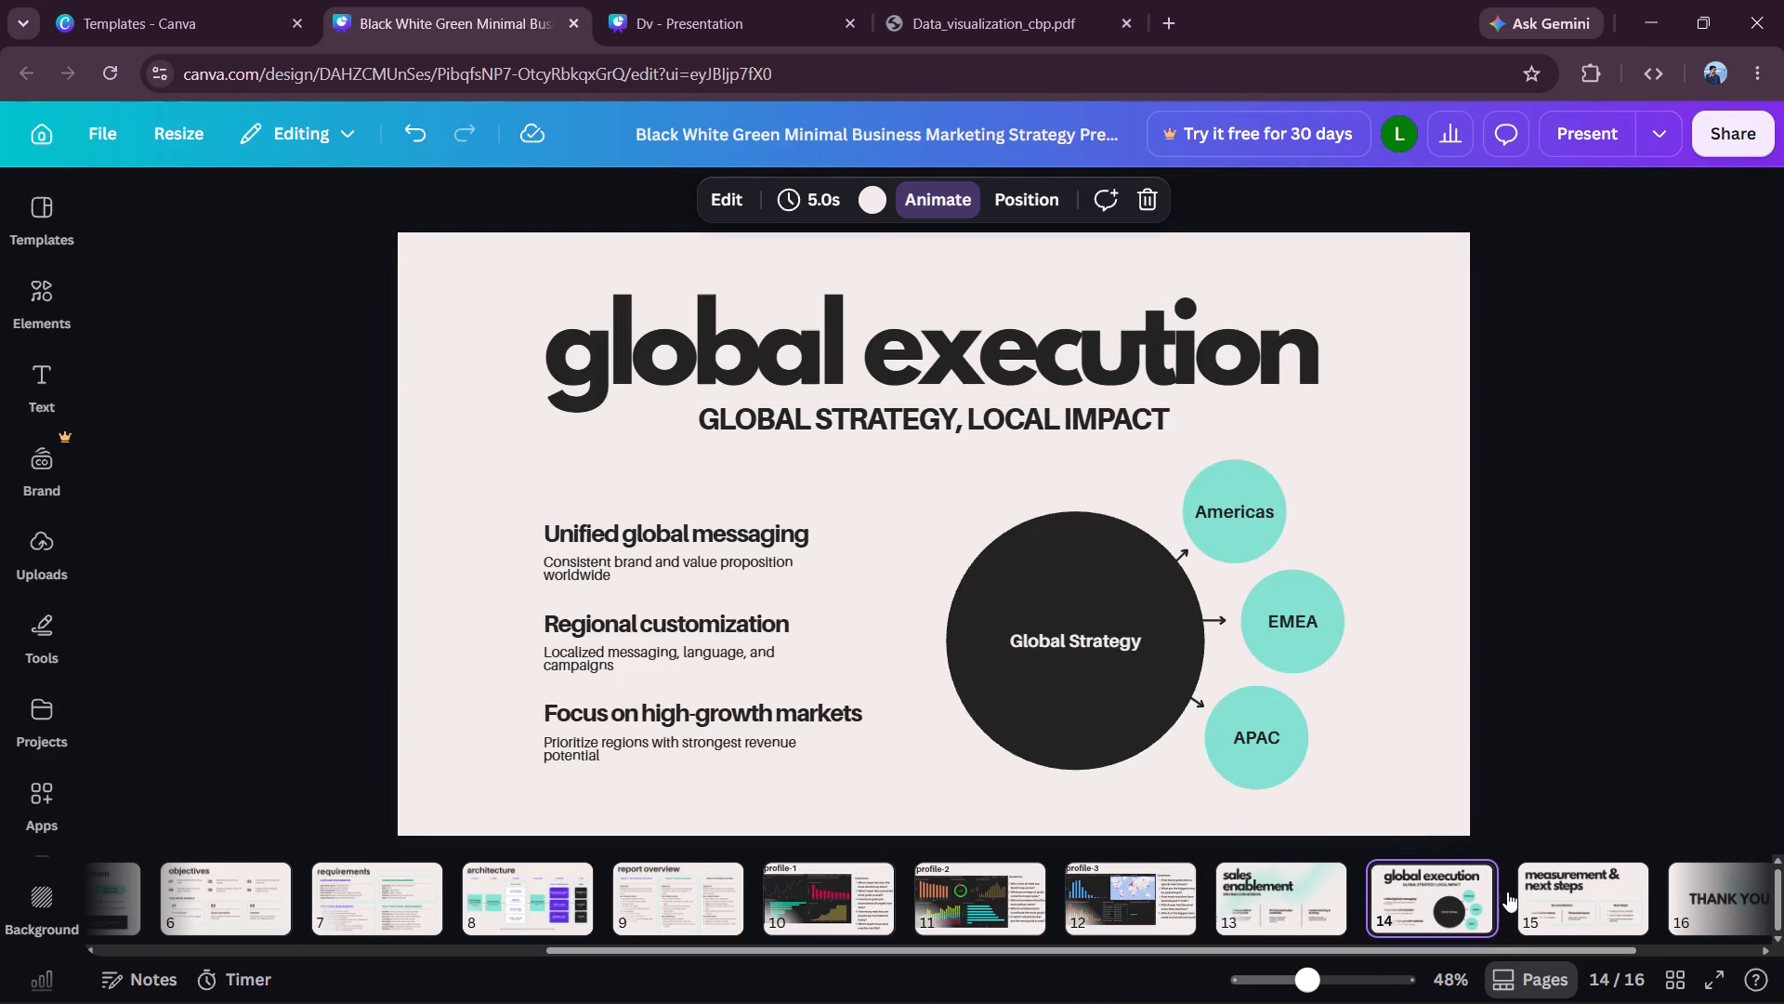
left_click(1581, 886)
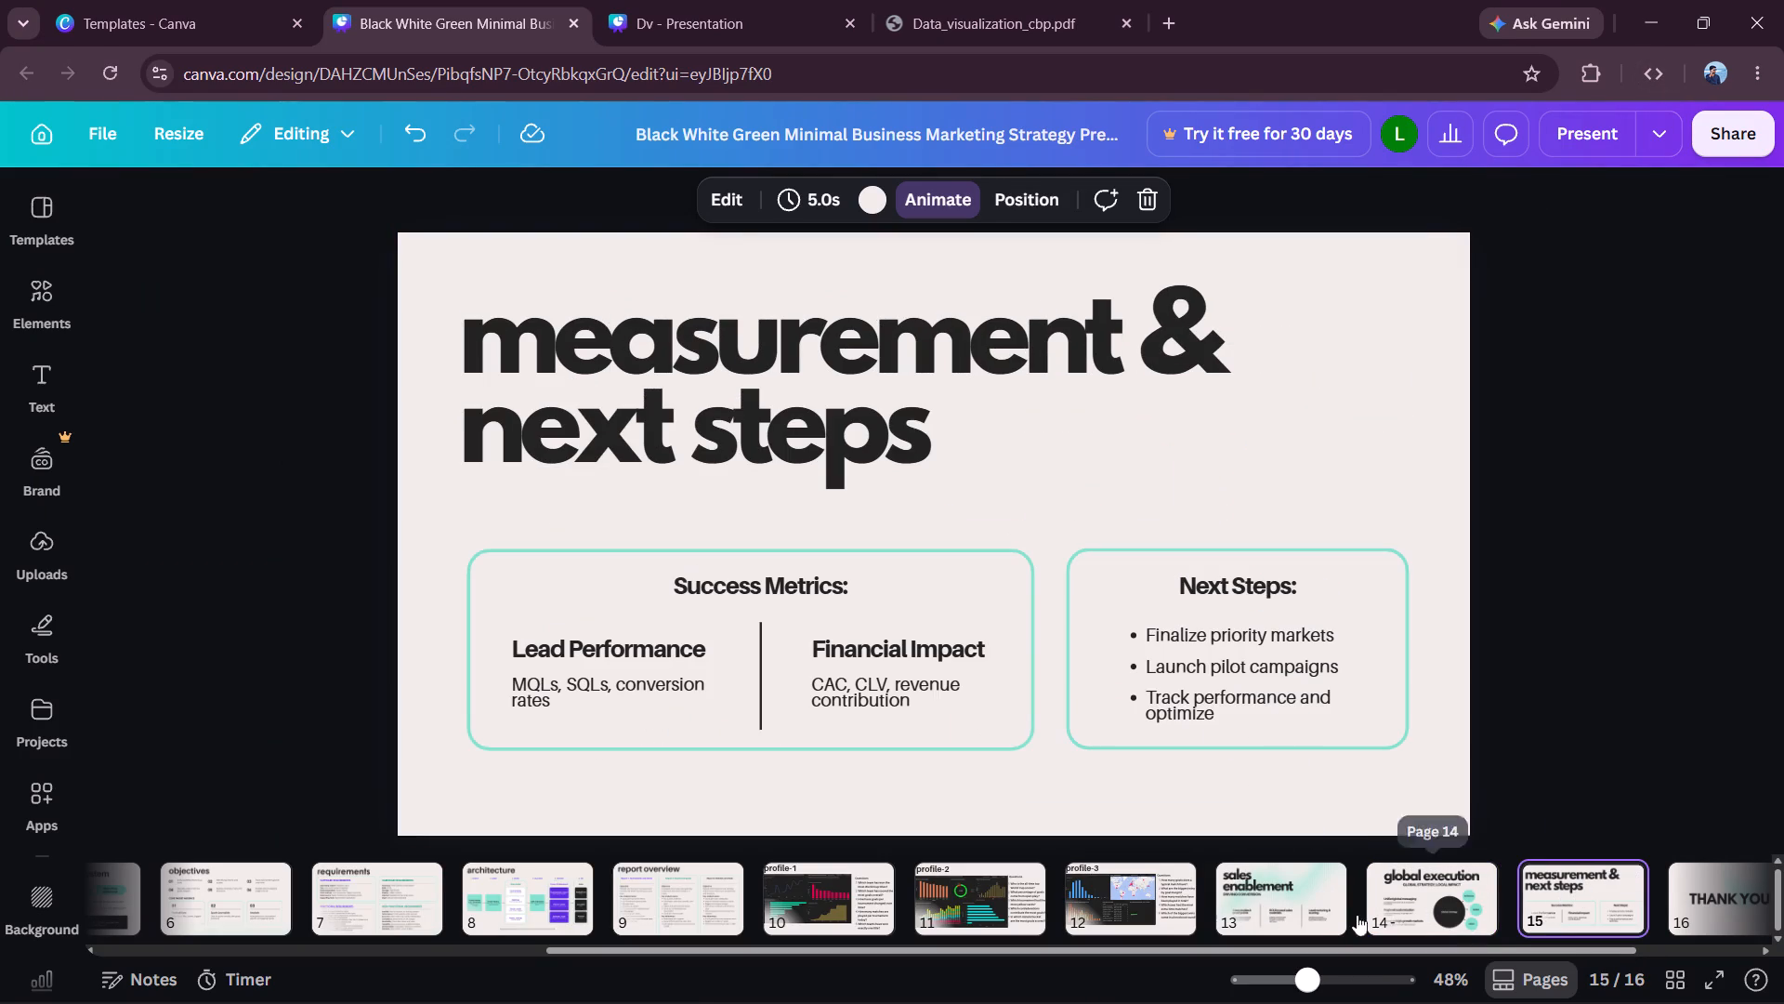
left_click(1291, 905)
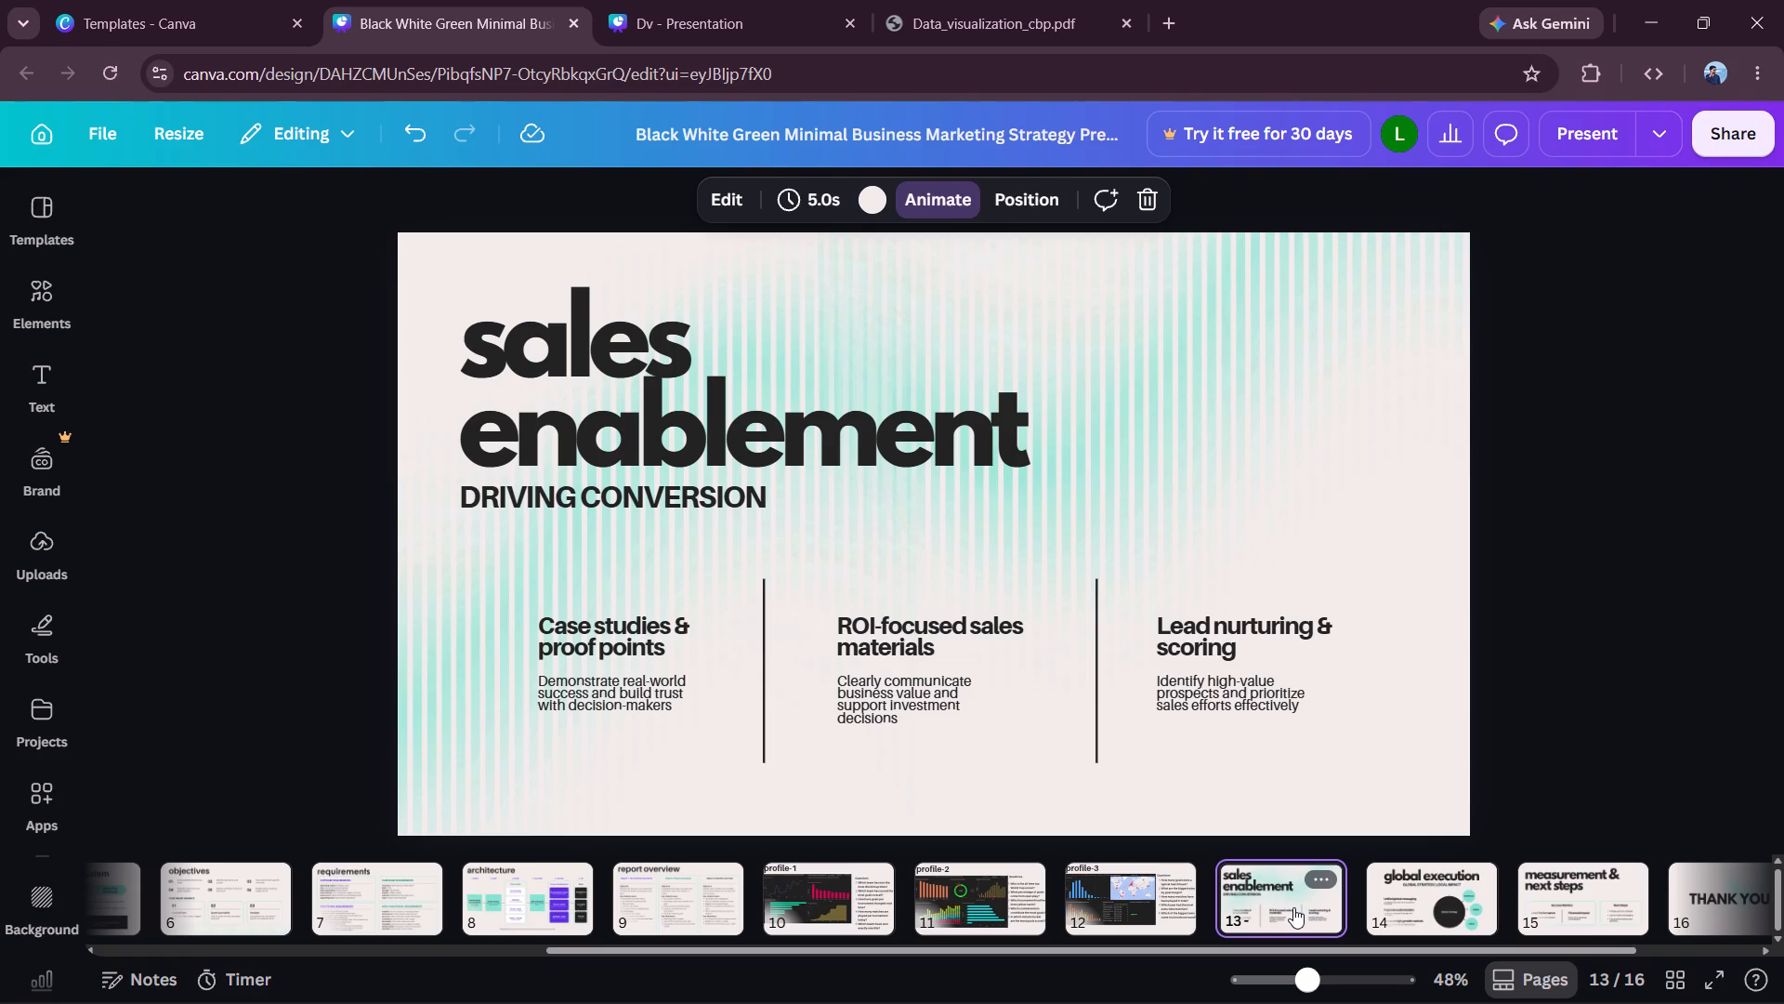
left_click(692, 0)
left_click(1359, 916)
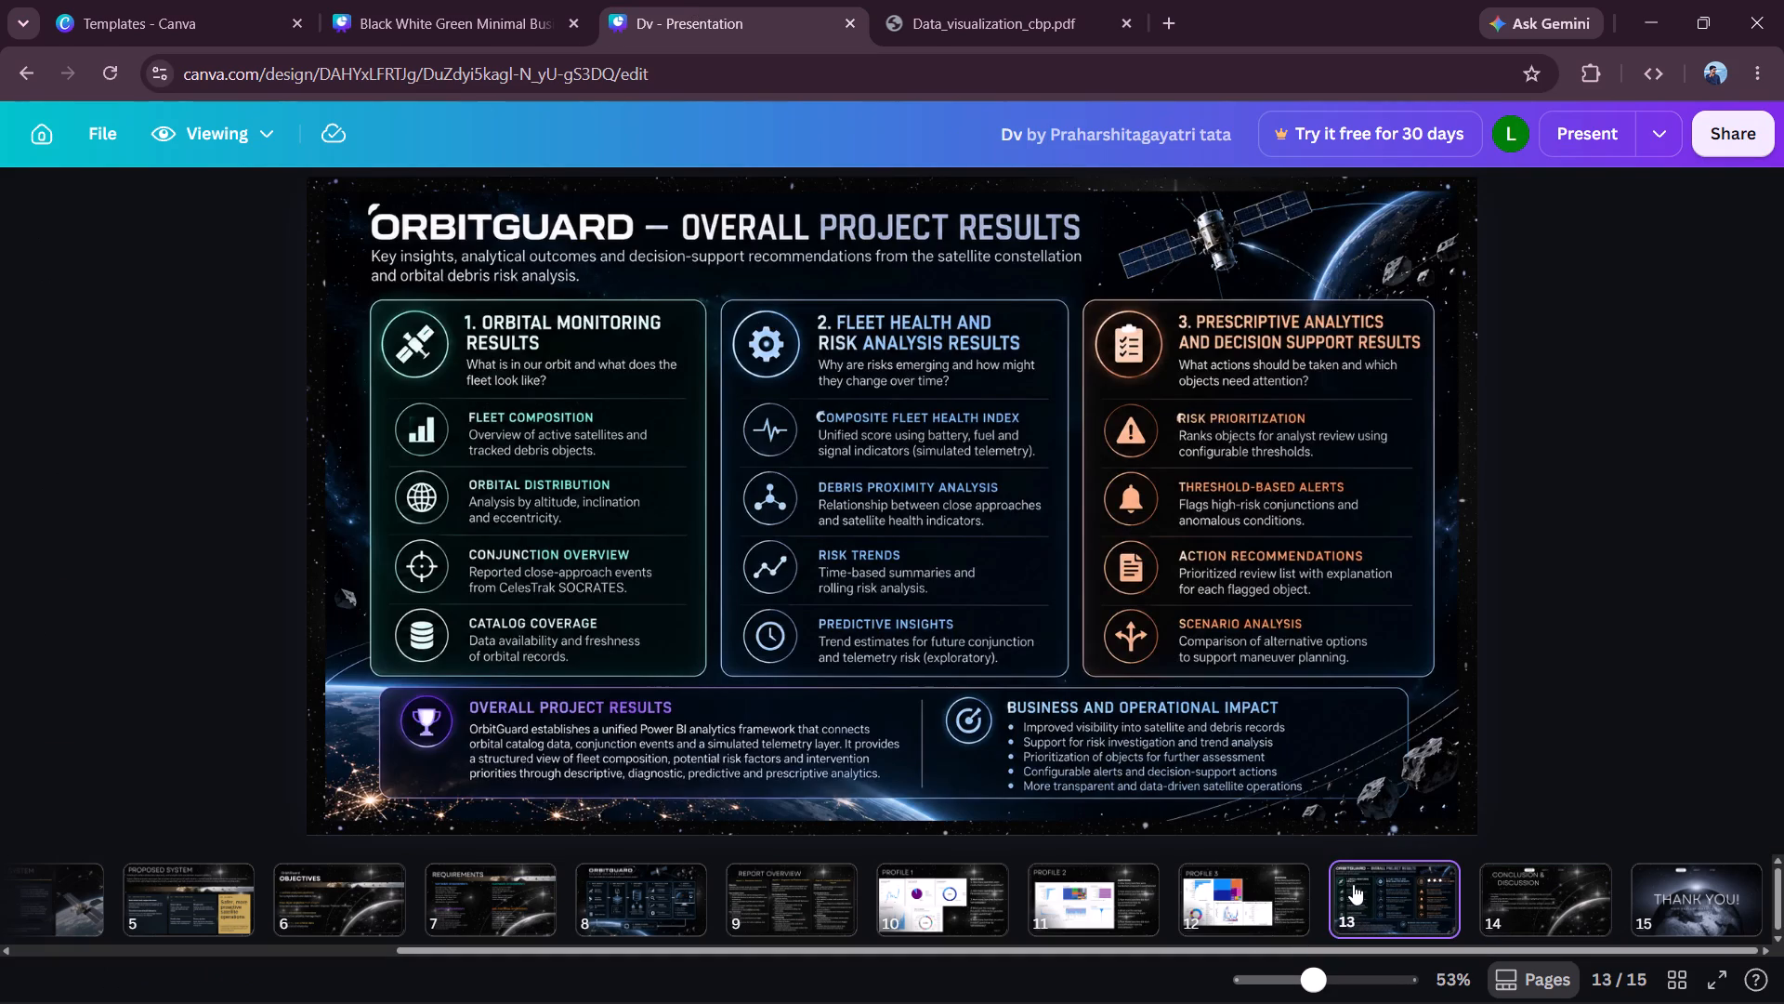
left_click(455, 0)
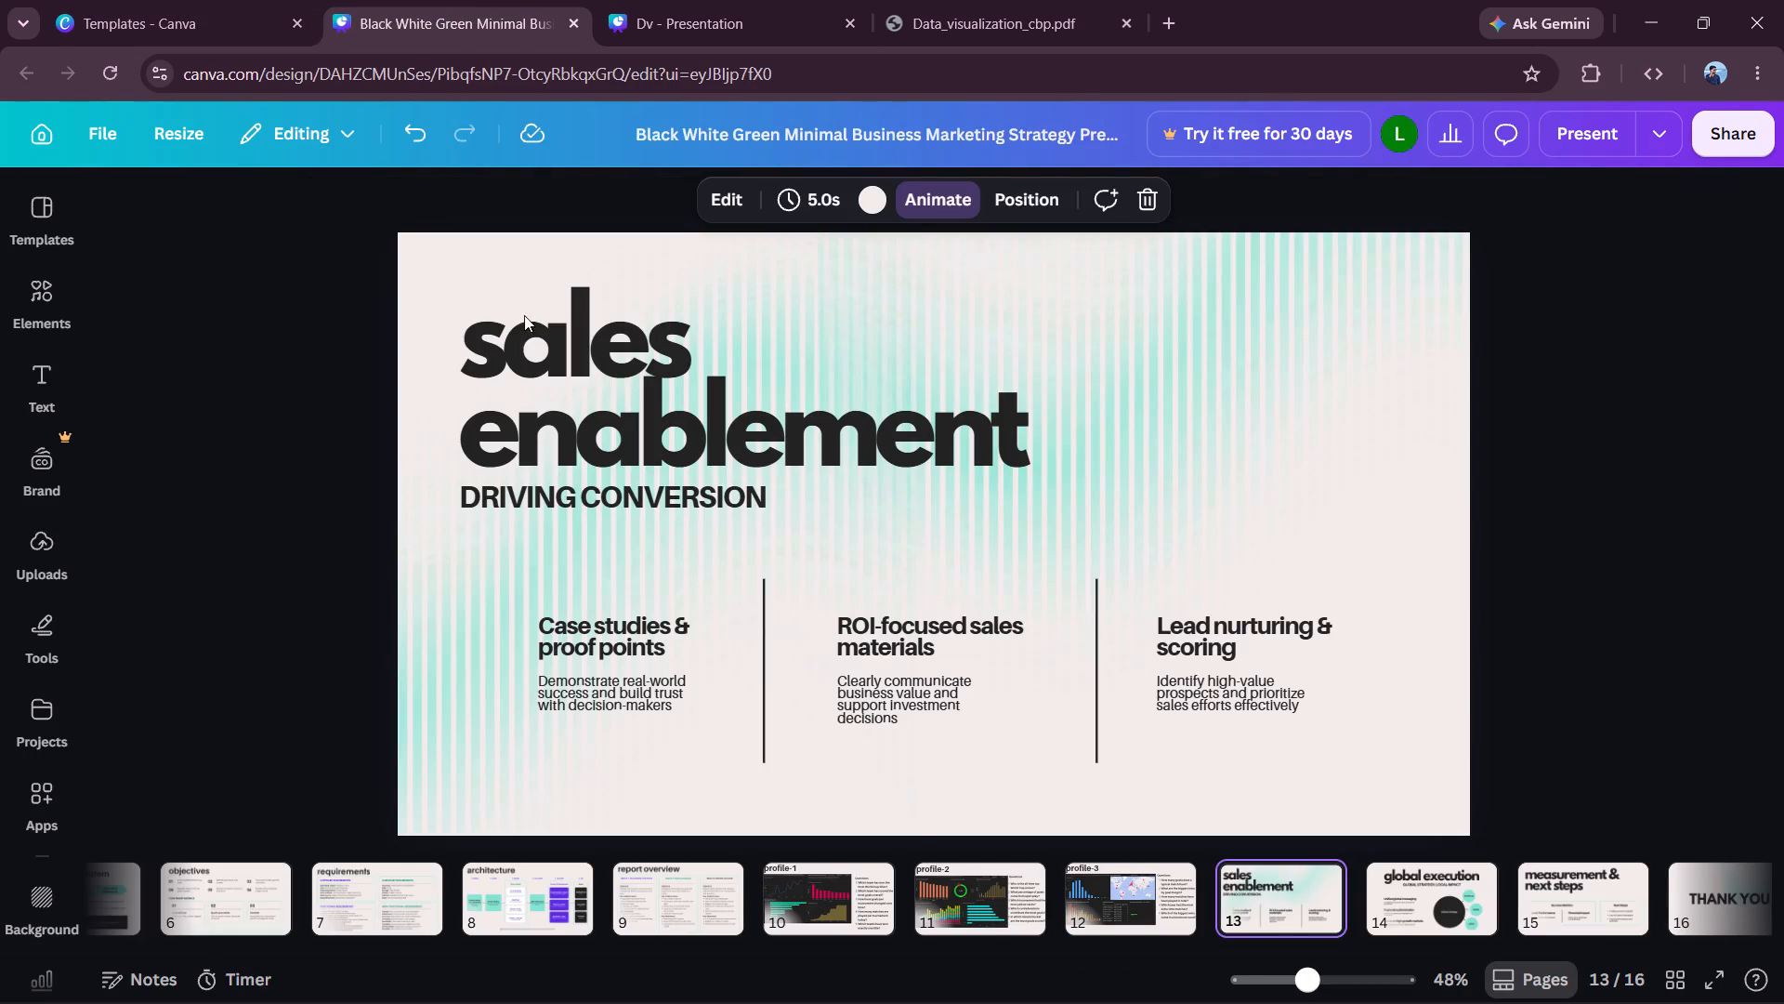
Go back through the opening slides and convert the "existing system" title on slide 4 to all capitals.
scroll(247, 906, "right", 6)
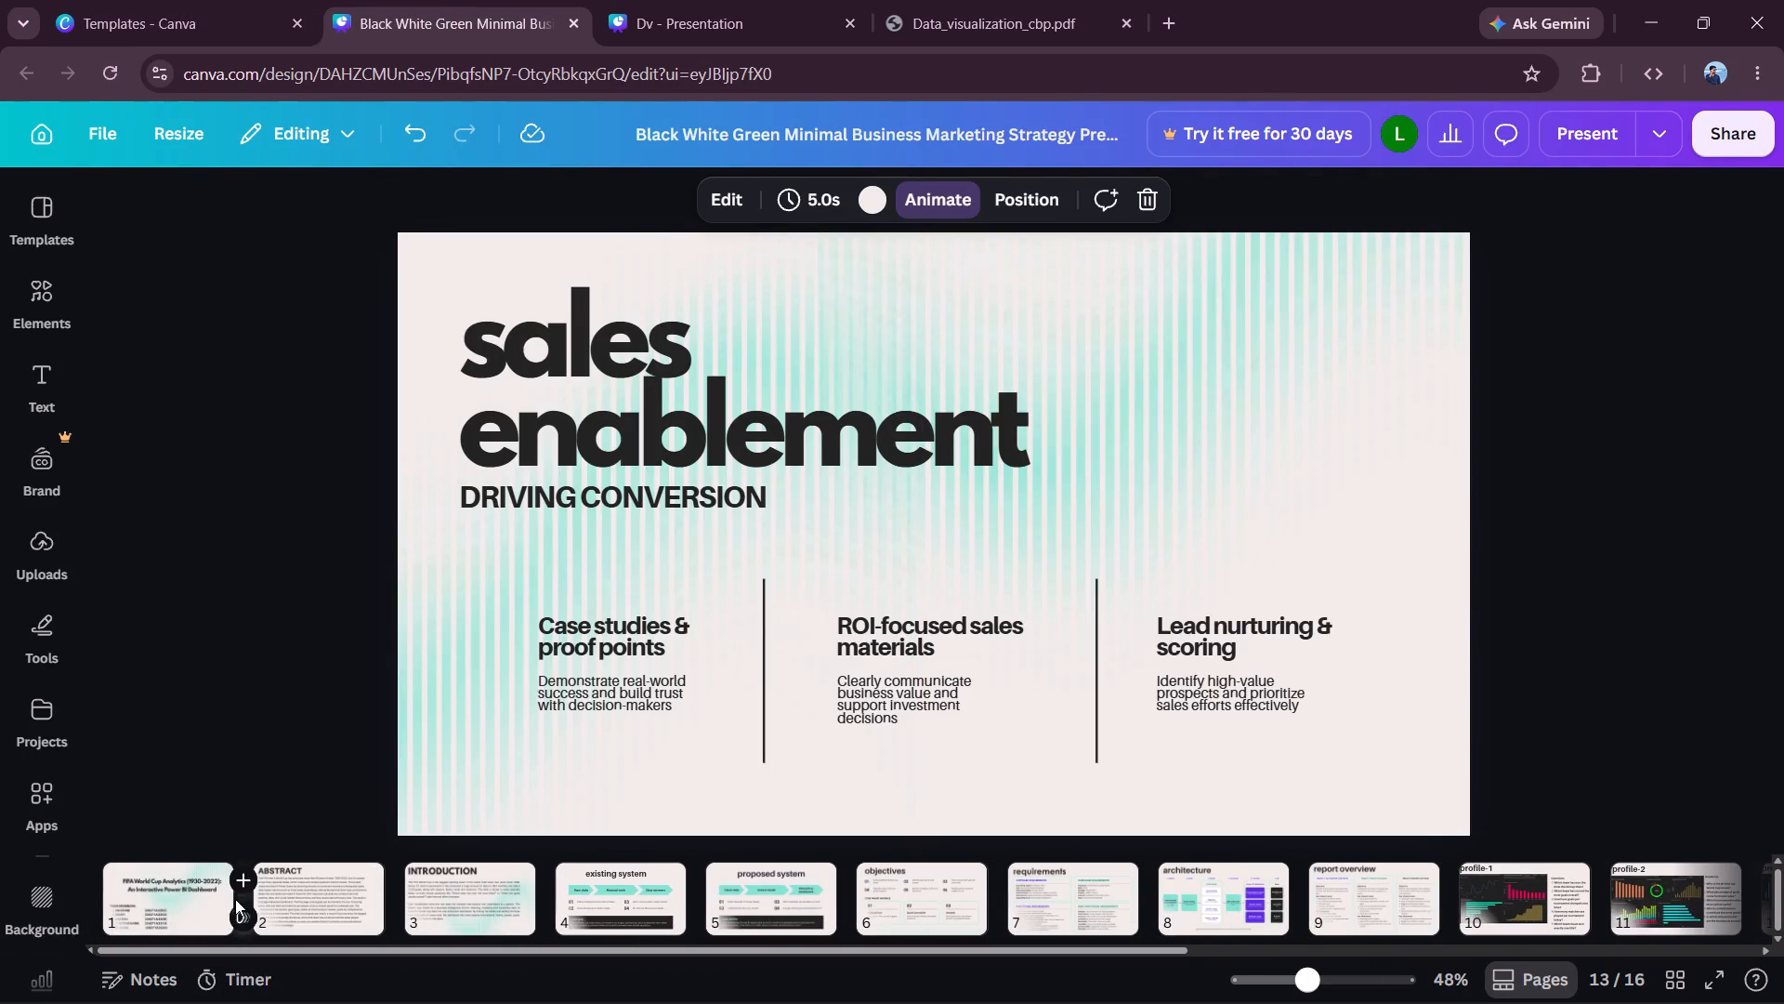
left_click(199, 905)
left_click(295, 907)
left_click(549, 913)
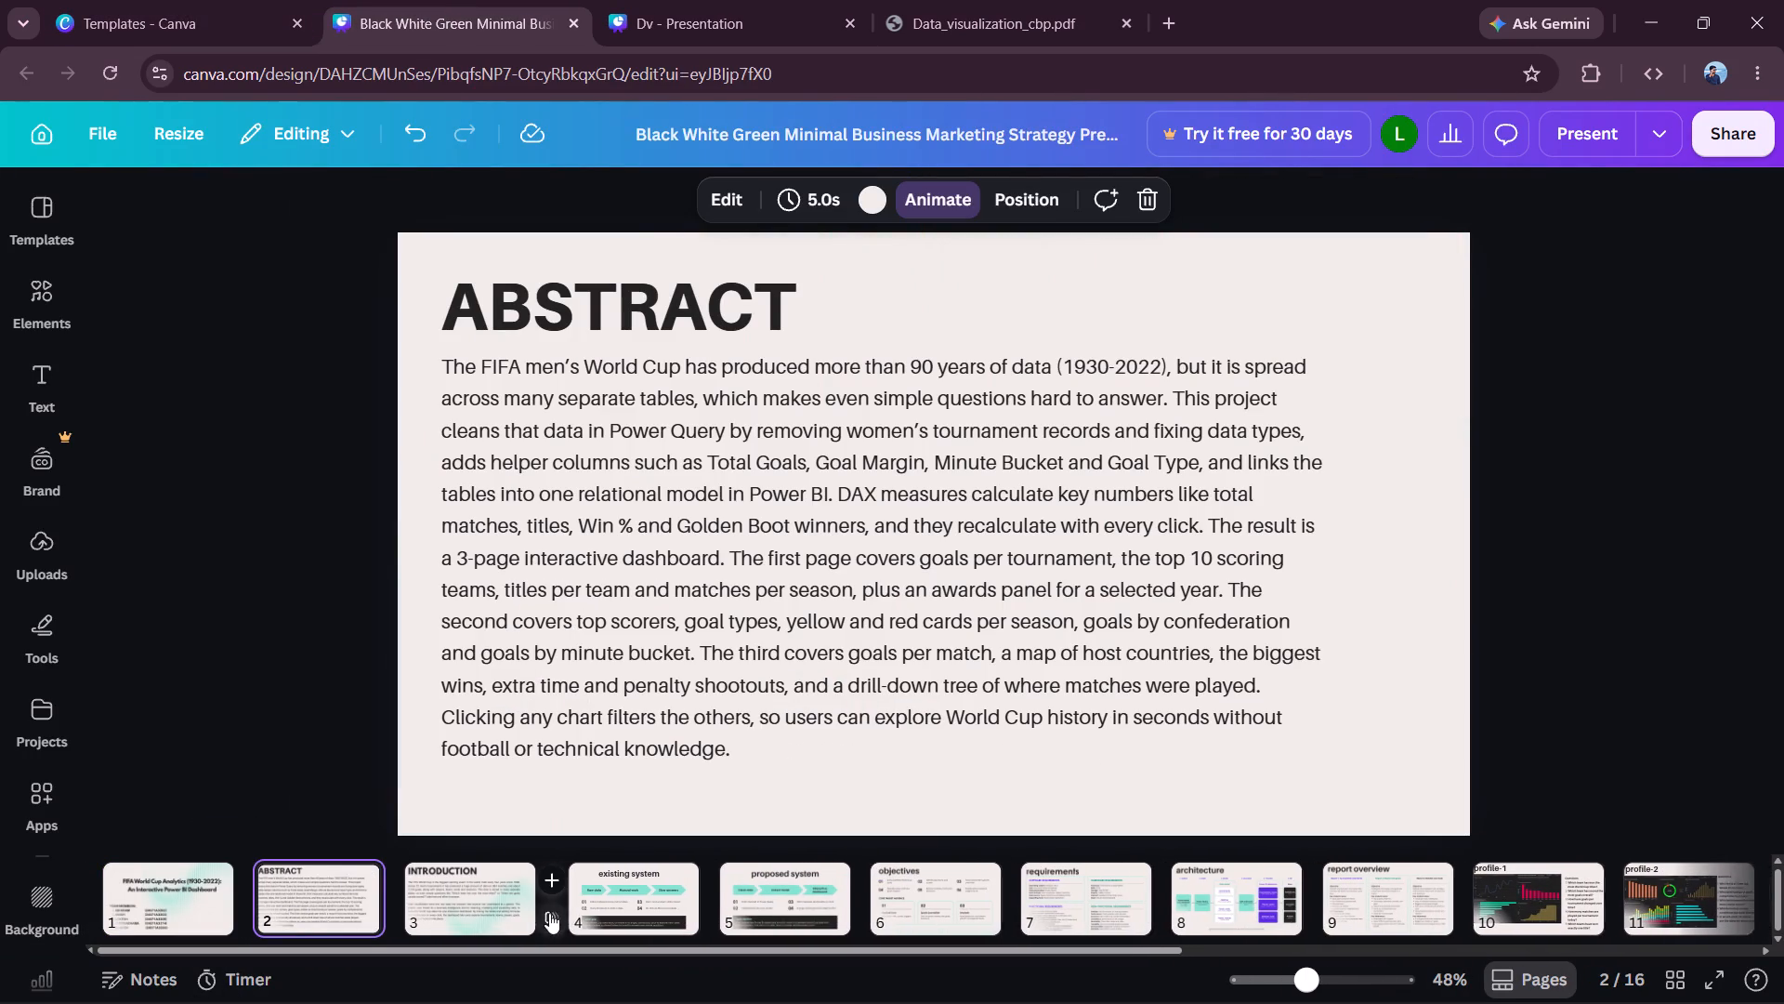
left_click(494, 914)
left_click(611, 906)
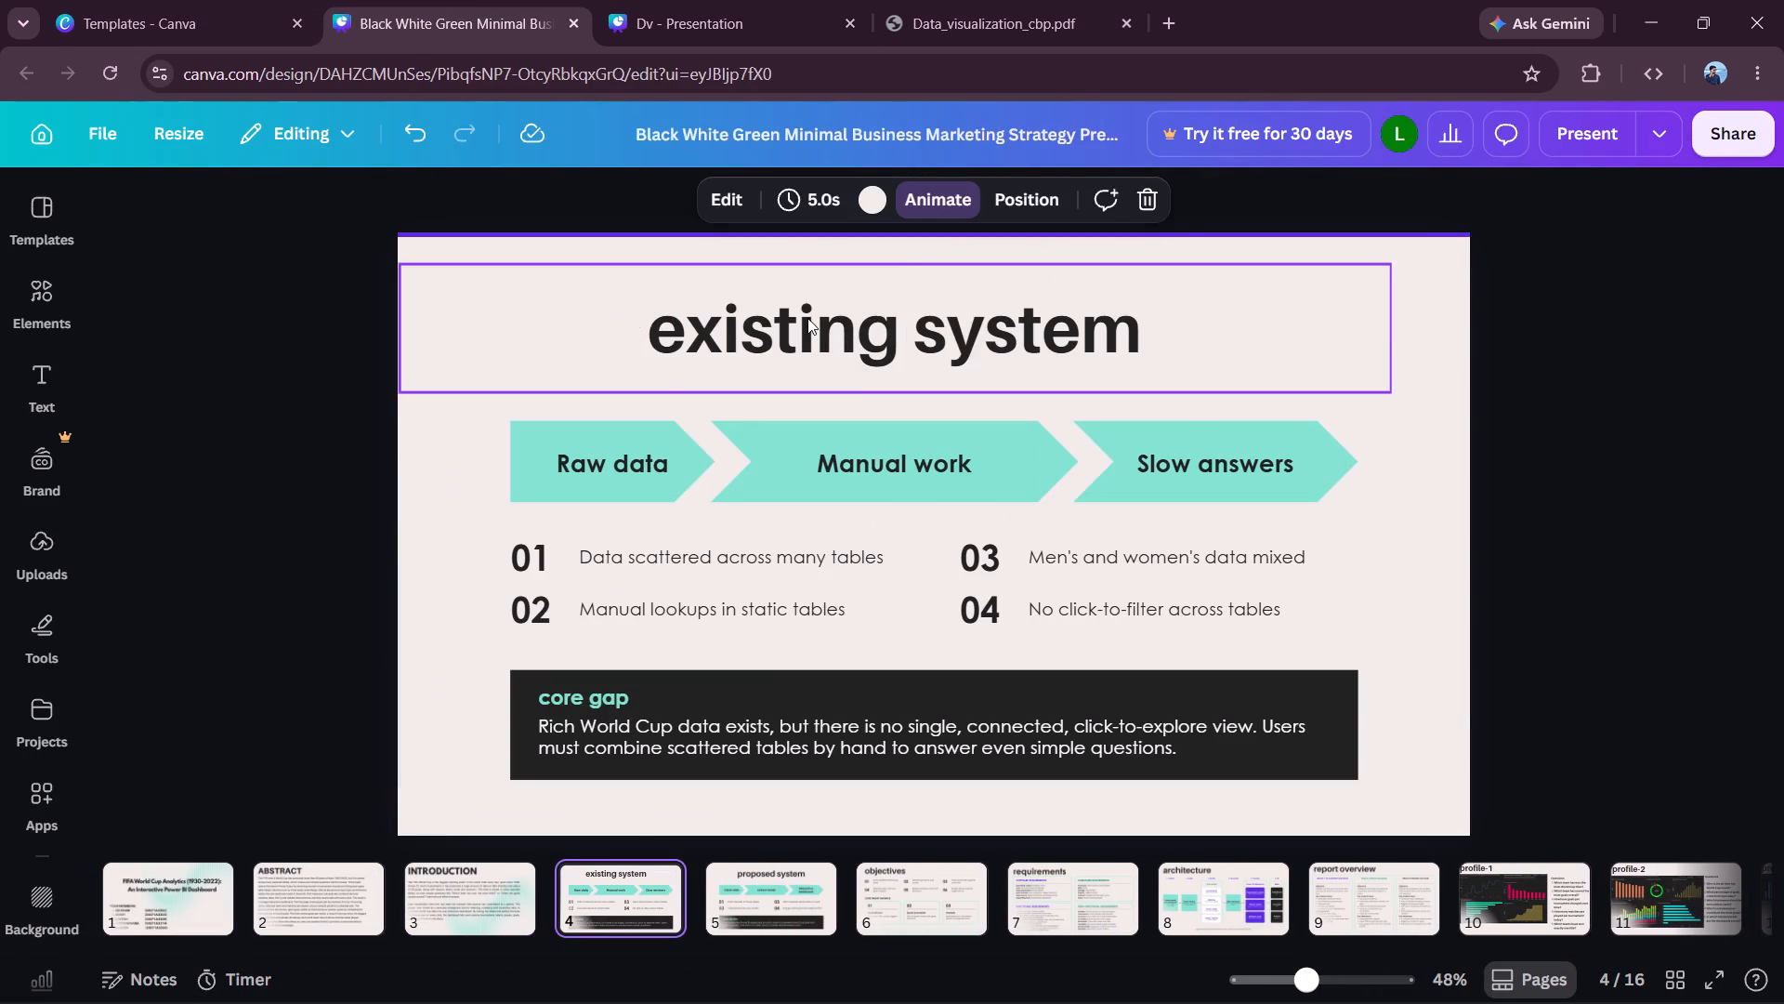
triple_click(807, 318)
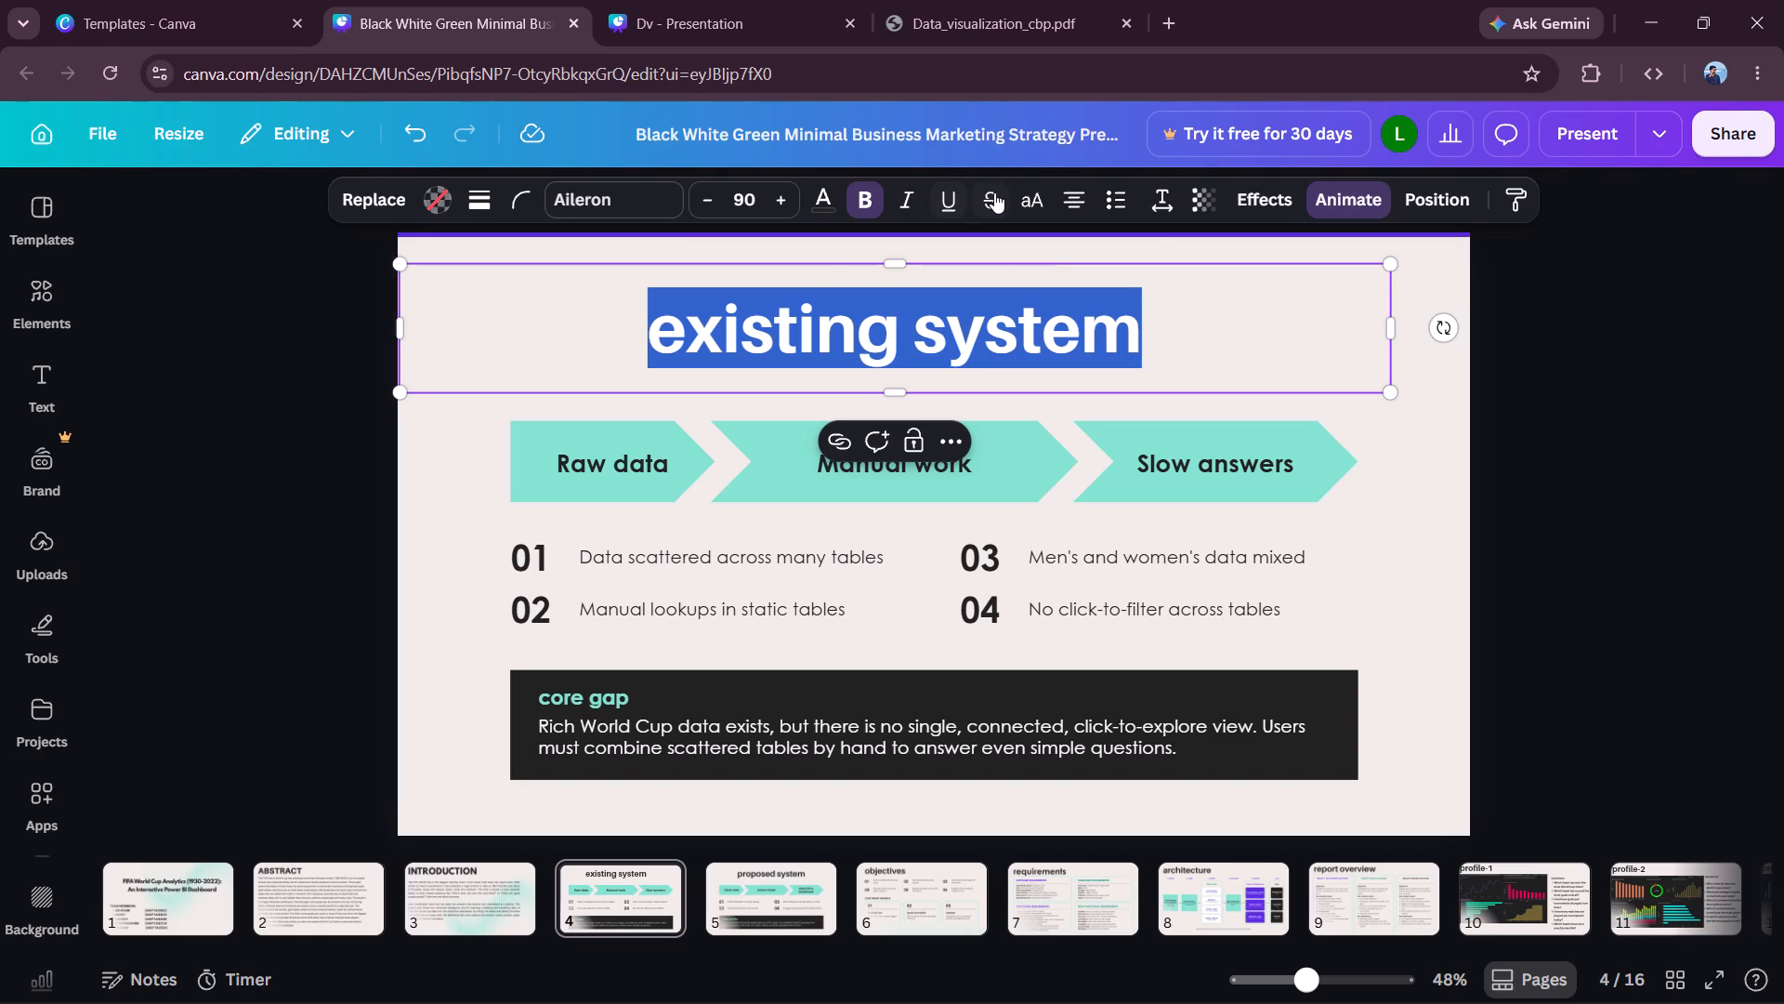
left_click(1022, 192)
left_click(1023, 299)
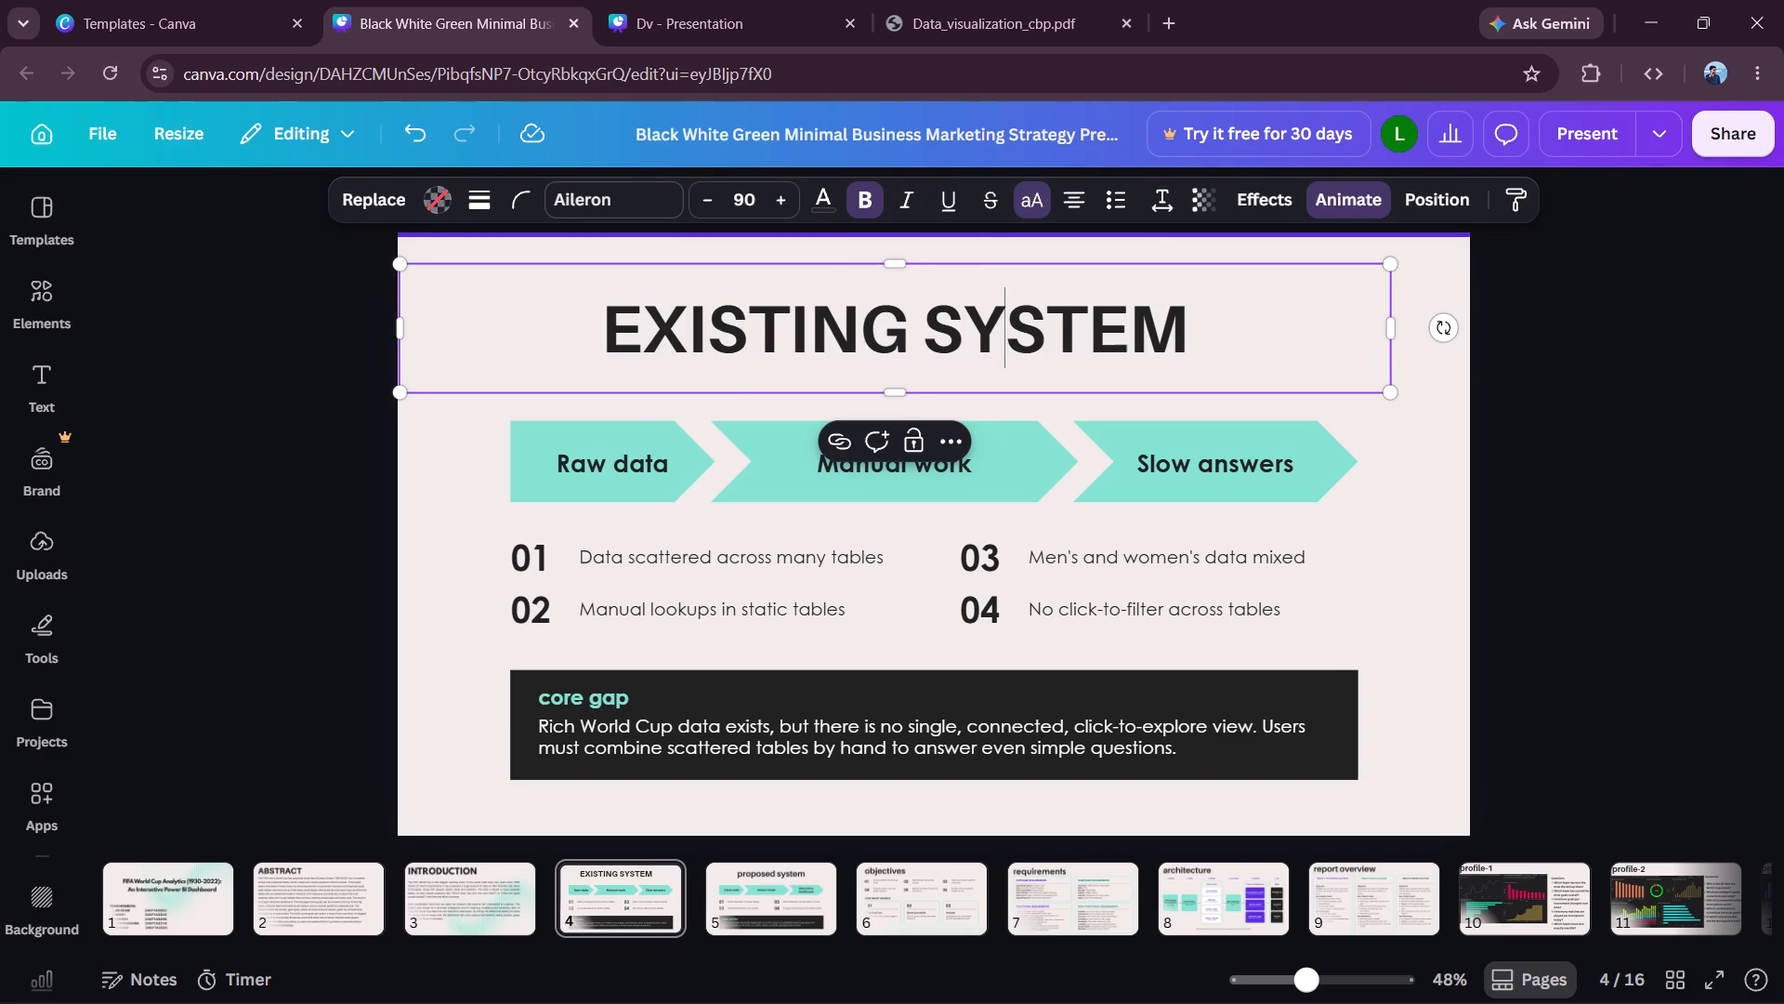
Convert the whole "proposed system" title on slide 5 to all capitals.
left_click(788, 886)
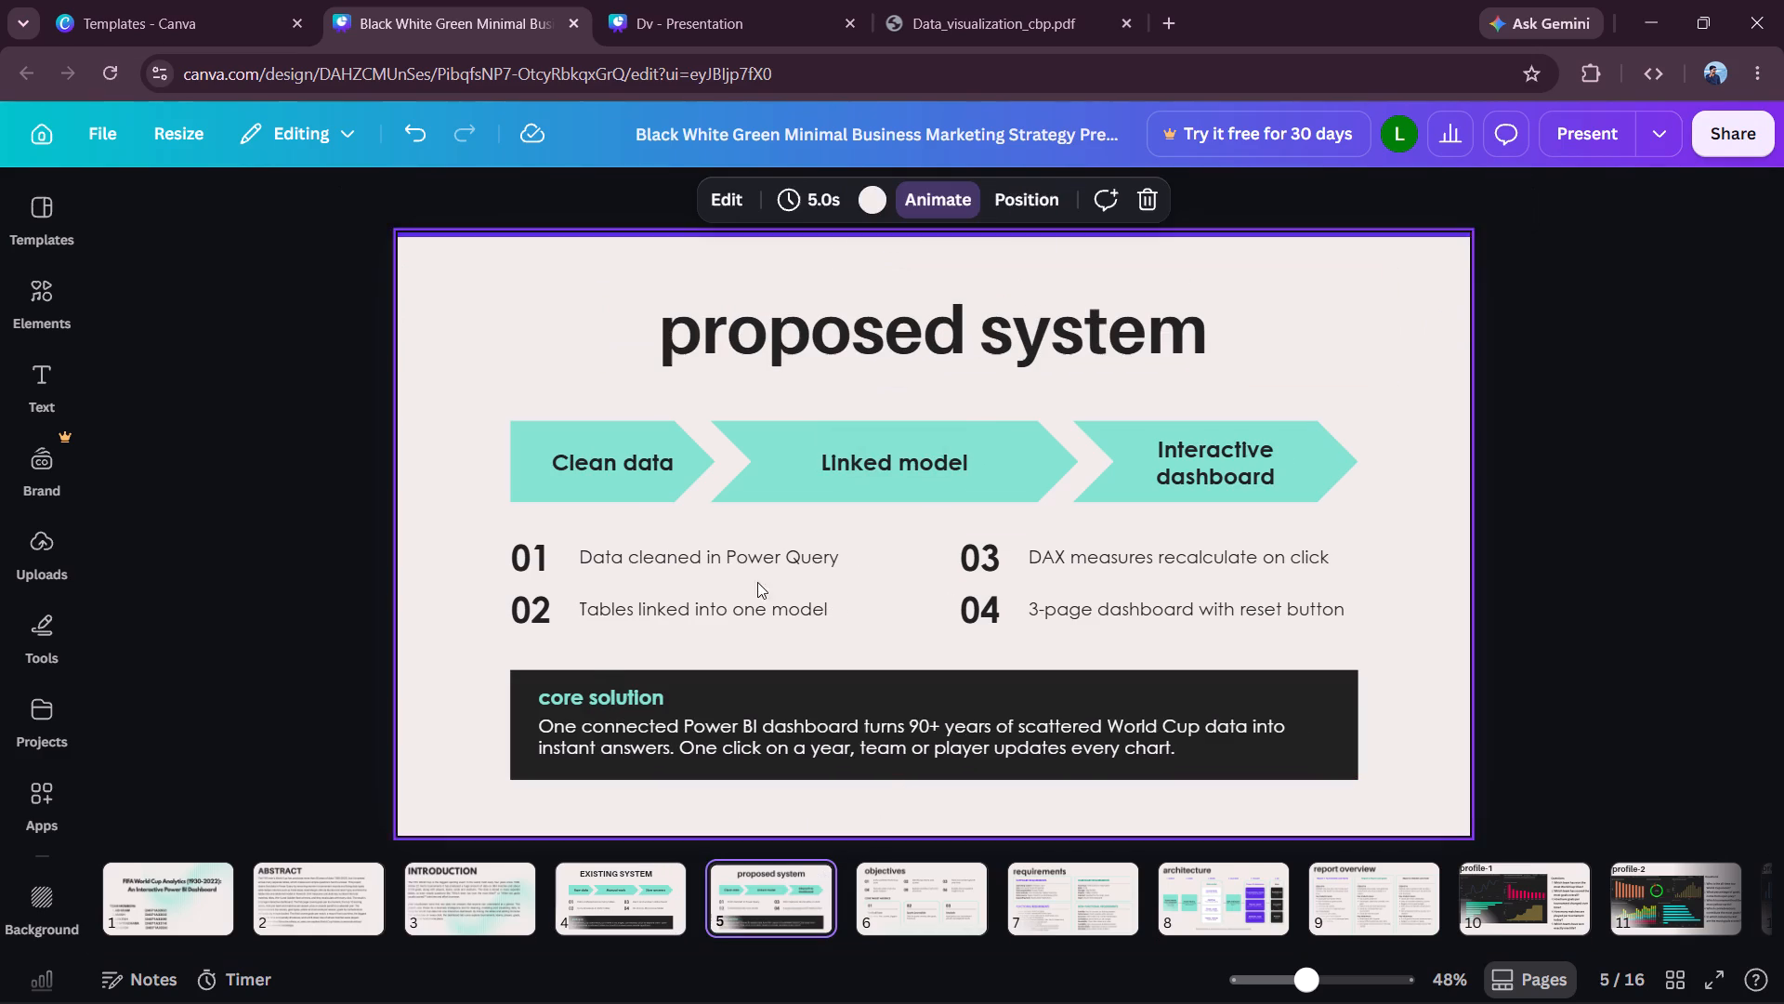
left_click(793, 359)
double_click(793, 359)
triple_click(833, 343)
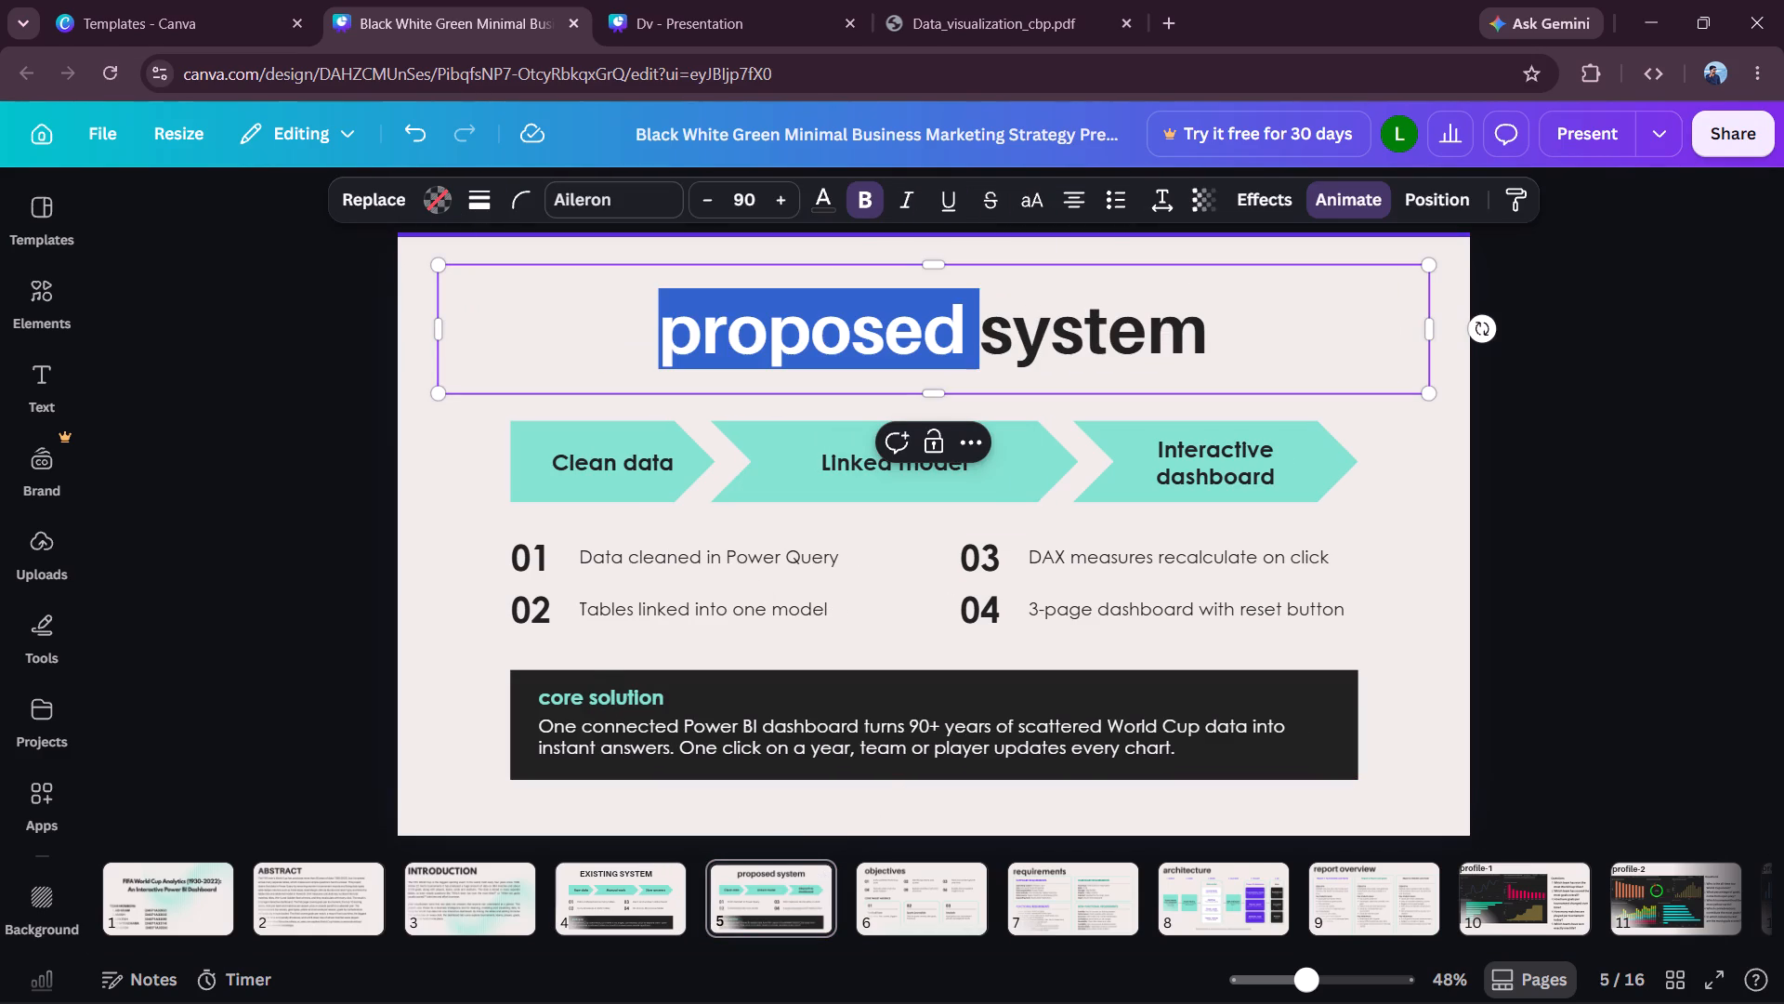
left_click(1046, 206)
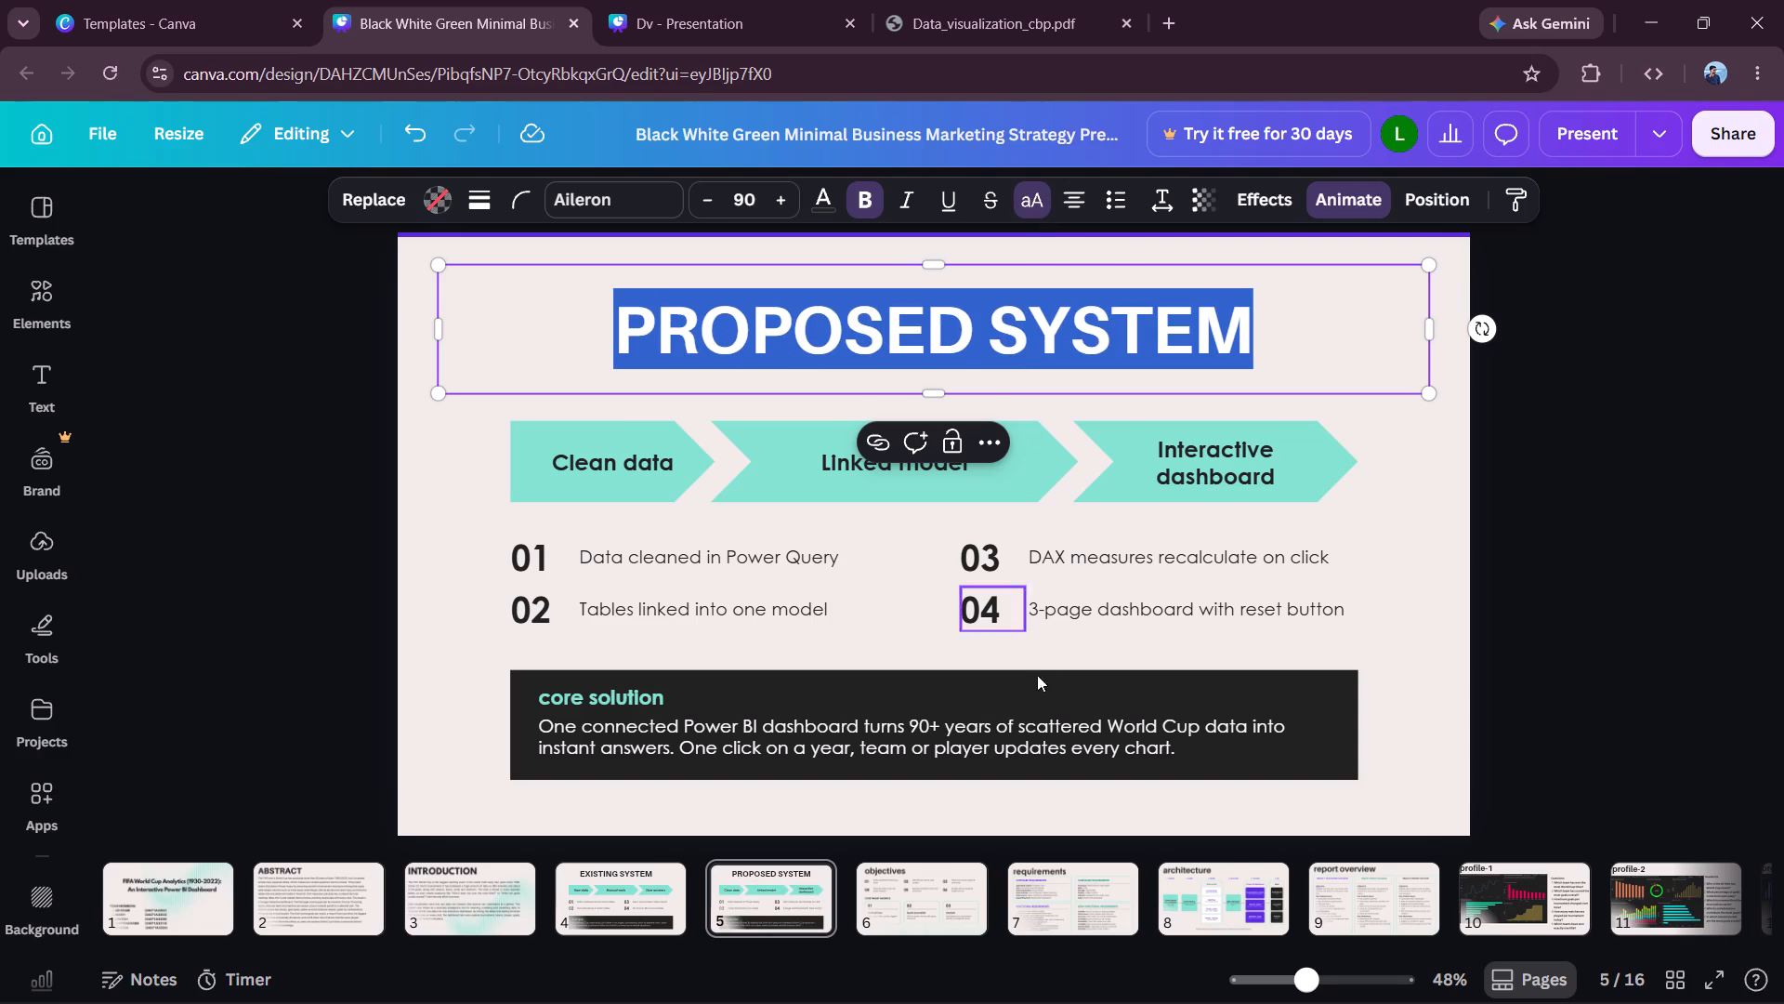
Convert the "objectives" title on slide 6 to all capitals and deselect it.
left_click(925, 905)
triple_click(808, 319)
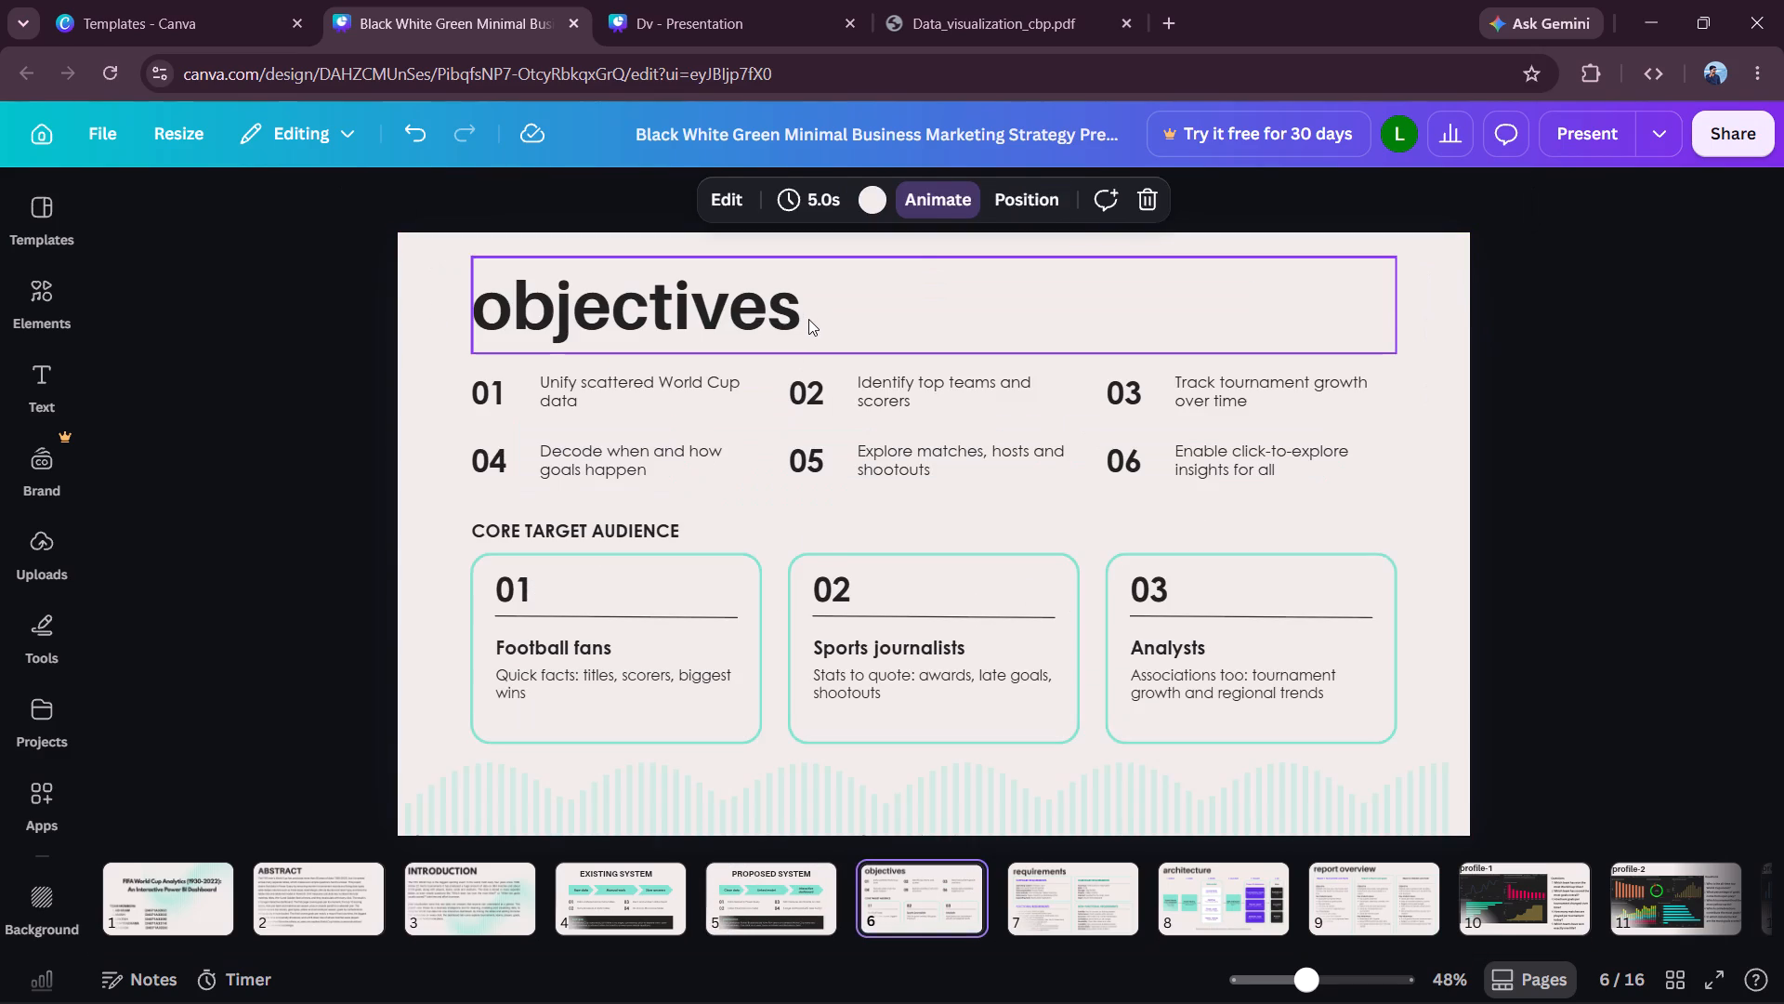
left_click(1032, 203)
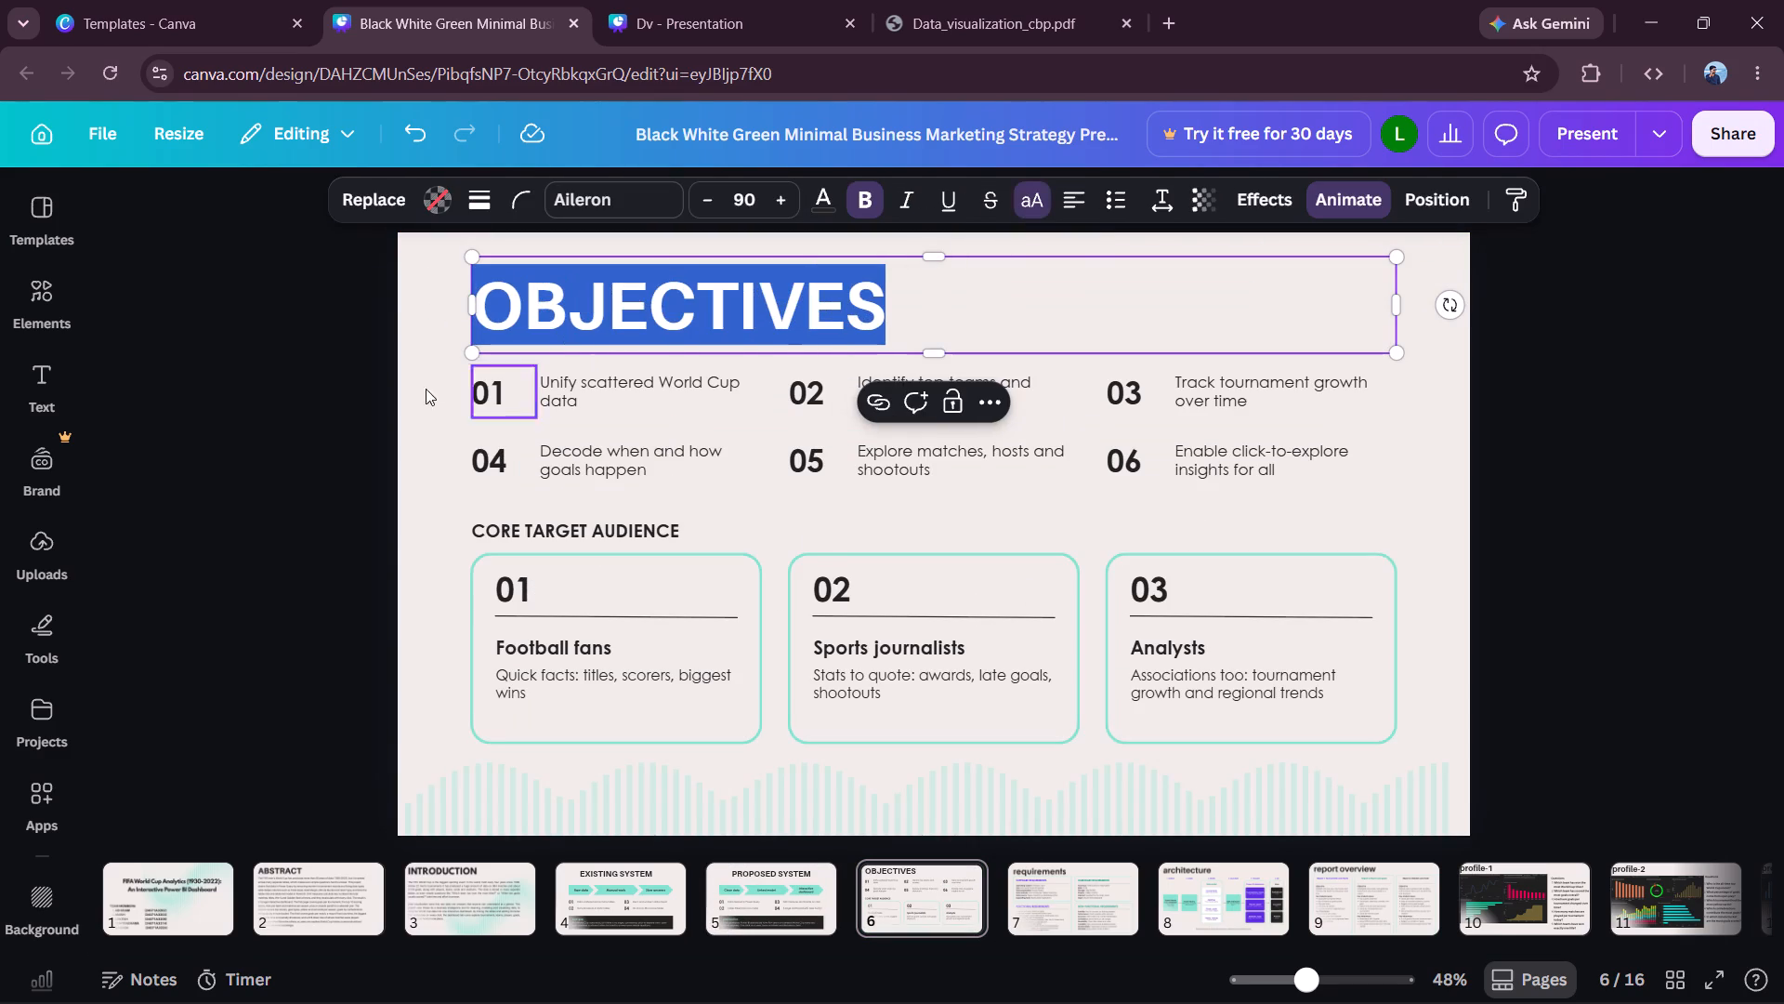
left_click(349, 404)
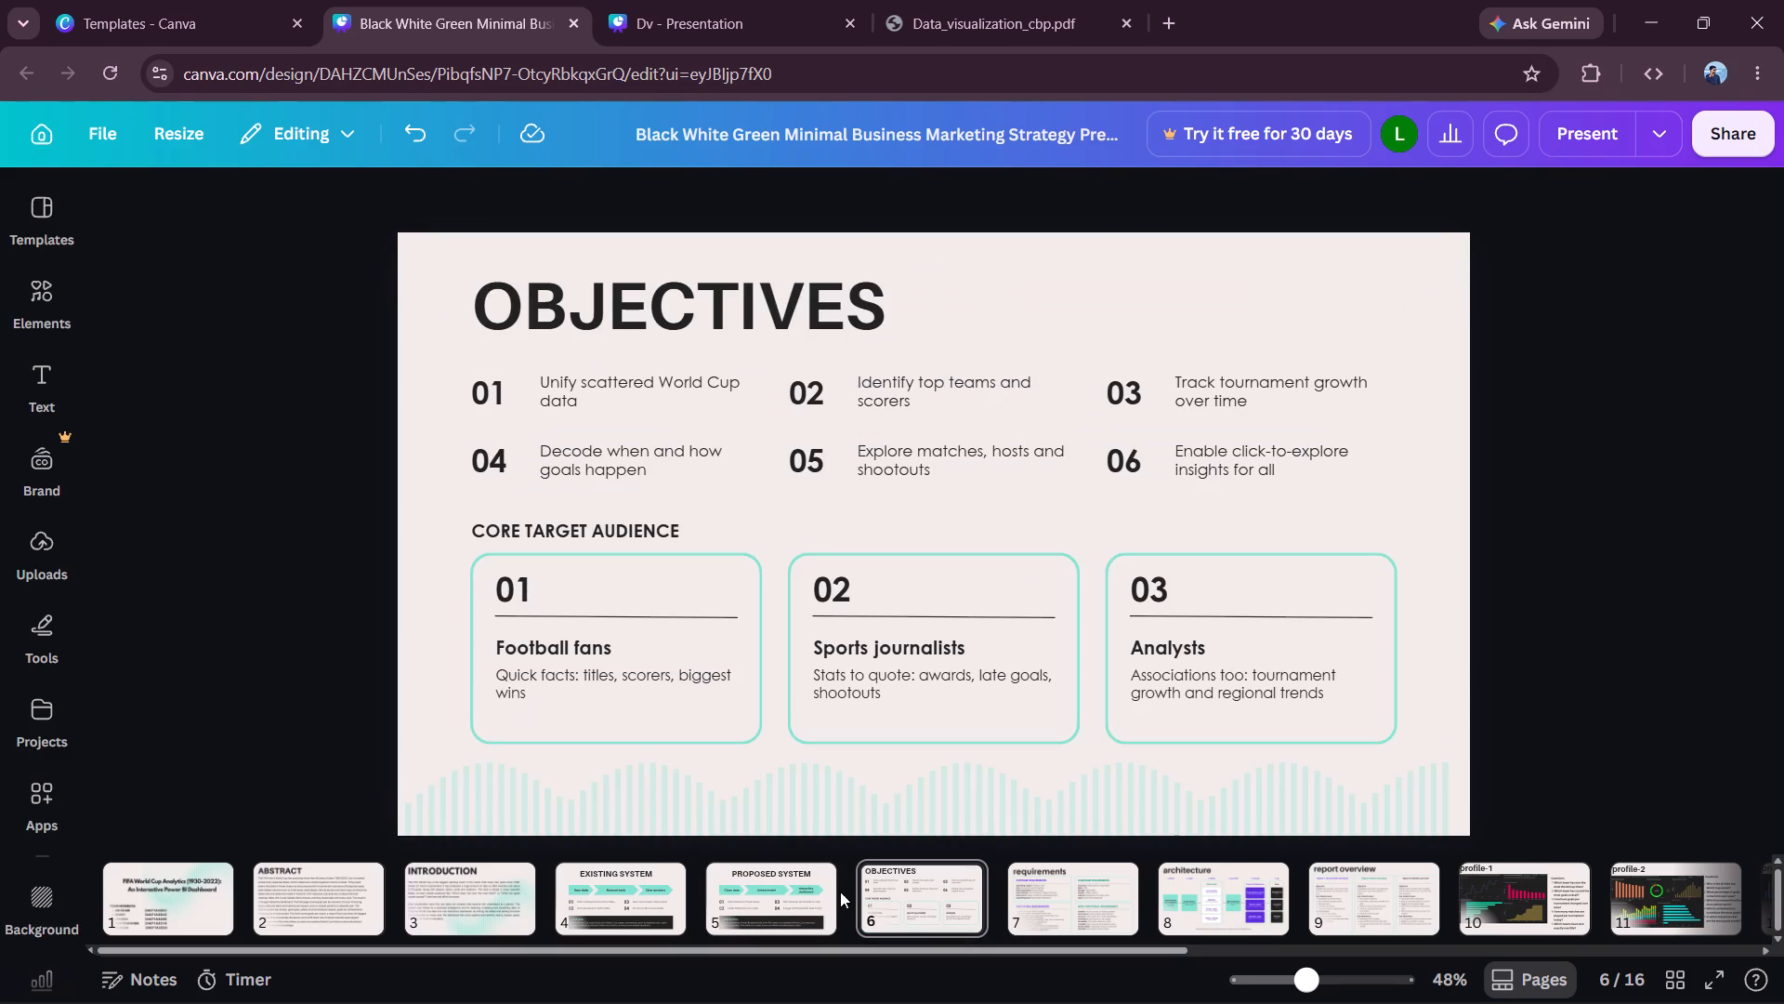
Recheck the titles on slides 3 to 5, and convert the "requirements" title on slide 7 to all capitals.
left_click(758, 896)
left_click(606, 918)
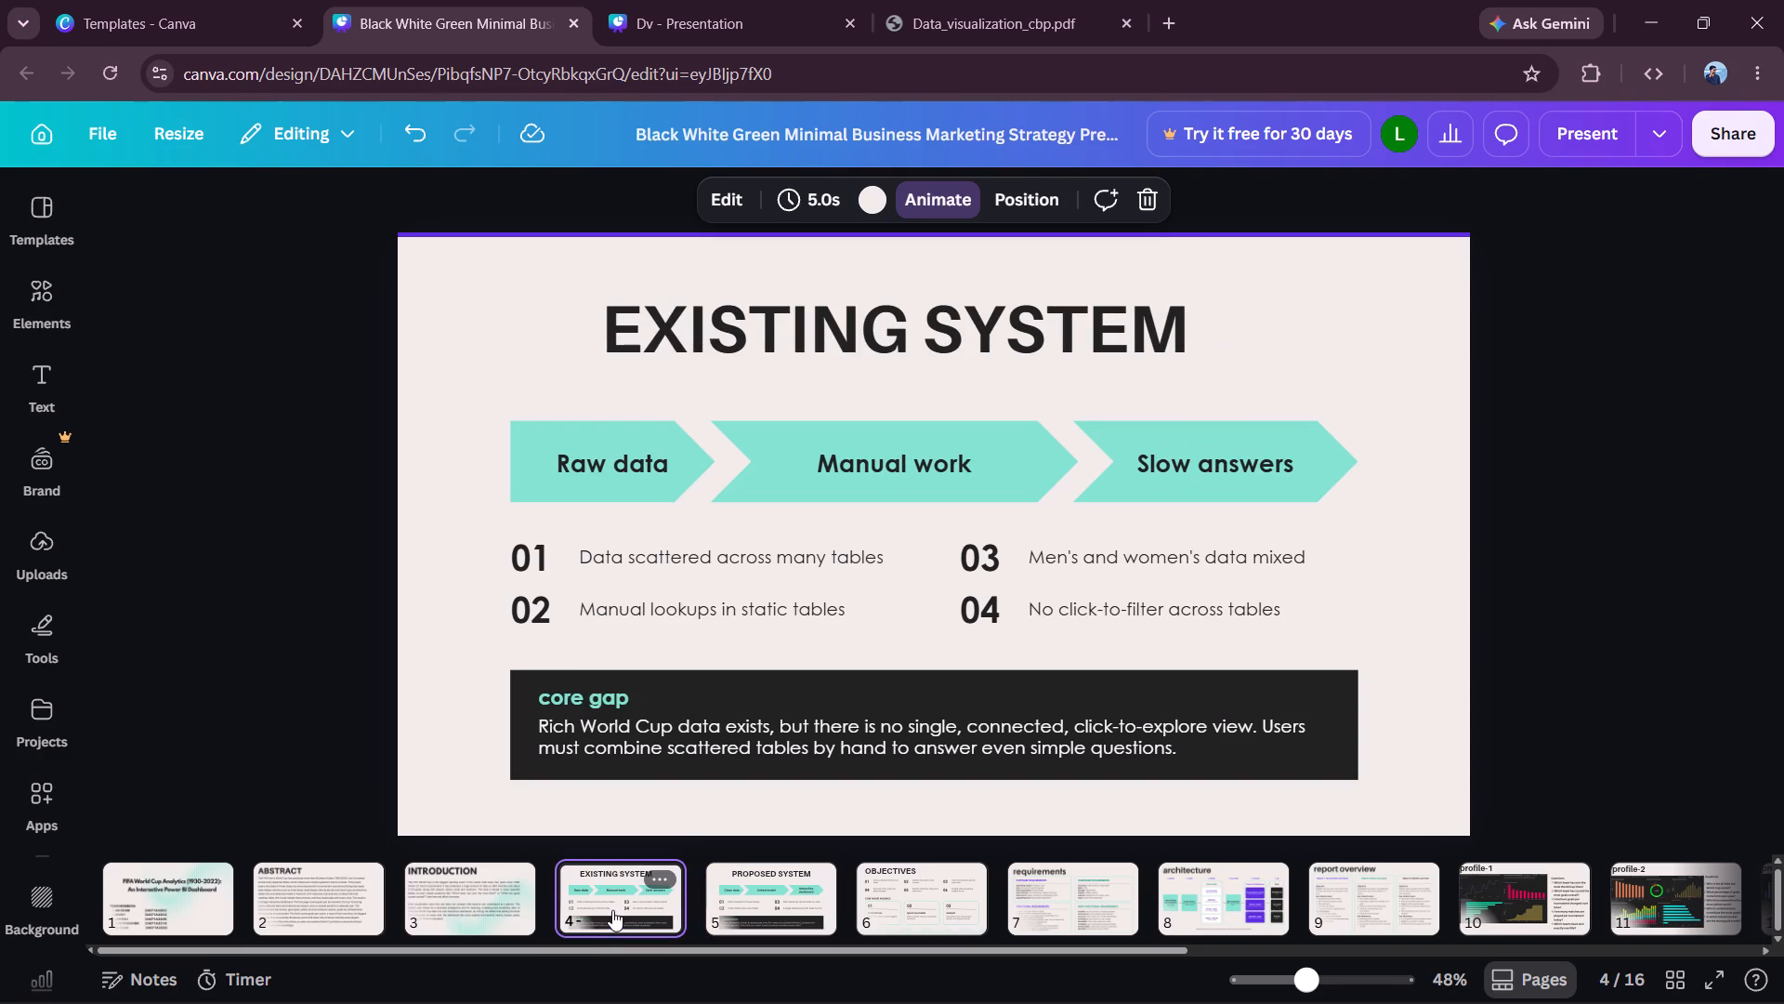
left_click(527, 908)
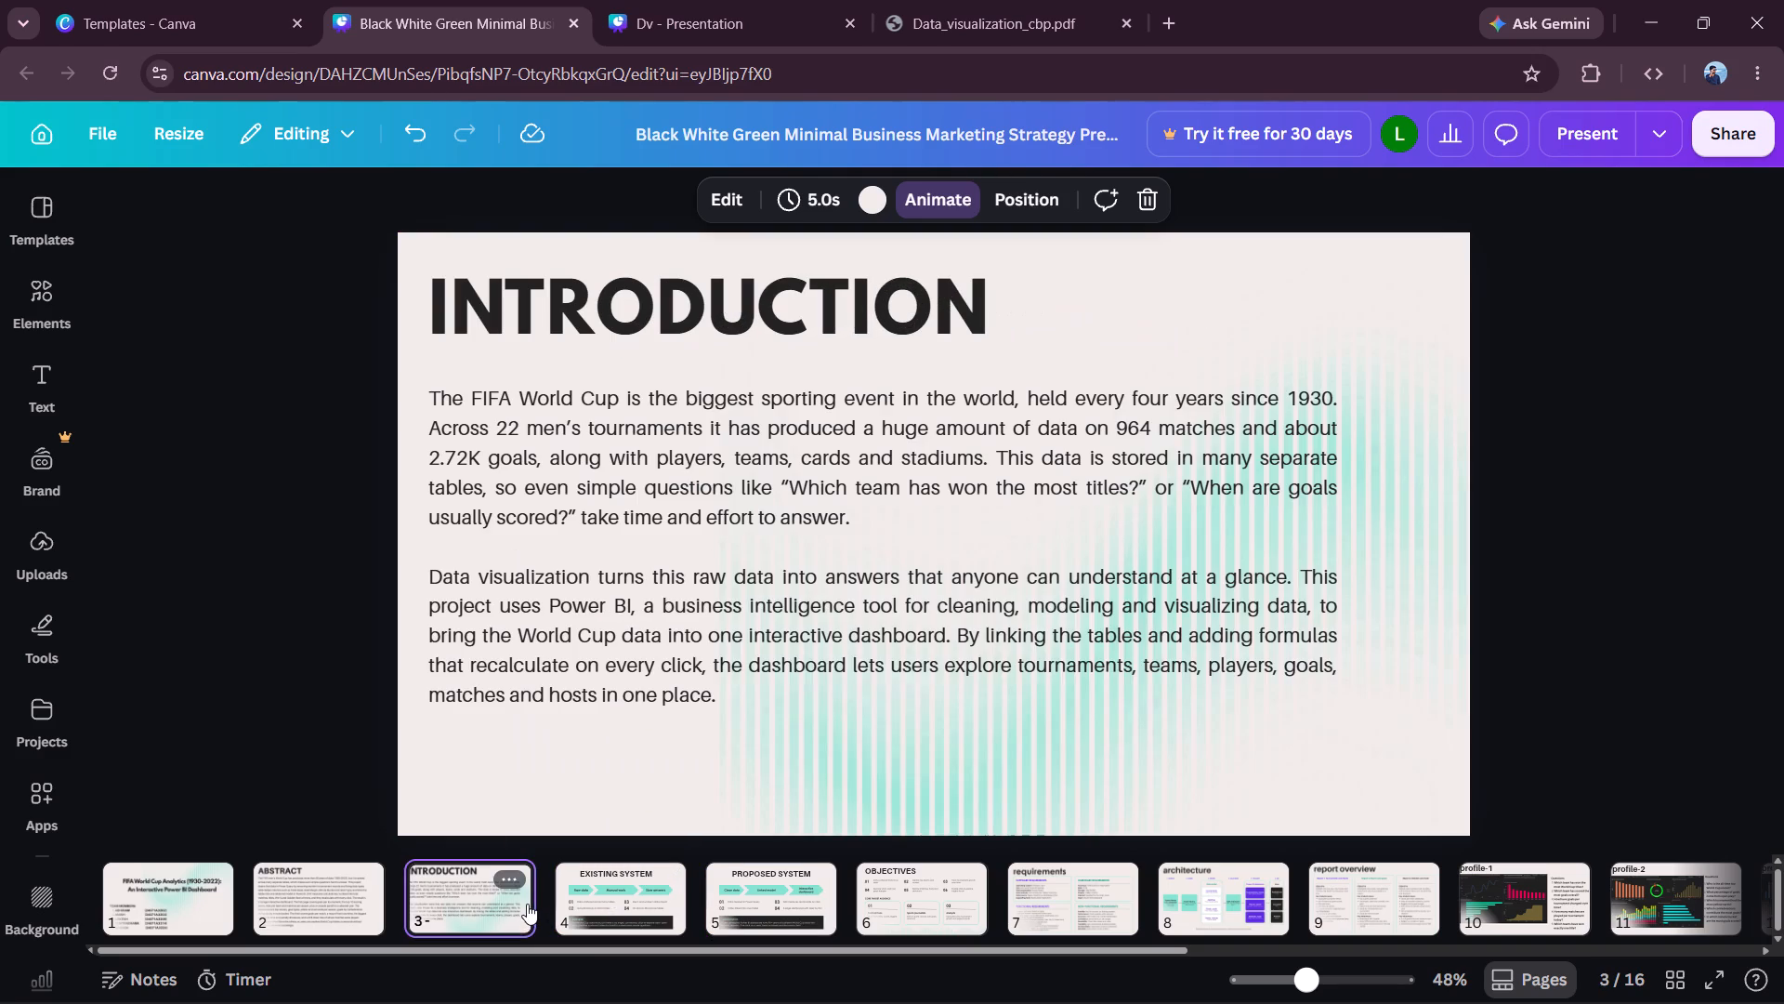
left_click(636, 896)
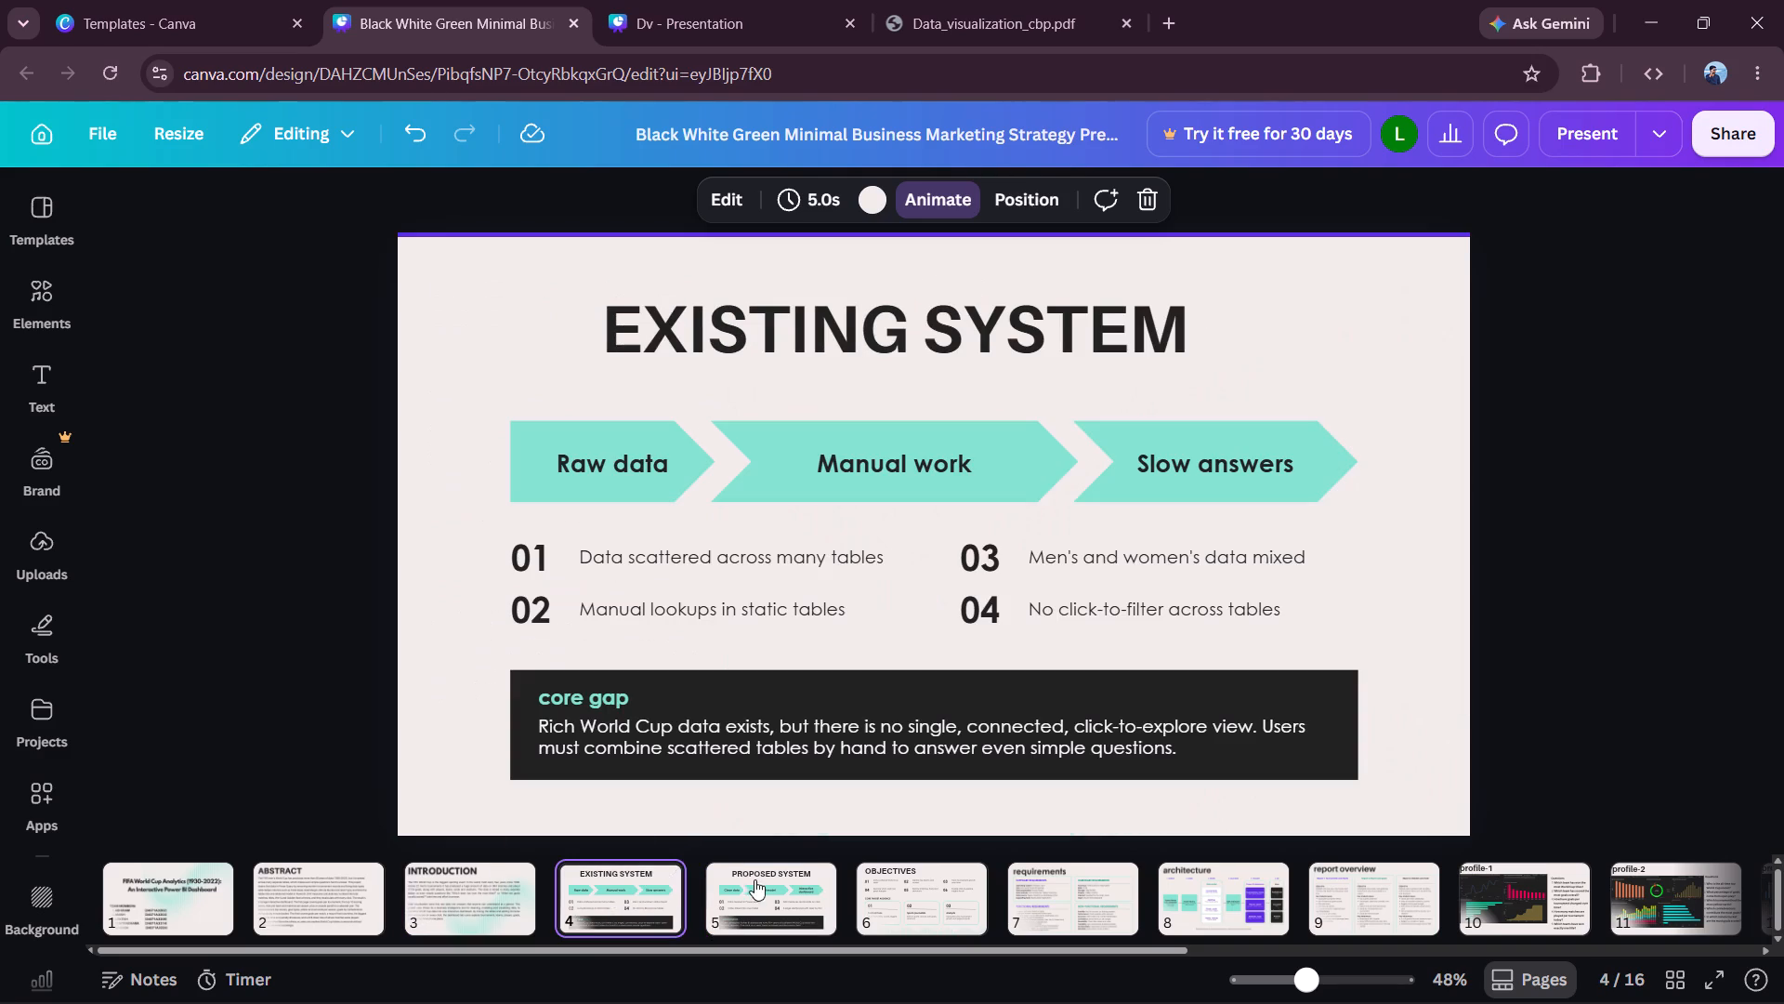
left_click(774, 882)
left_click(1013, 906)
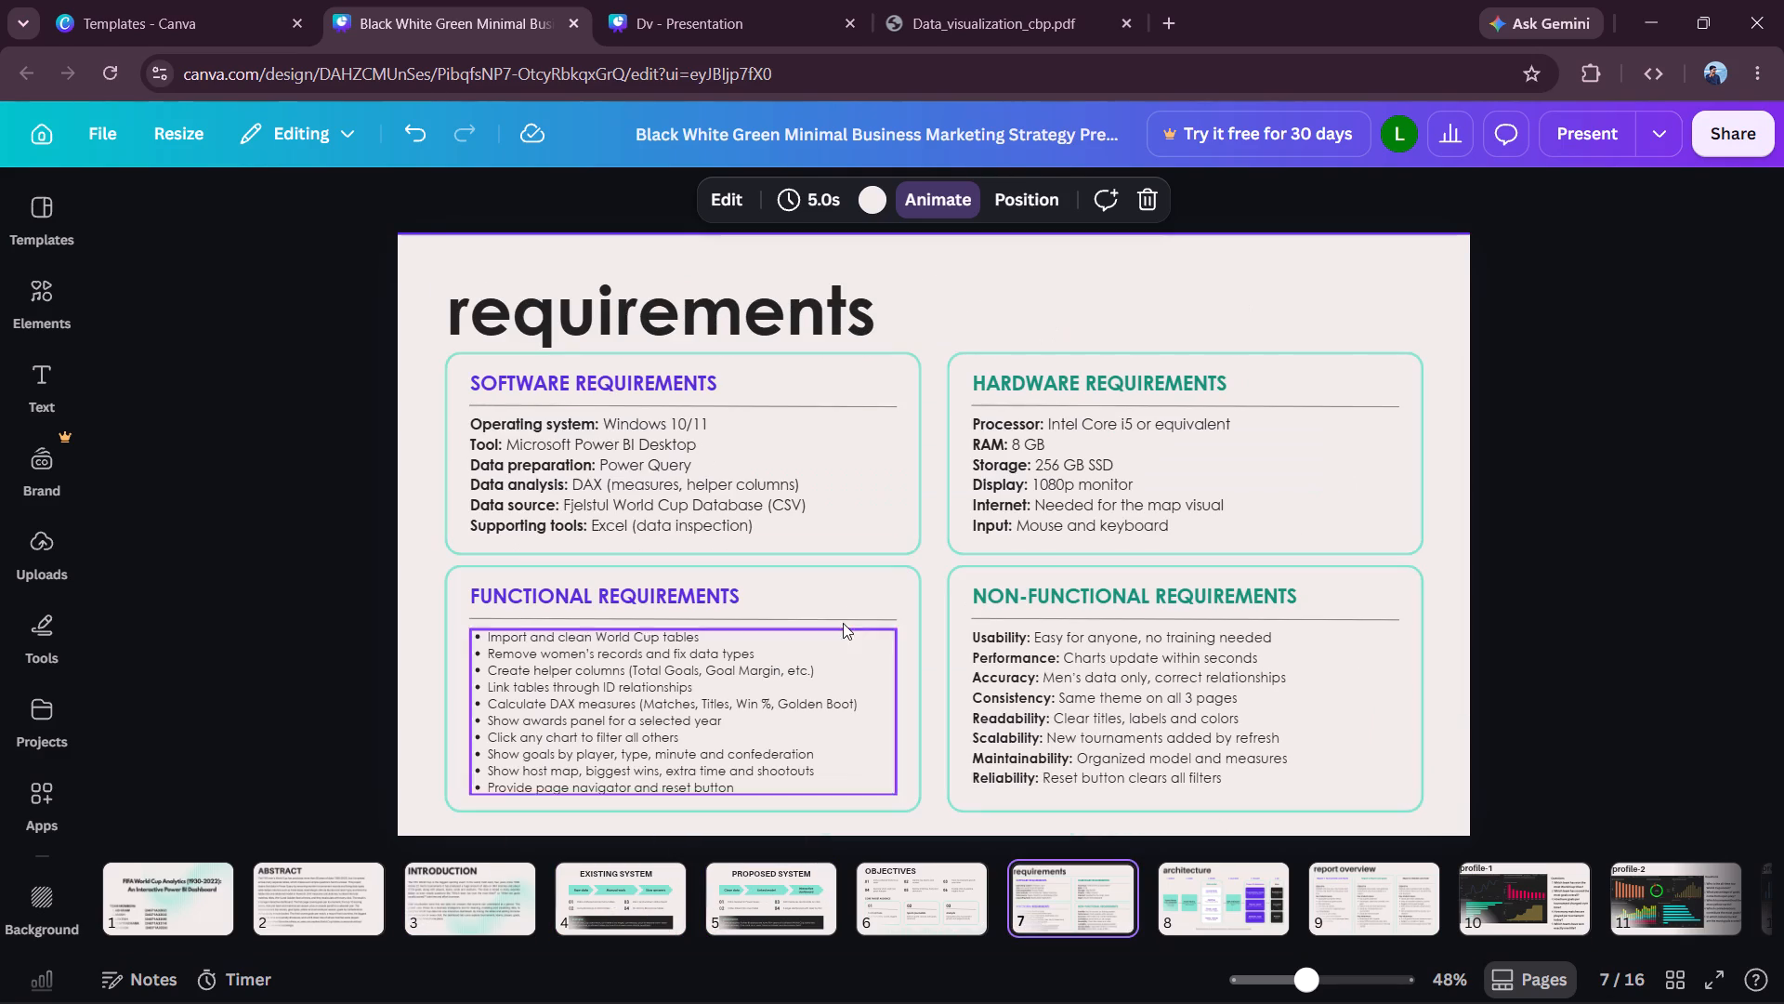
triple_click(694, 330)
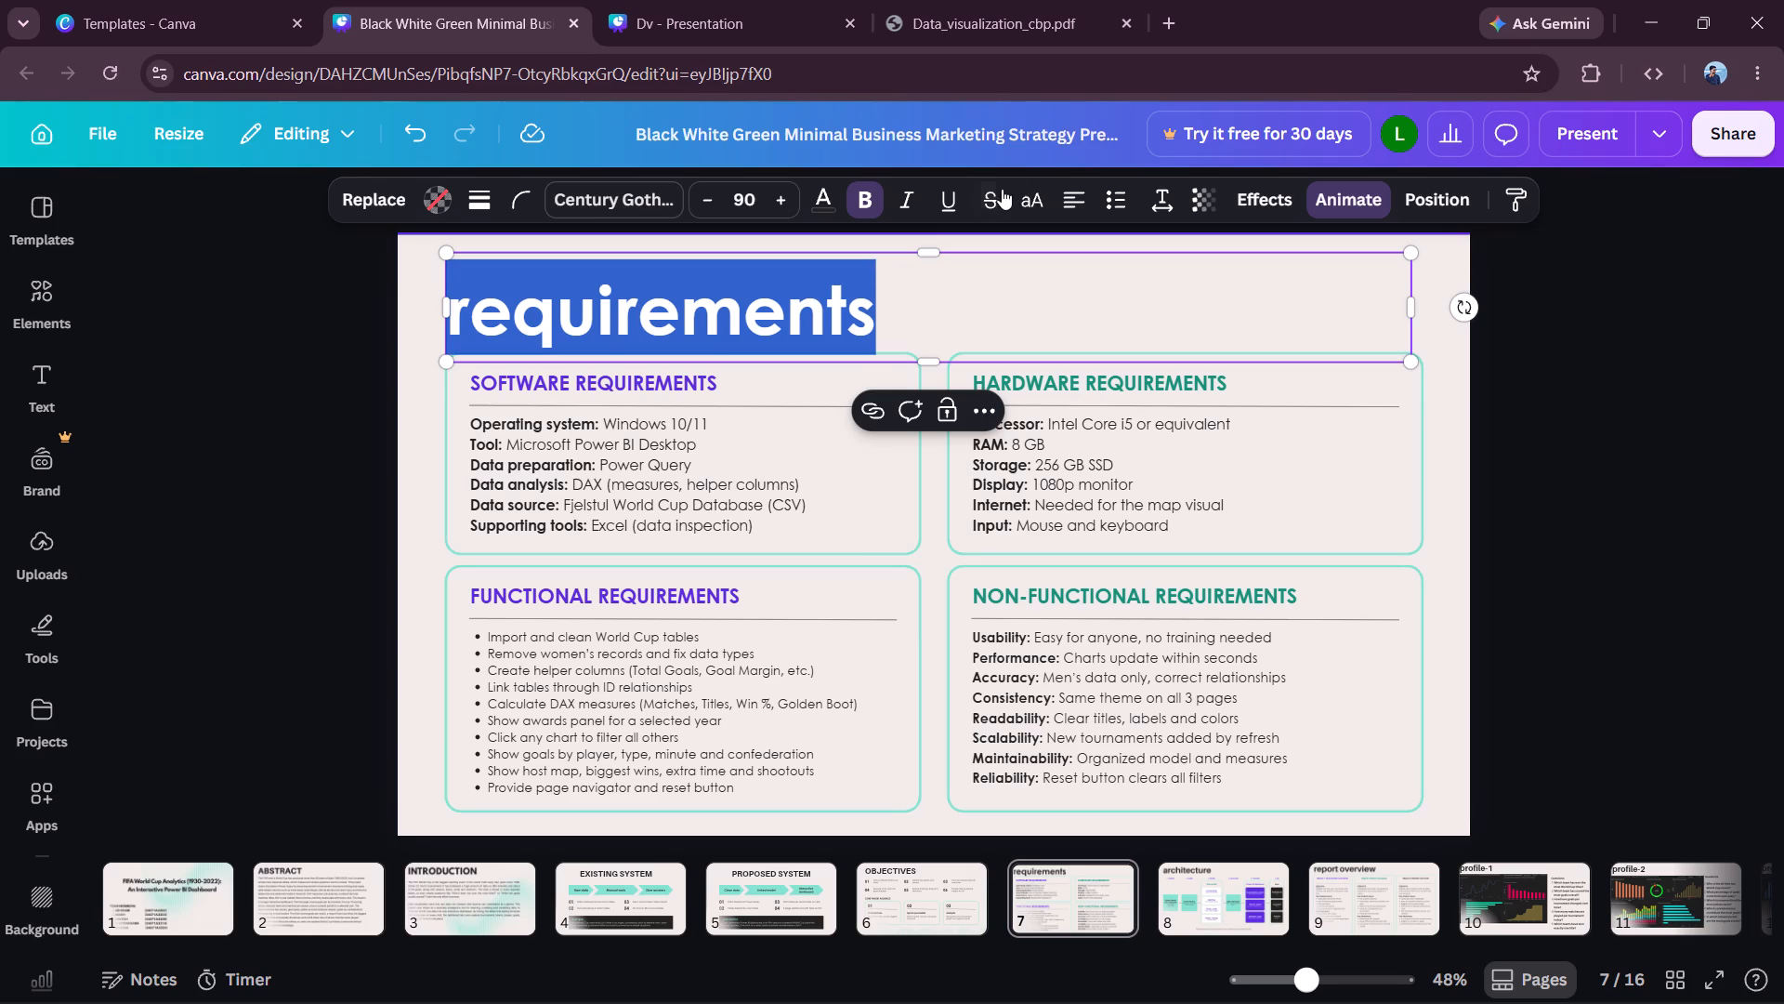
left_click(1040, 191)
left_click(996, 322)
left_click(993, 308)
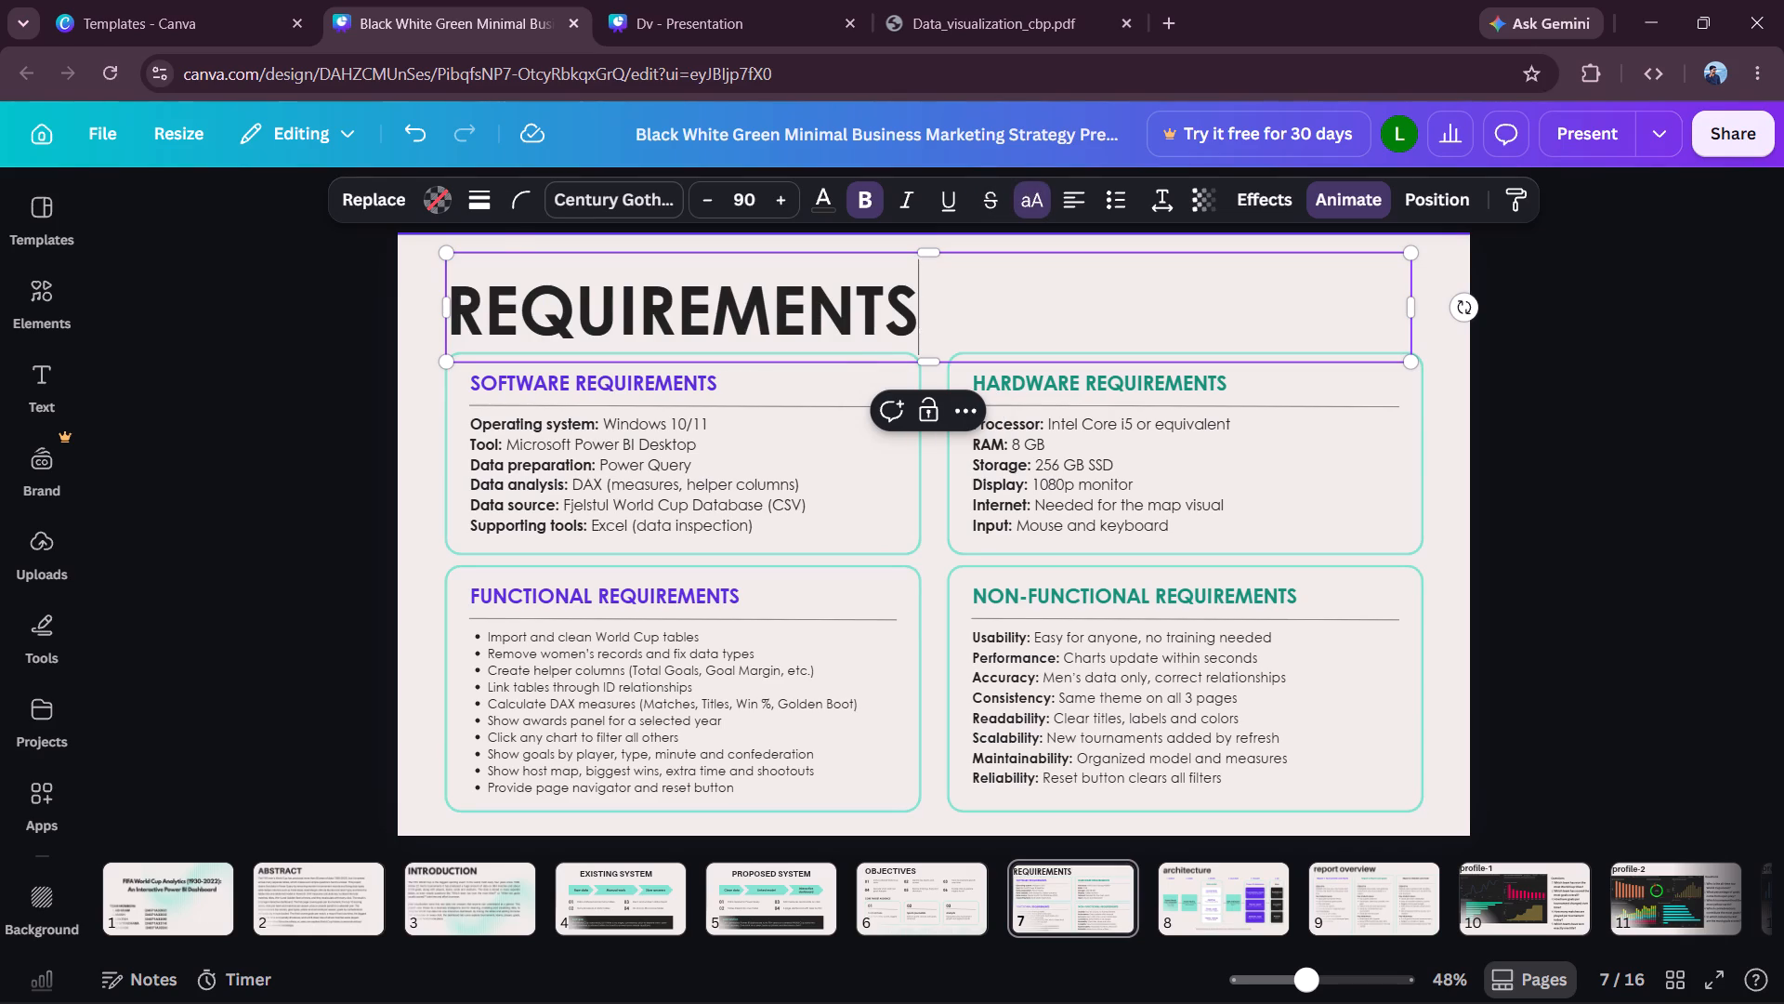
Convert the "architecture" title on slide 8 to all capitals.
left_click(957, 901)
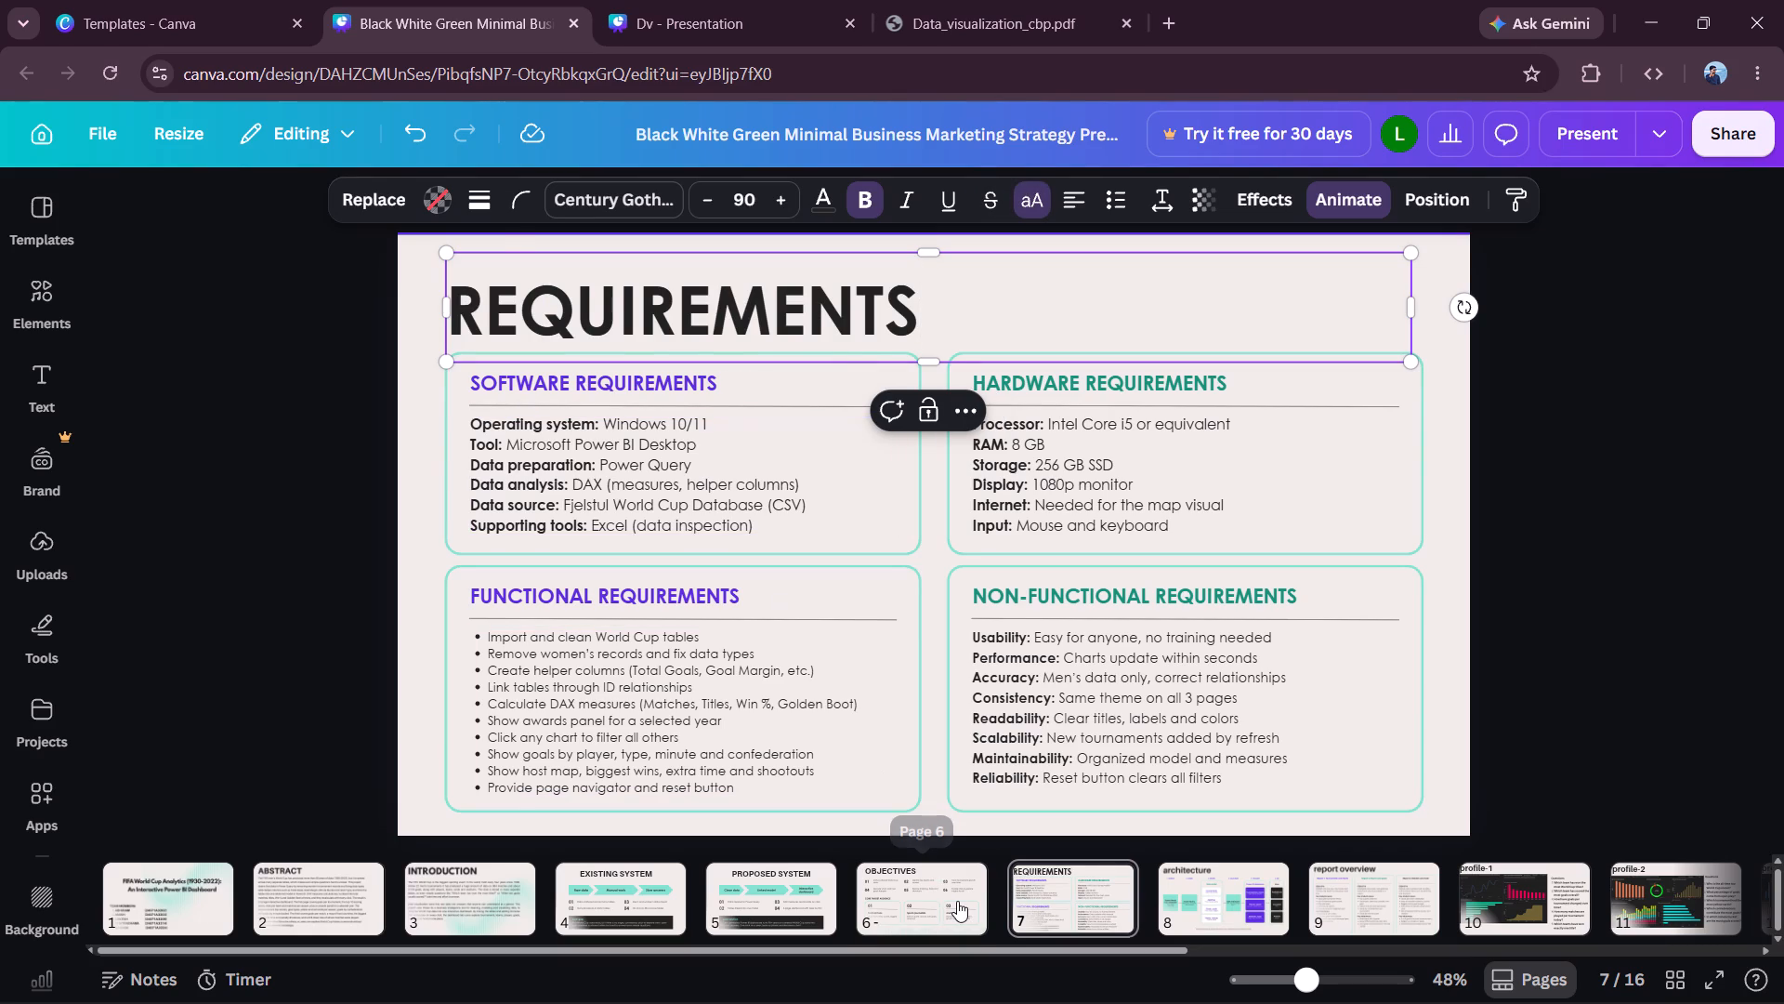
left_click(1085, 907)
left_click(1177, 894)
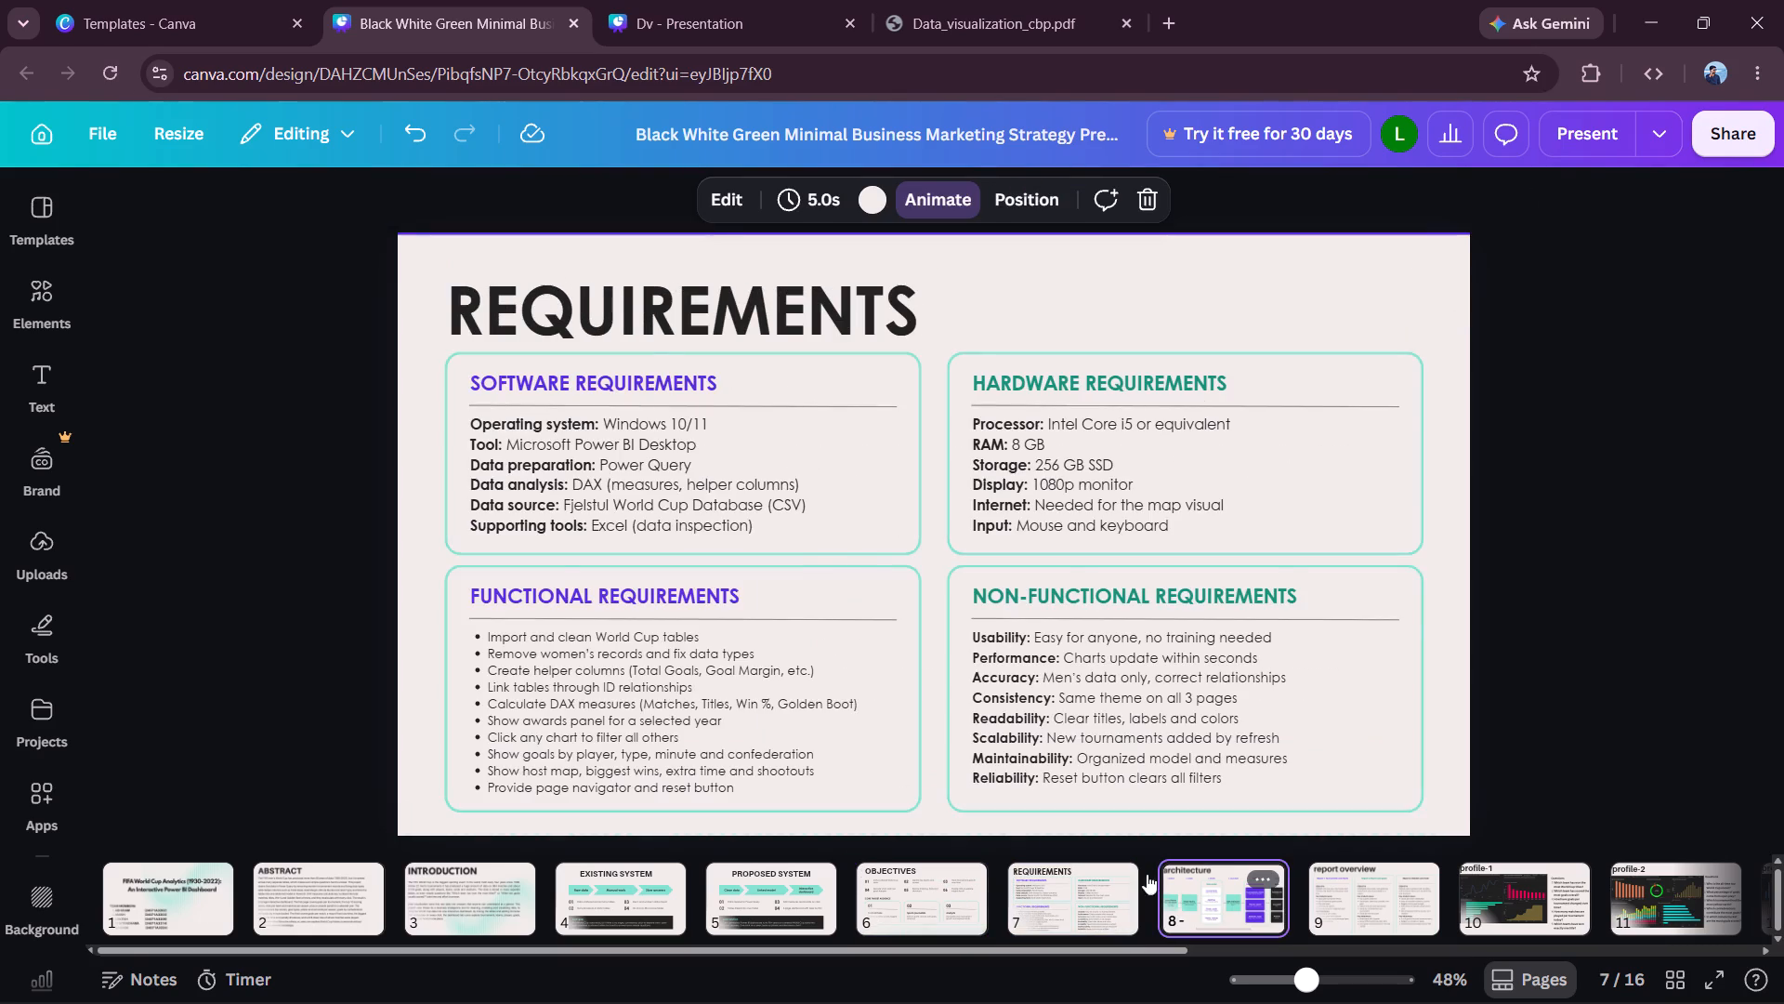
double_click(696, 326)
triple_click(696, 329)
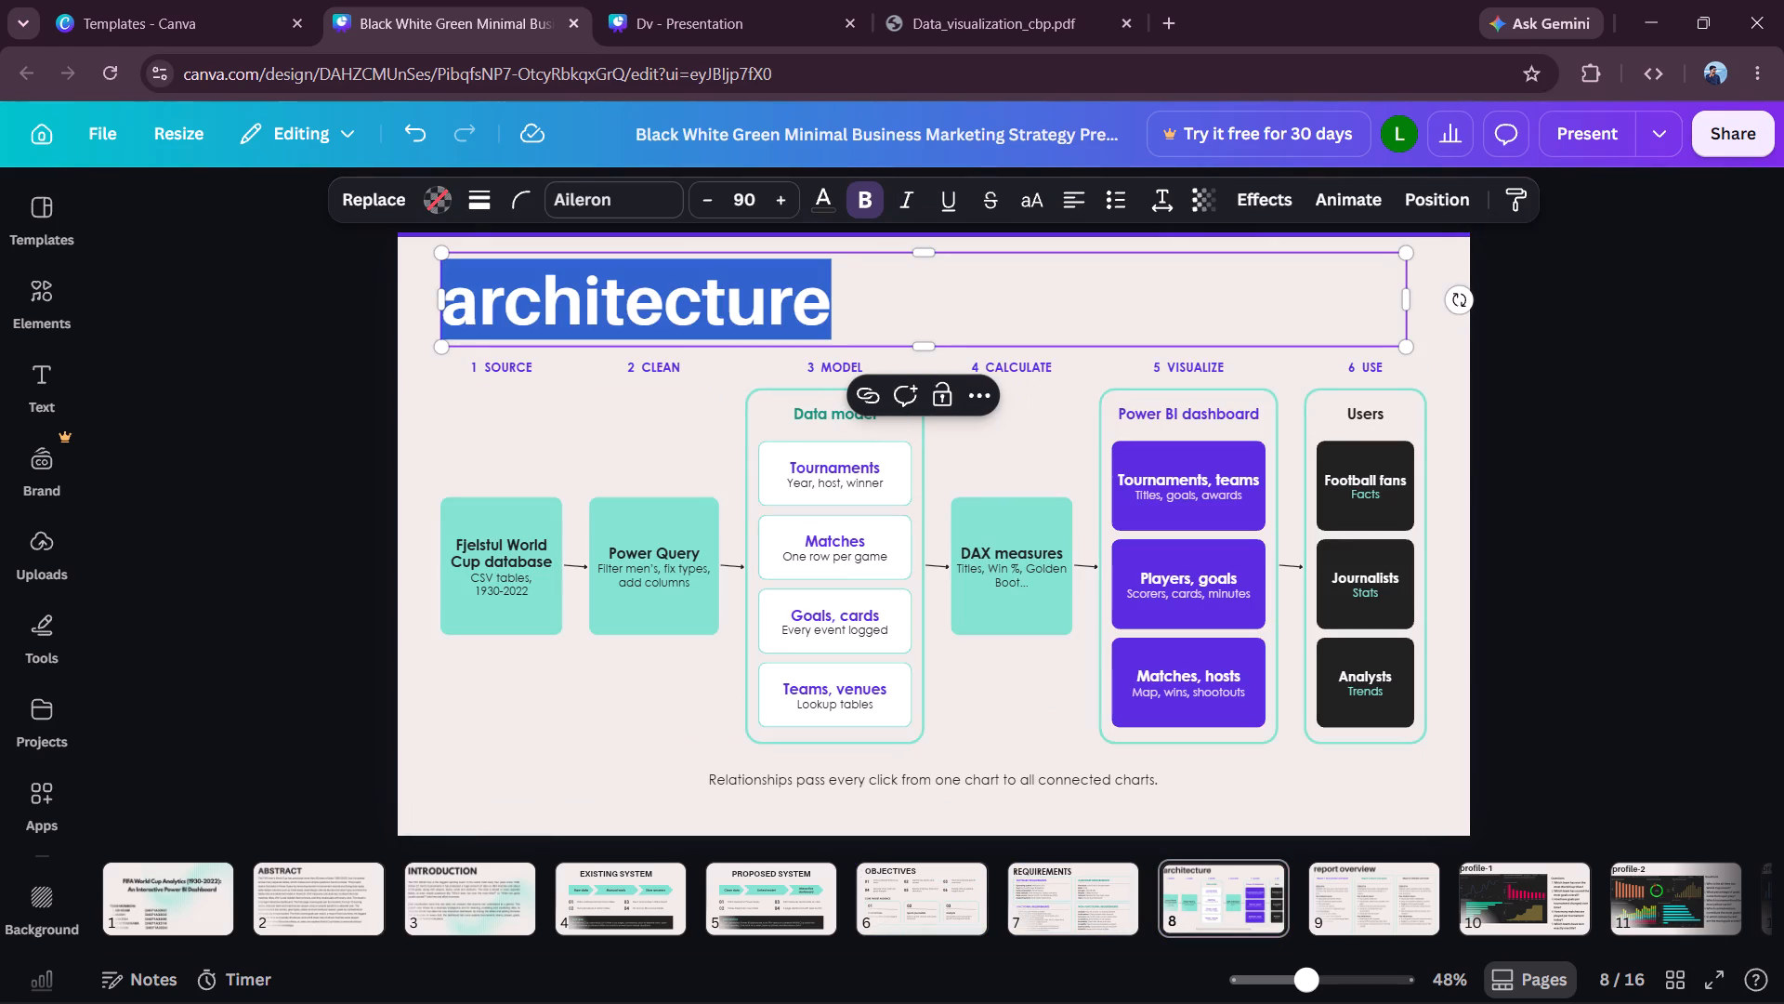
left_click(1047, 193)
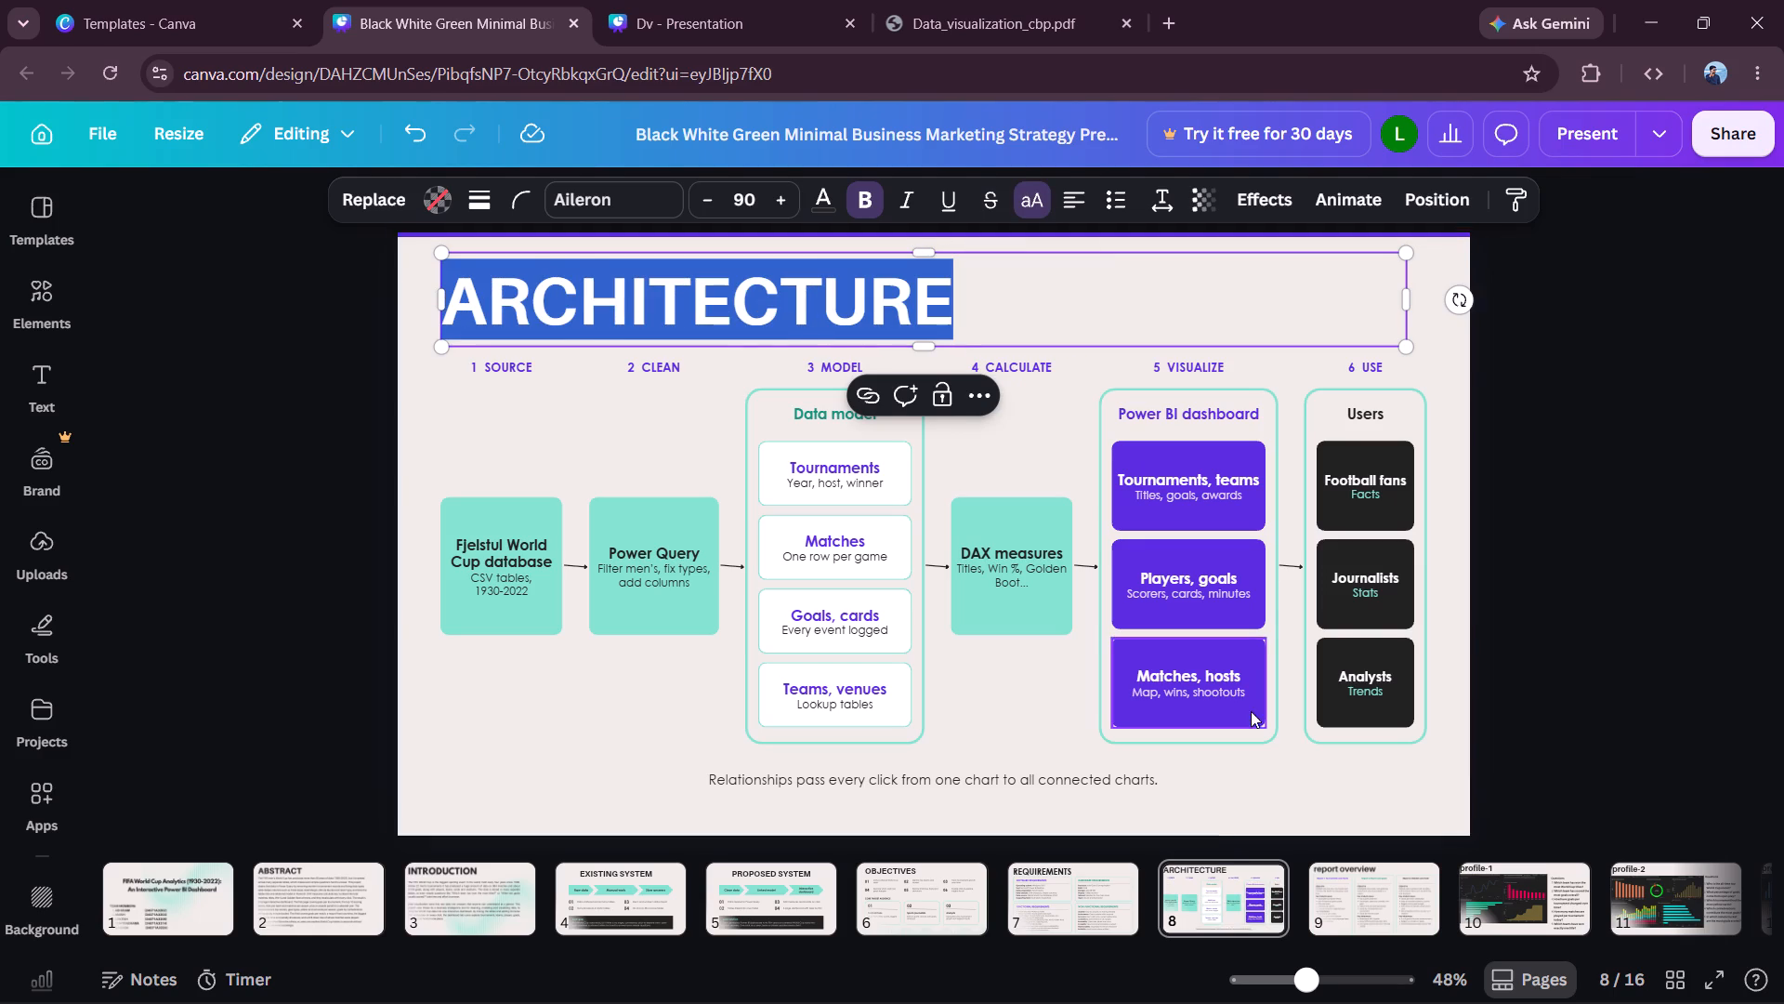
Convert the "report overview" title on slide 9 to all capitals, glancing at the Dv reference presentation.
left_click(1334, 880)
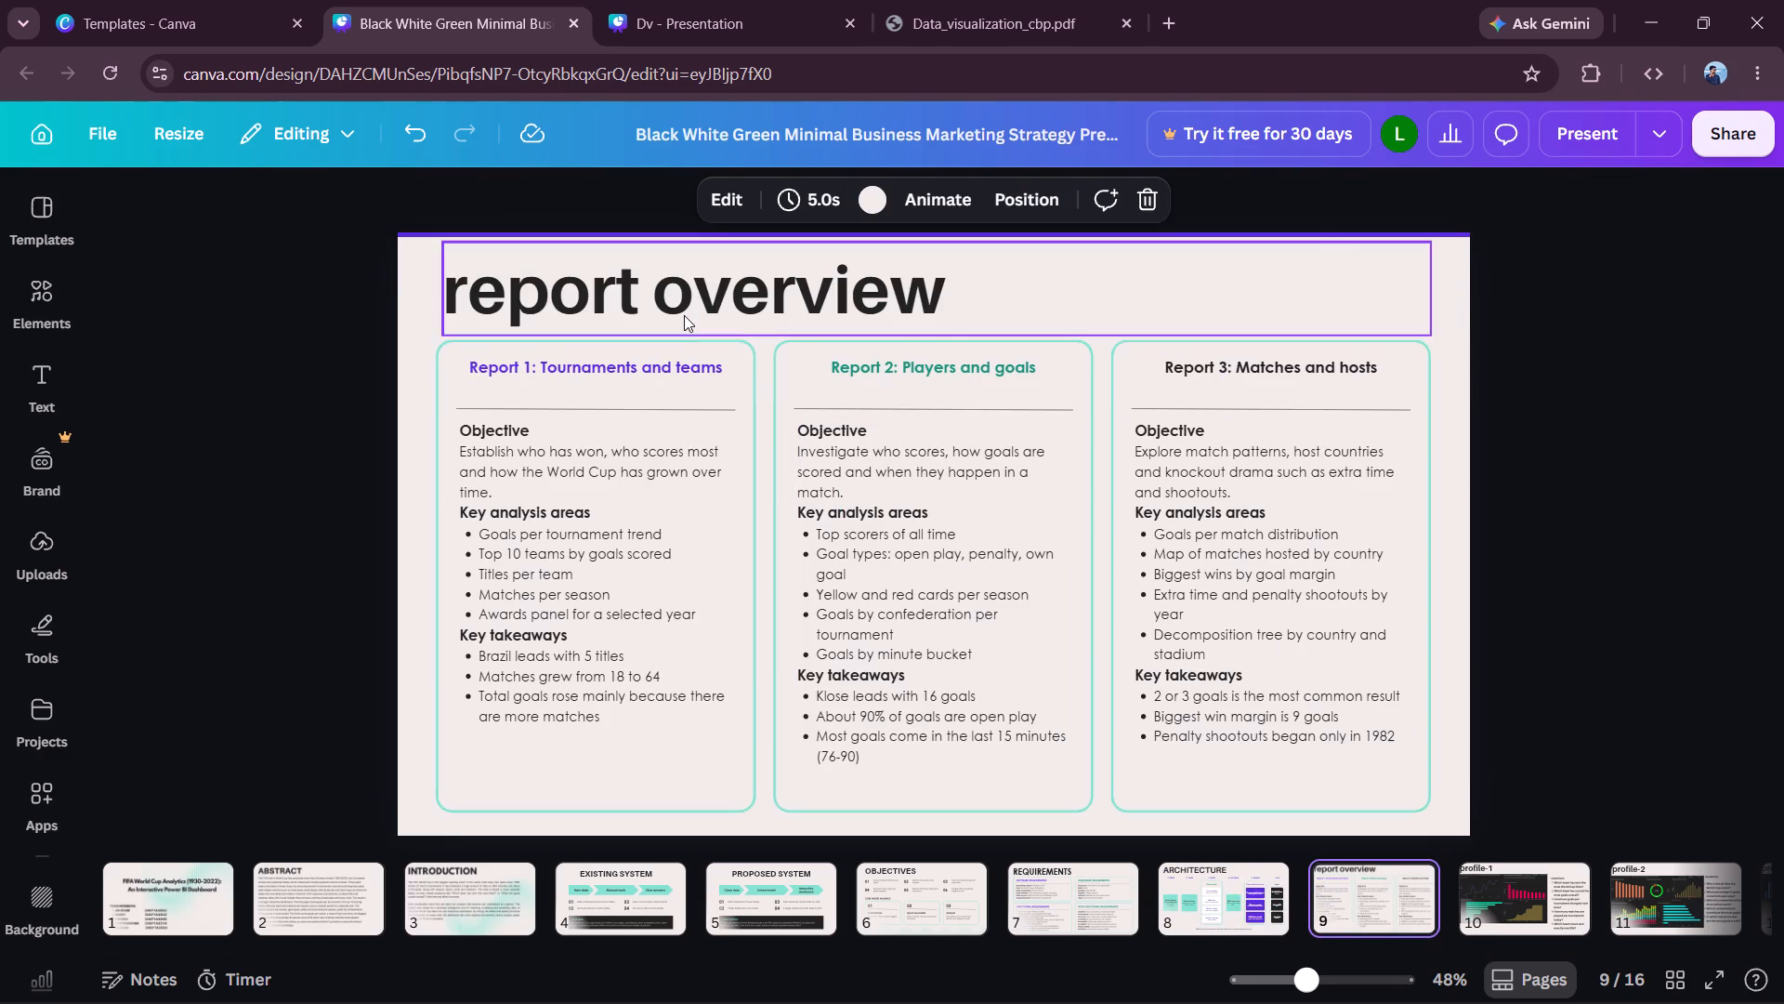
triple_click(686, 311)
left_click(1052, 196)
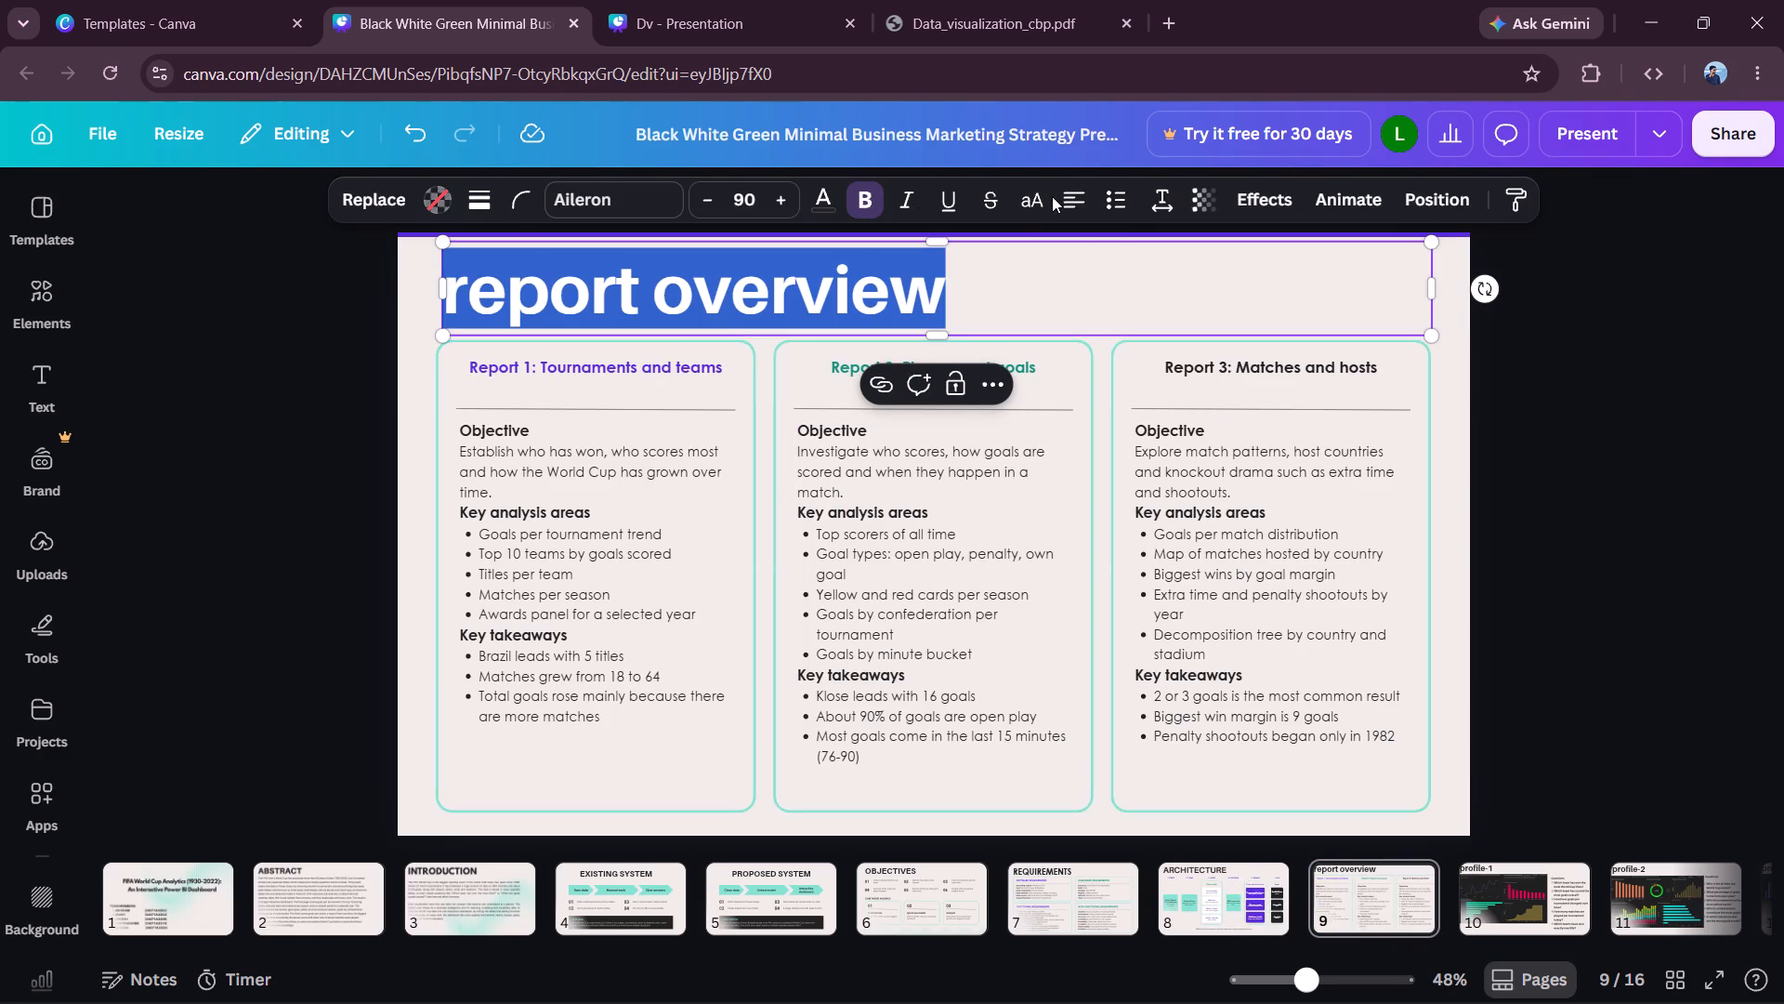
left_click(1041, 200)
left_click(759, 0)
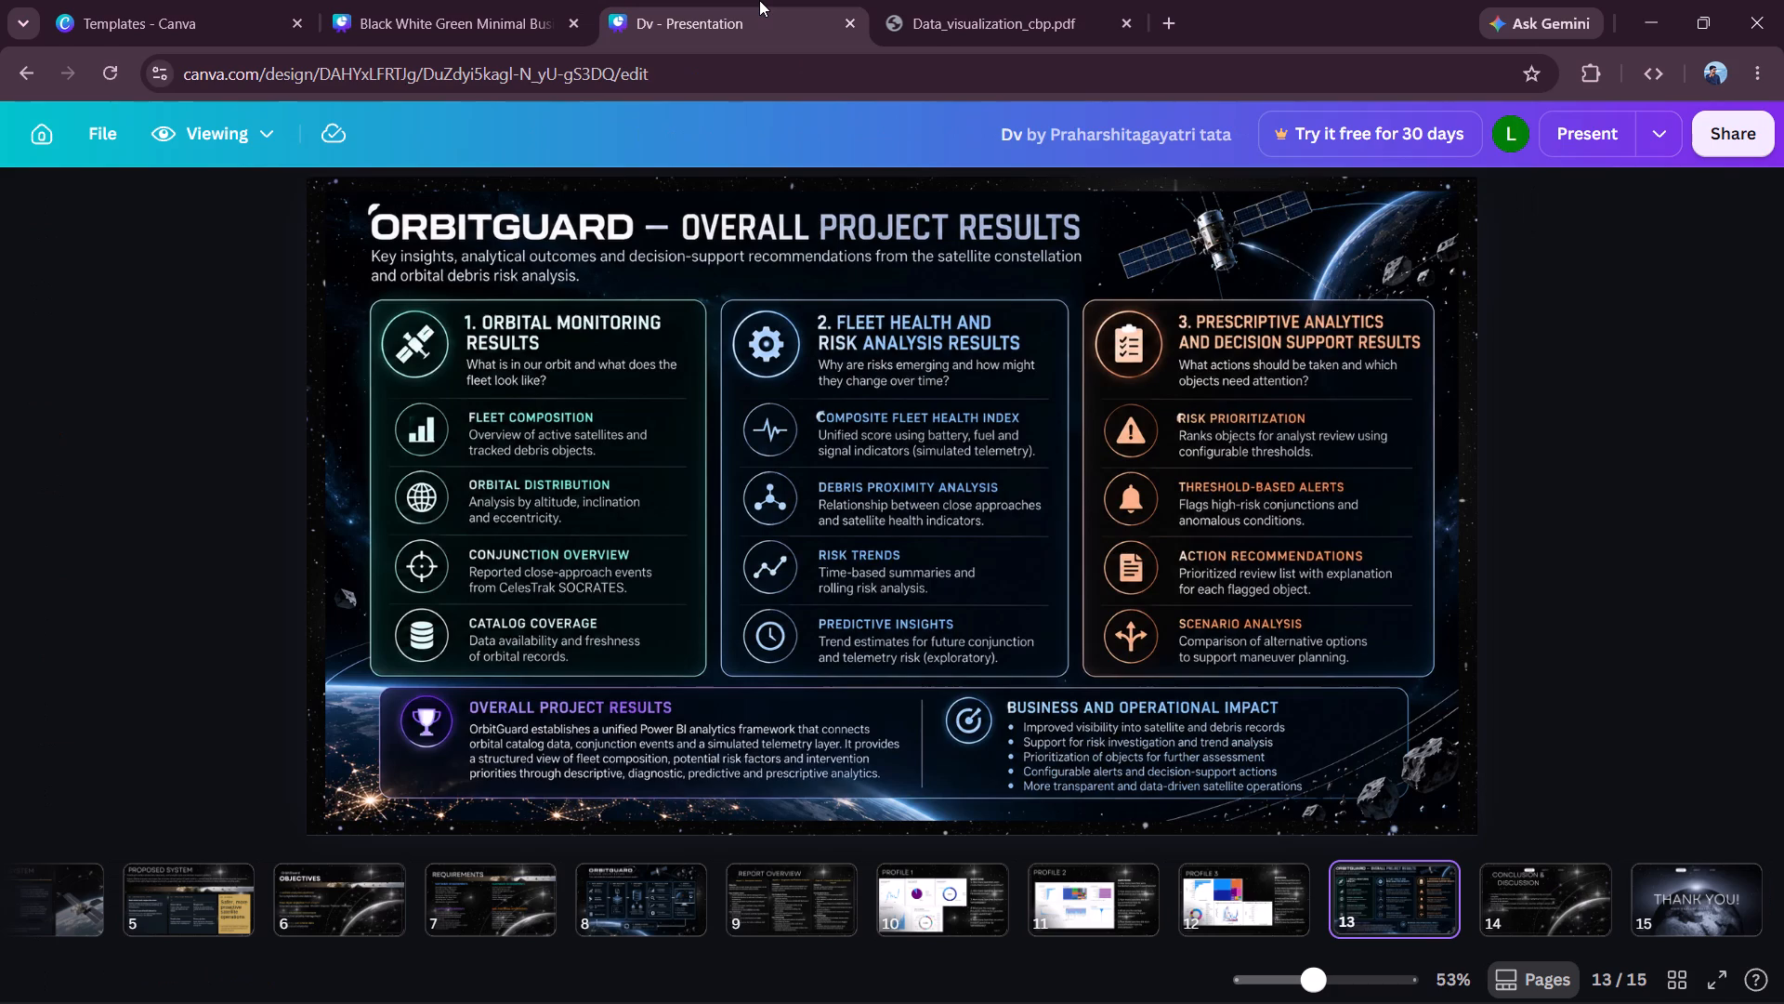
left_click(555, 9)
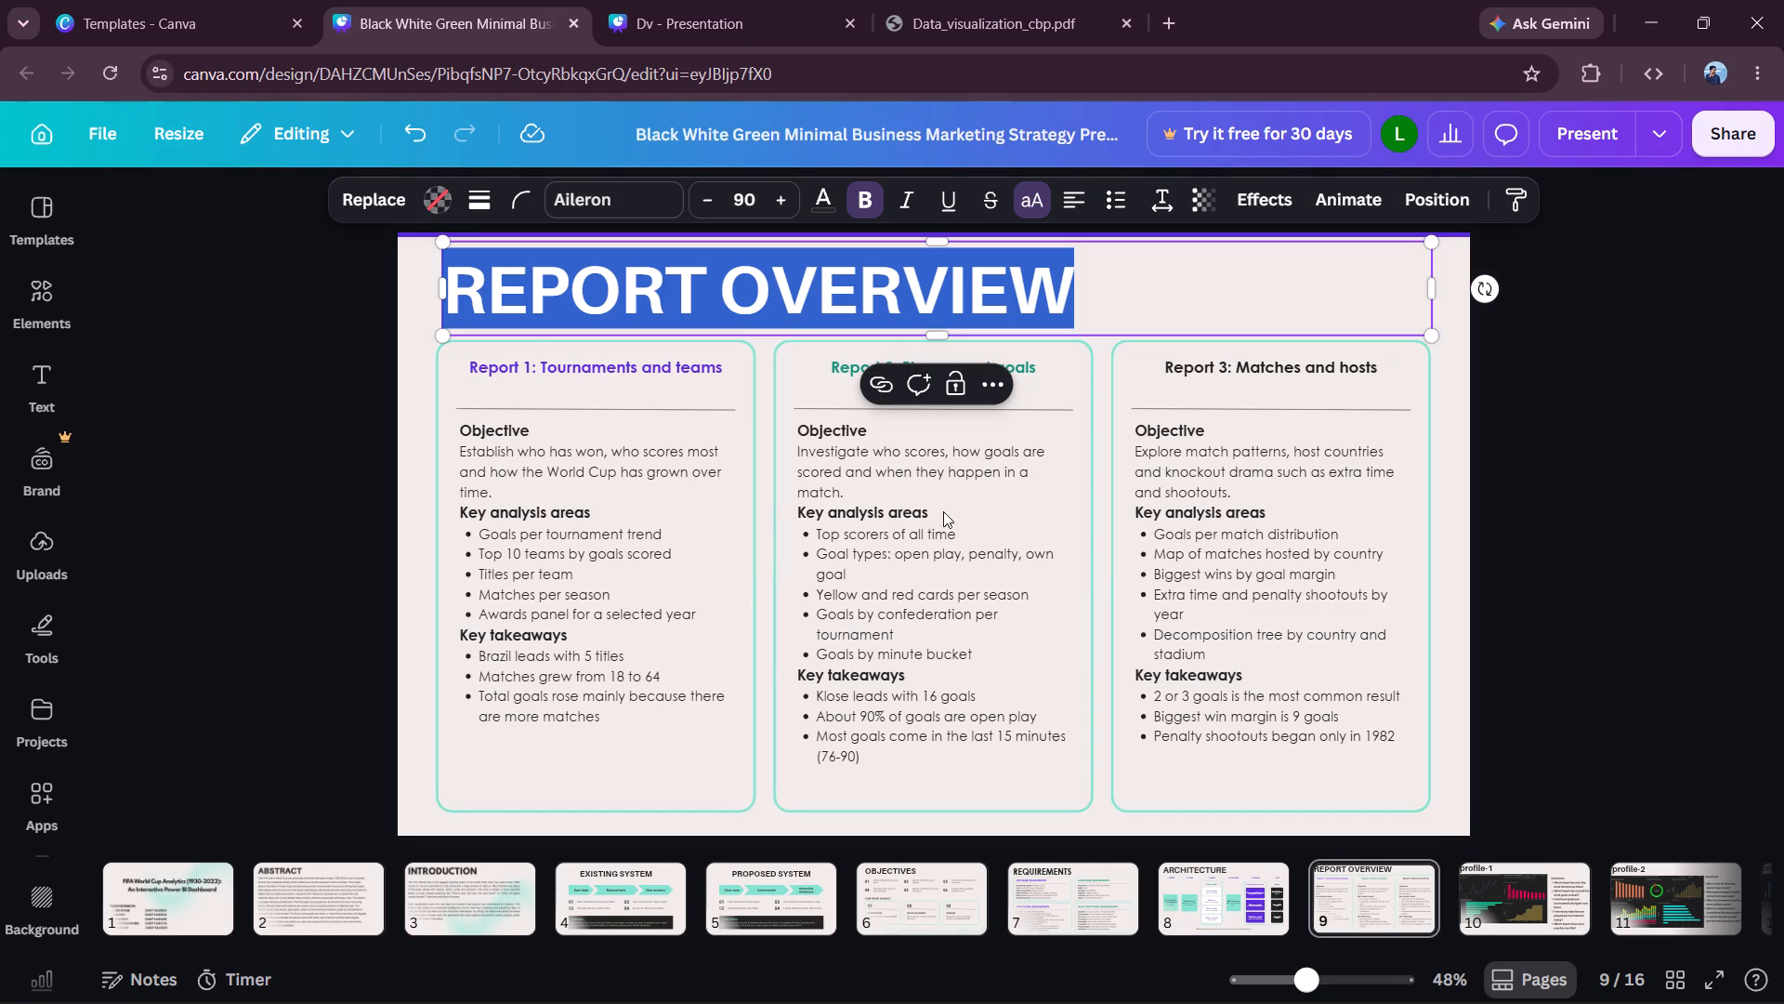
left_click(1371, 892)
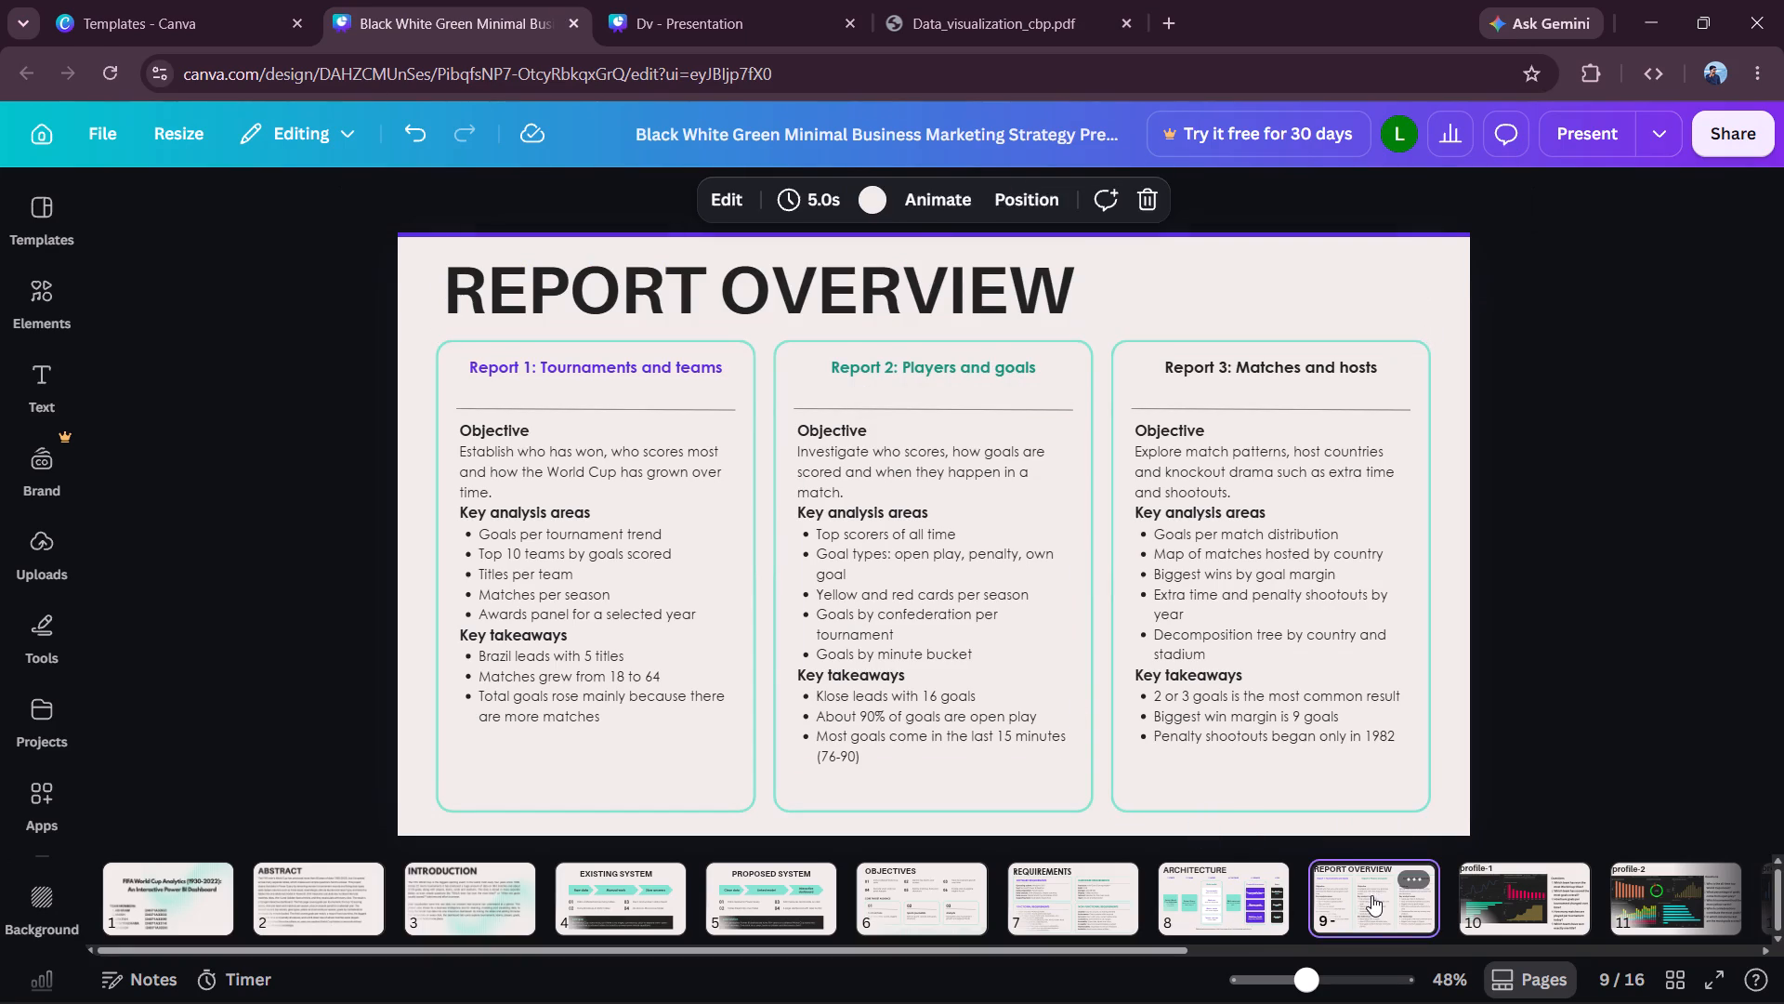
Convert the word "profile" in the slide 10 title "profile-1" to all capitals.
left_click(1504, 905)
triple_click(590, 253)
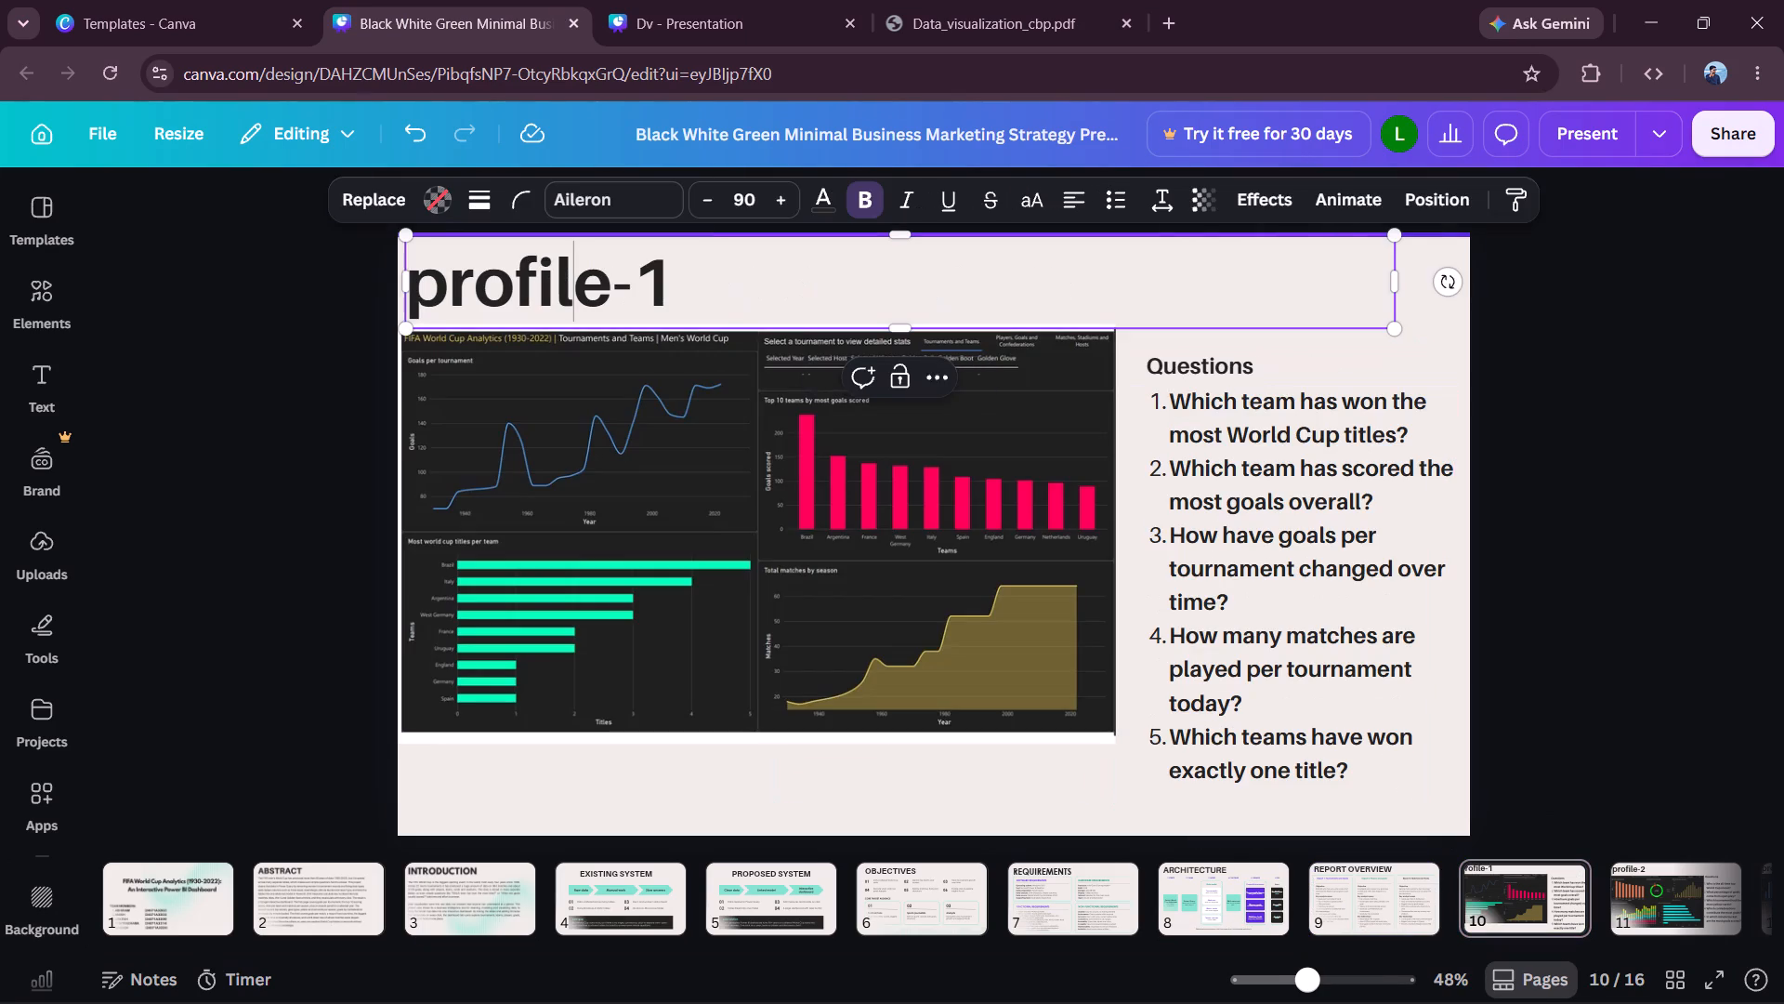
double_click(590, 260)
double_click(590, 284)
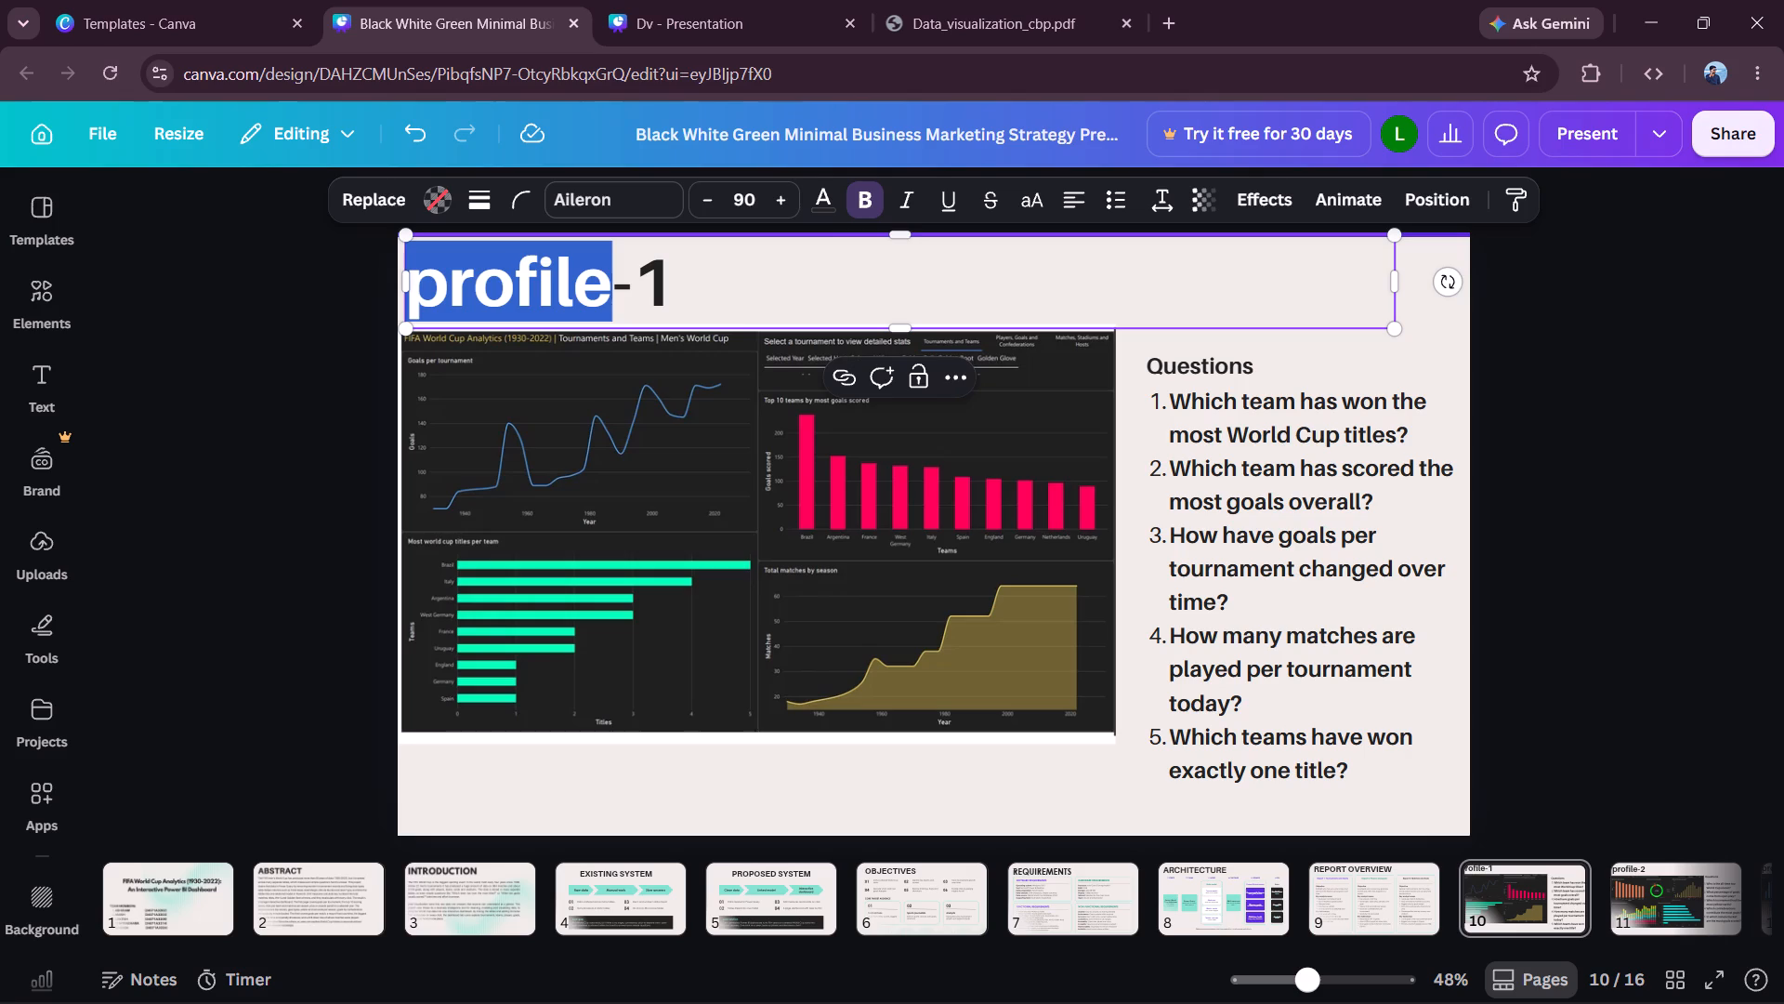
left_click(1045, 201)
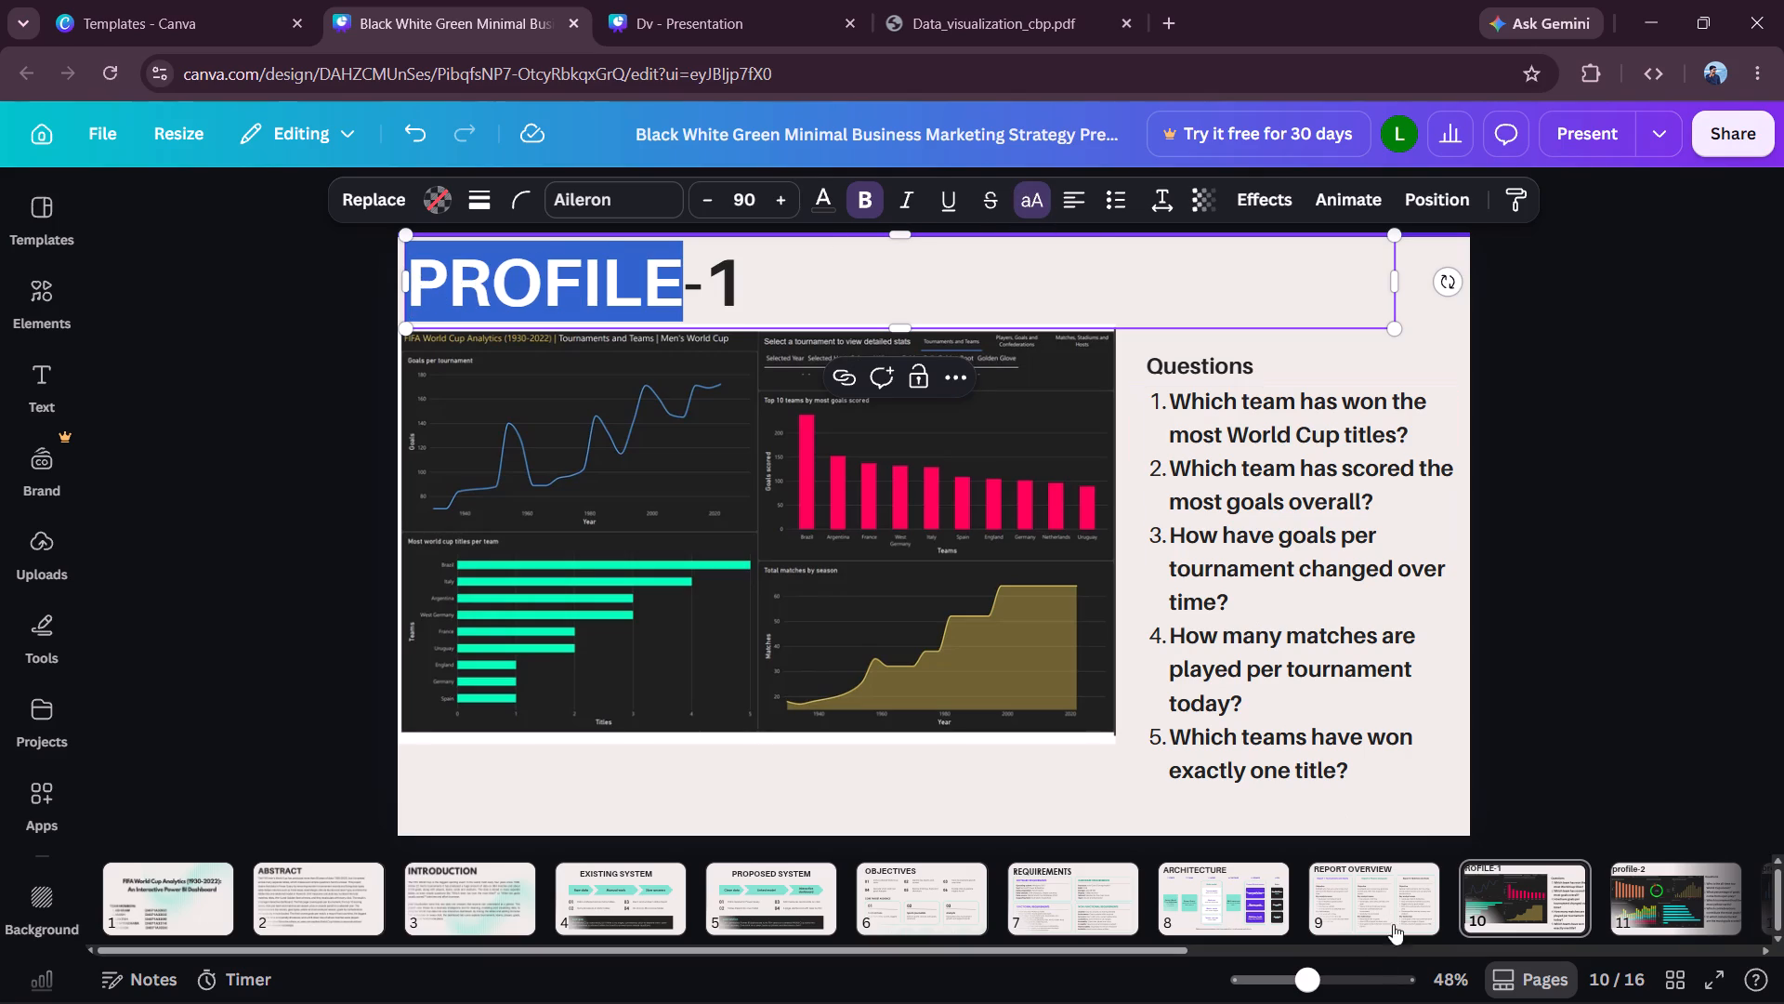
Convert the word "profile" in the slide 11 title "profile-2" to all capitals.
left_click(1646, 873)
triple_click(590, 319)
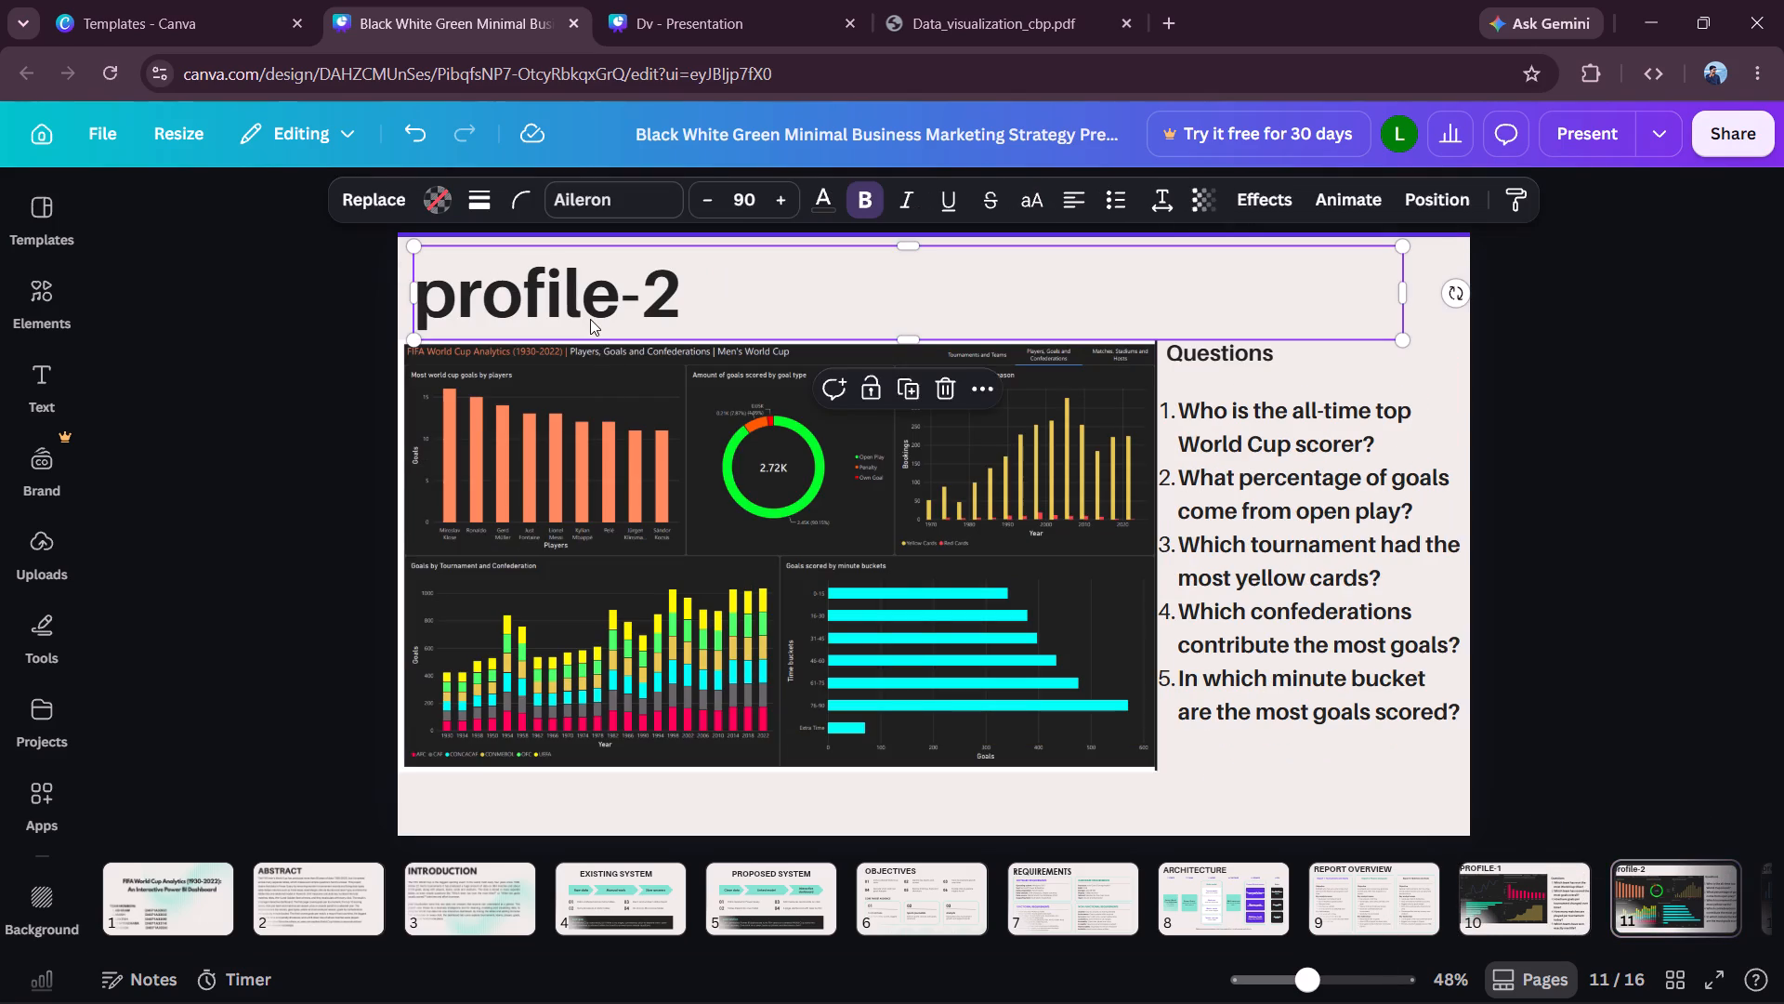
double_click(590, 319)
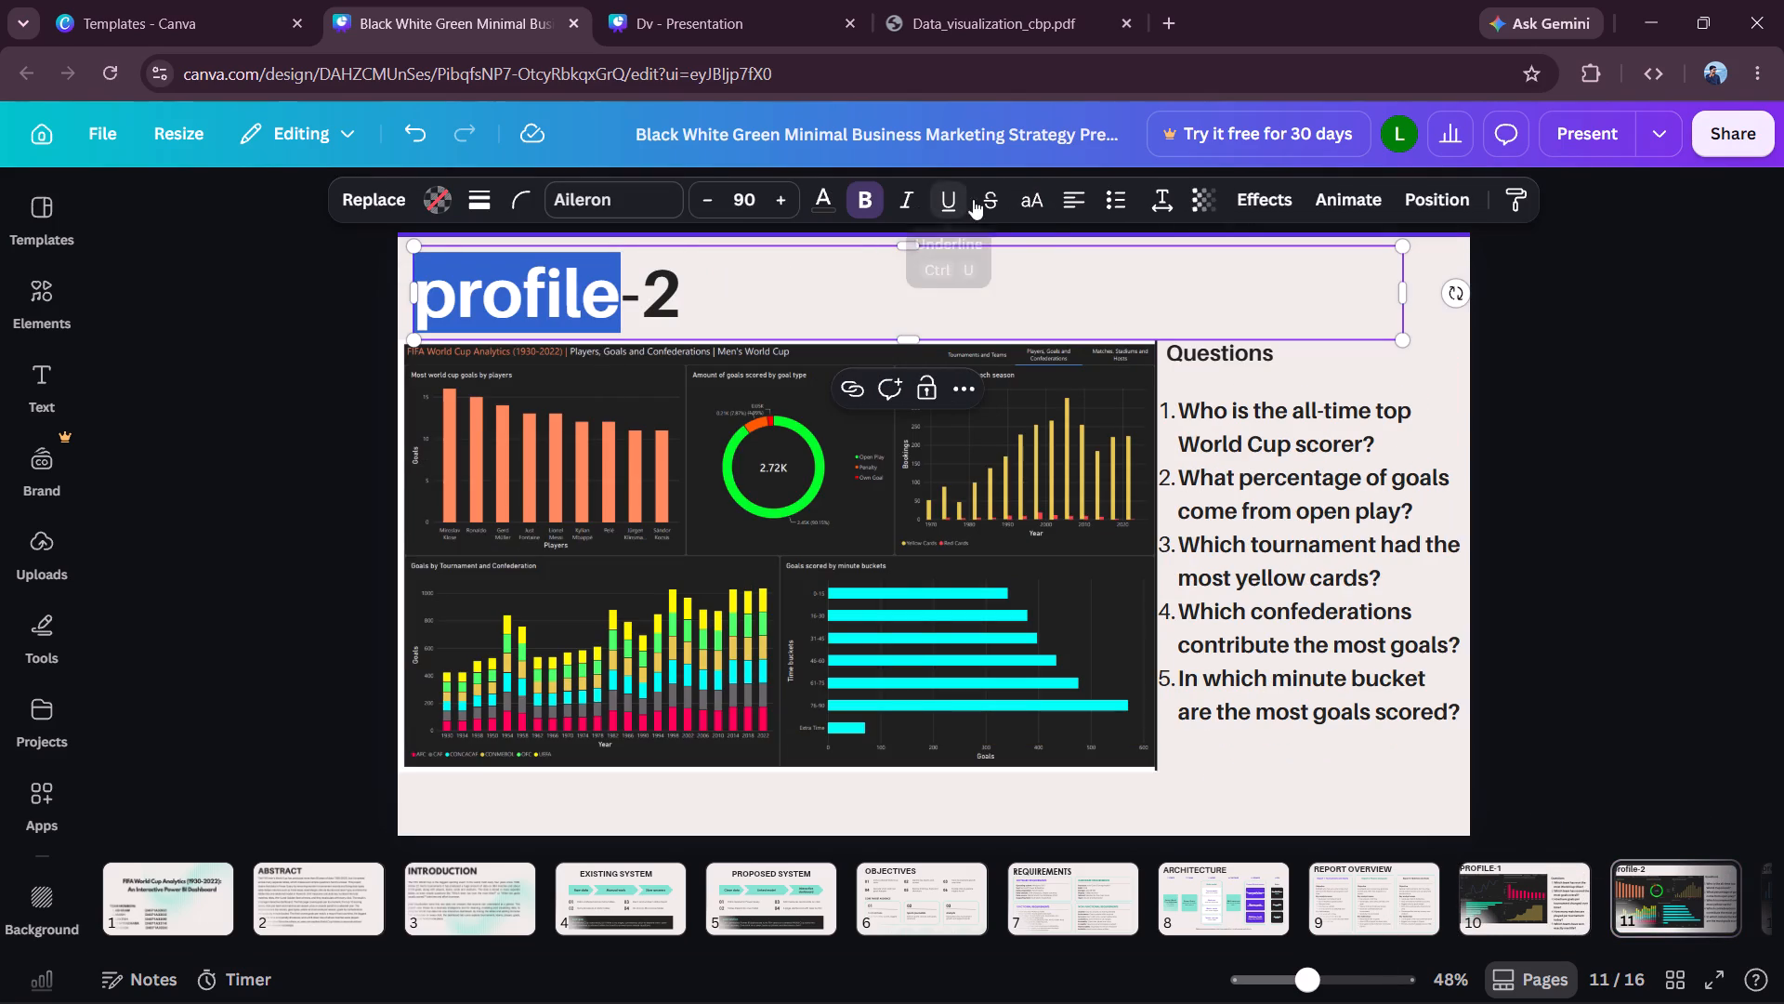
left_click(1034, 204)
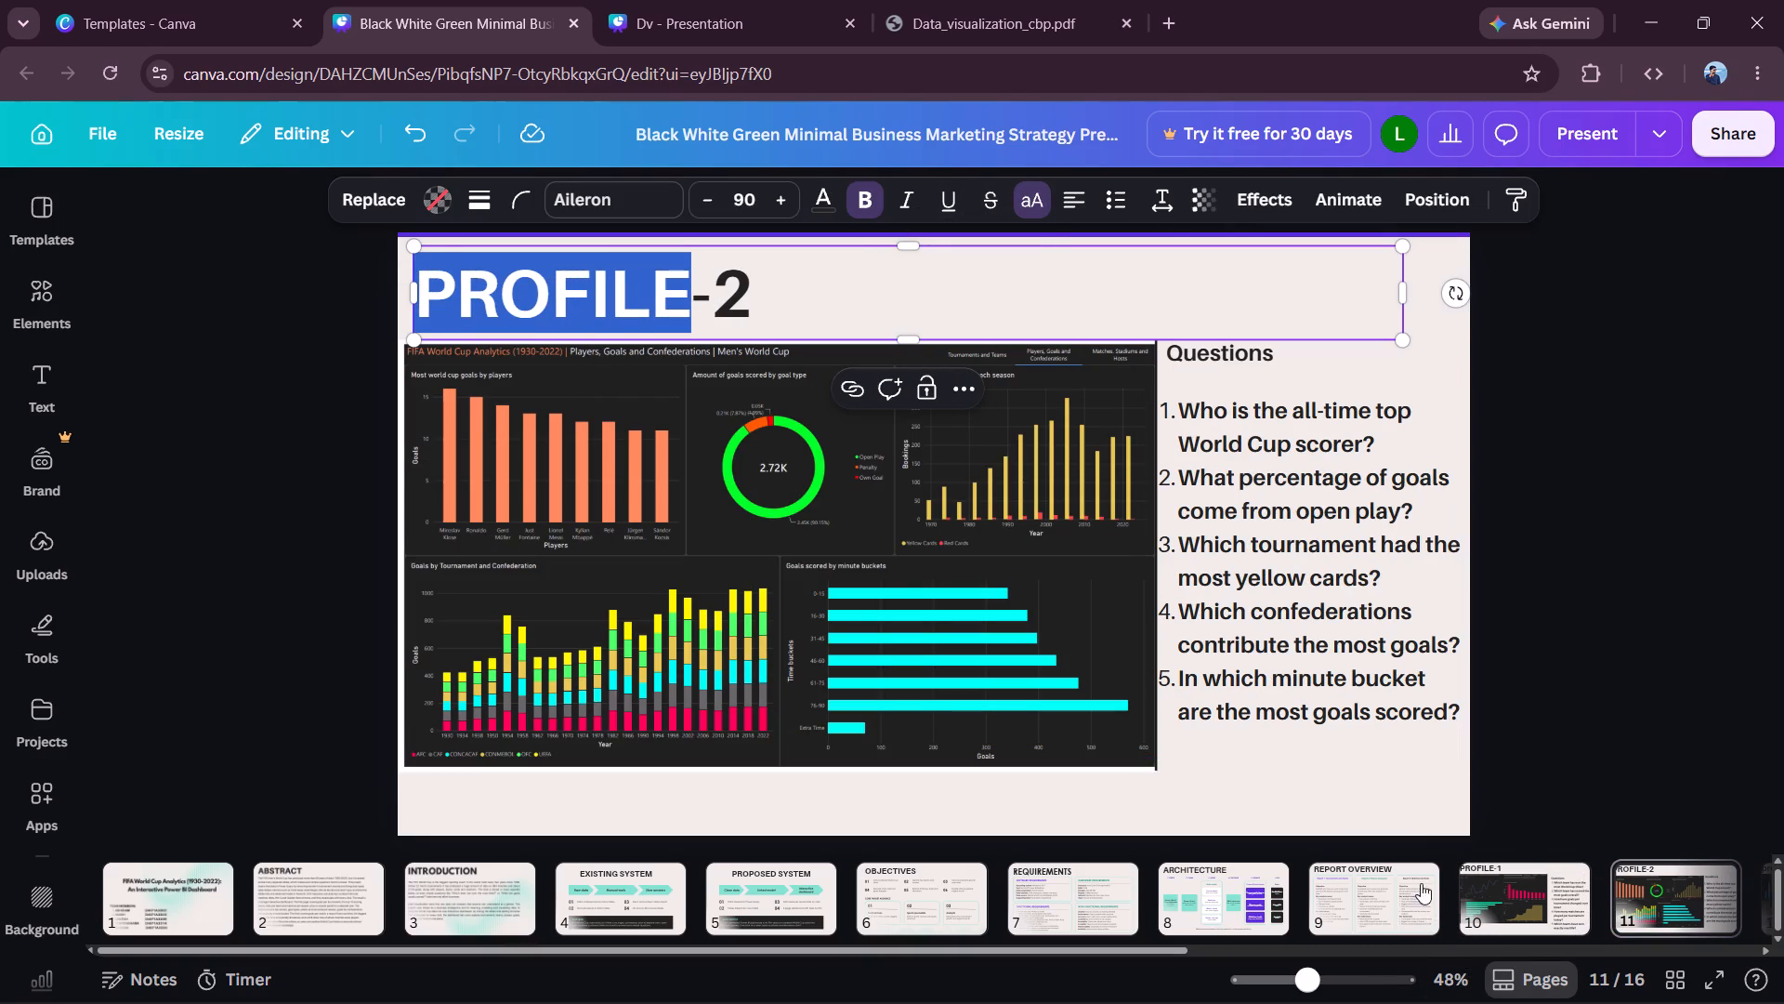
Convert the "profile-3" title on slide 12 to all capitals.
left_click(1556, 900)
scroll(1578, 900, "left", 1)
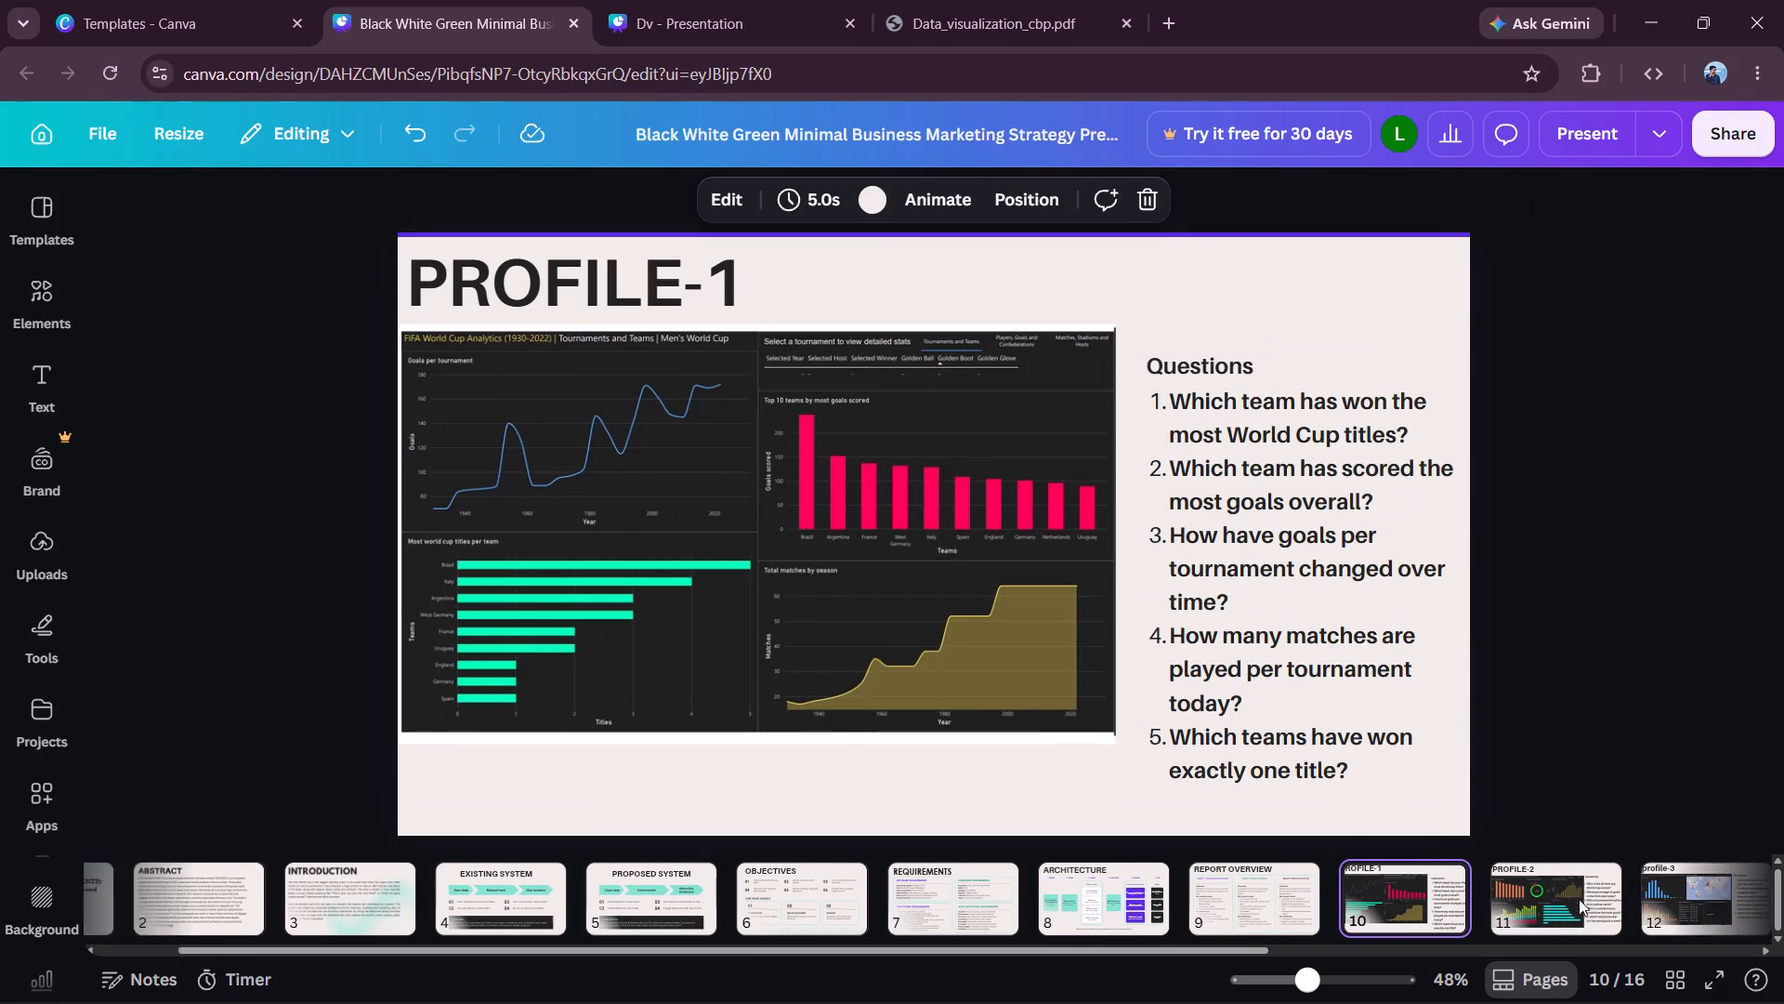
scroll(1579, 899, "left", 2)
left_click(1576, 897)
triple_click(564, 302)
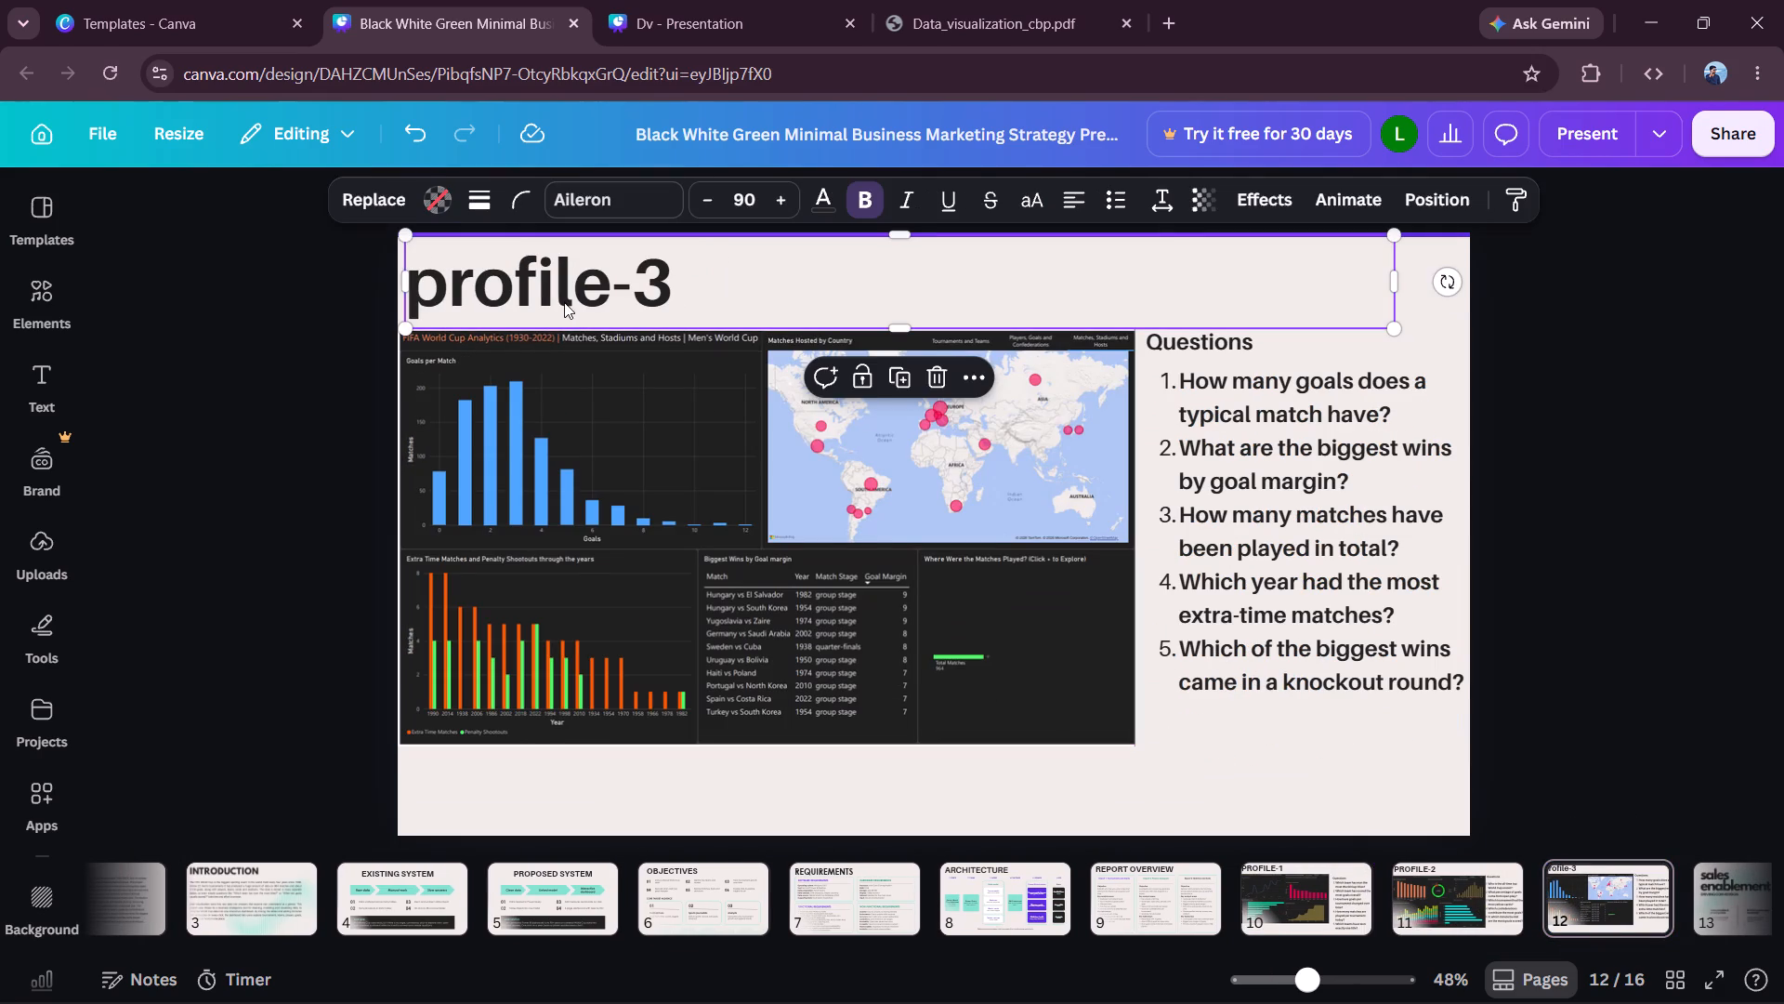
left_click(1027, 208)
Look over slide 13, and review the titles on slides 1 to 3 for consistent capitalization.
scroll(1520, 892, "left", 2)
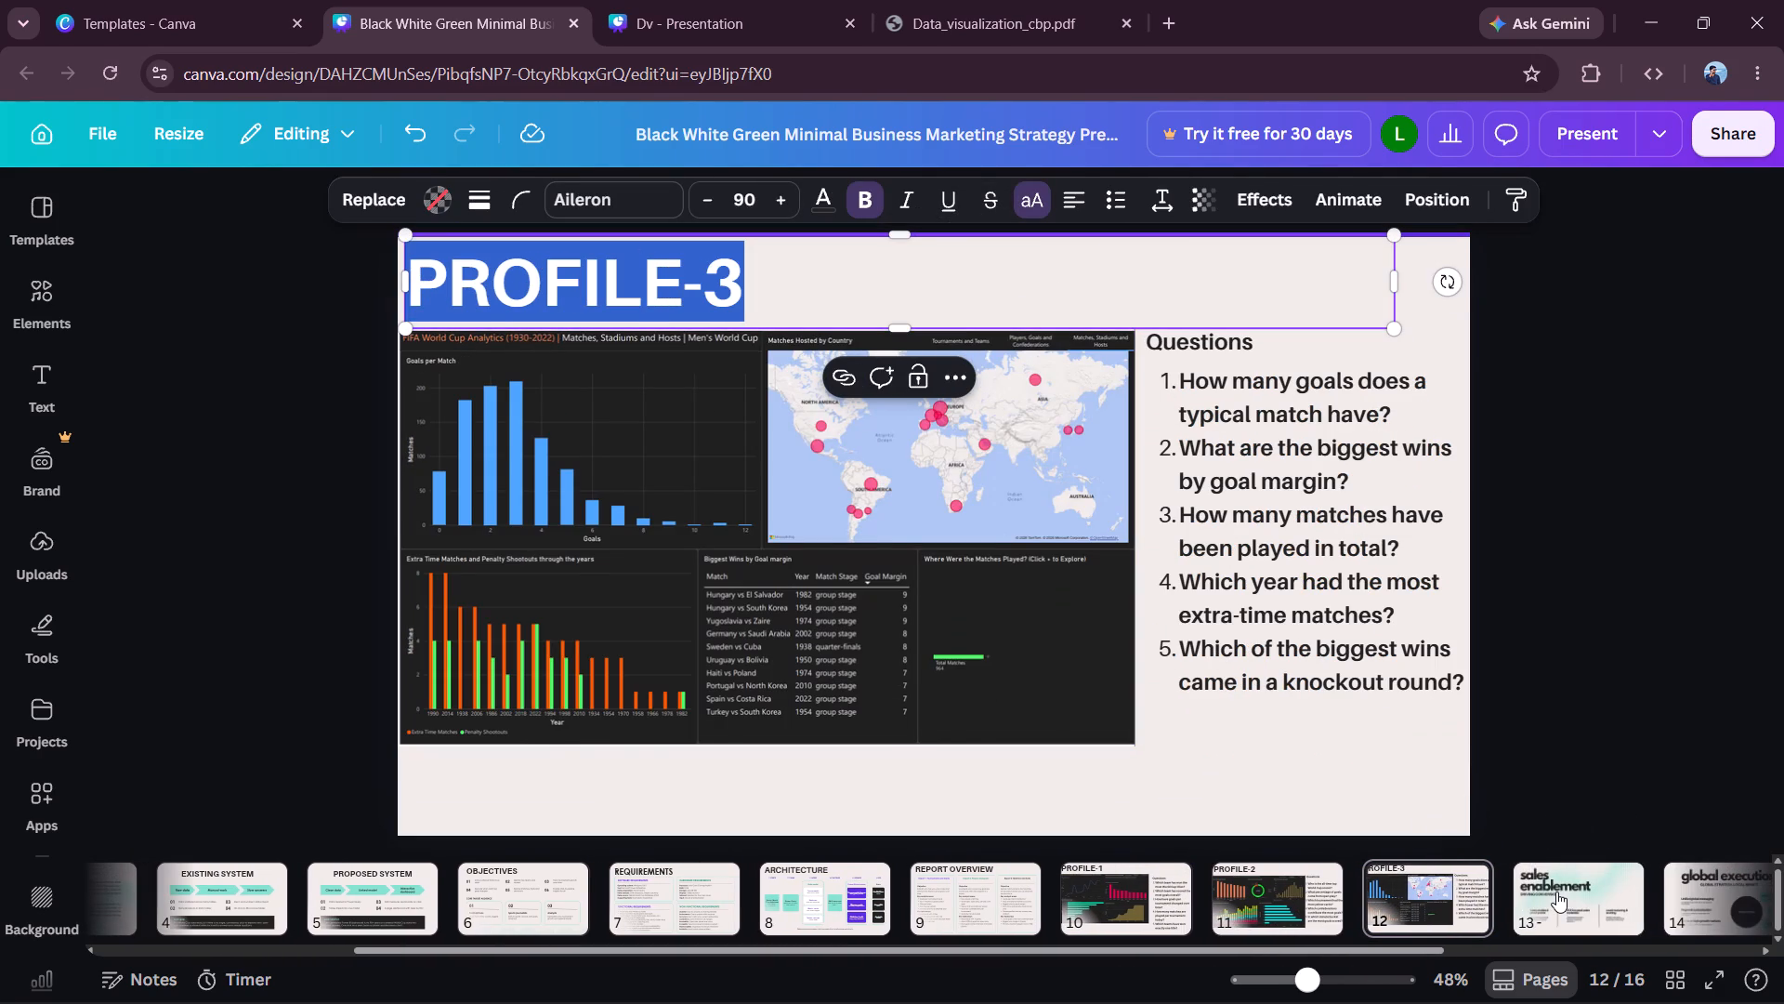
left_click(1562, 892)
scroll(1077, 884, "right", 6)
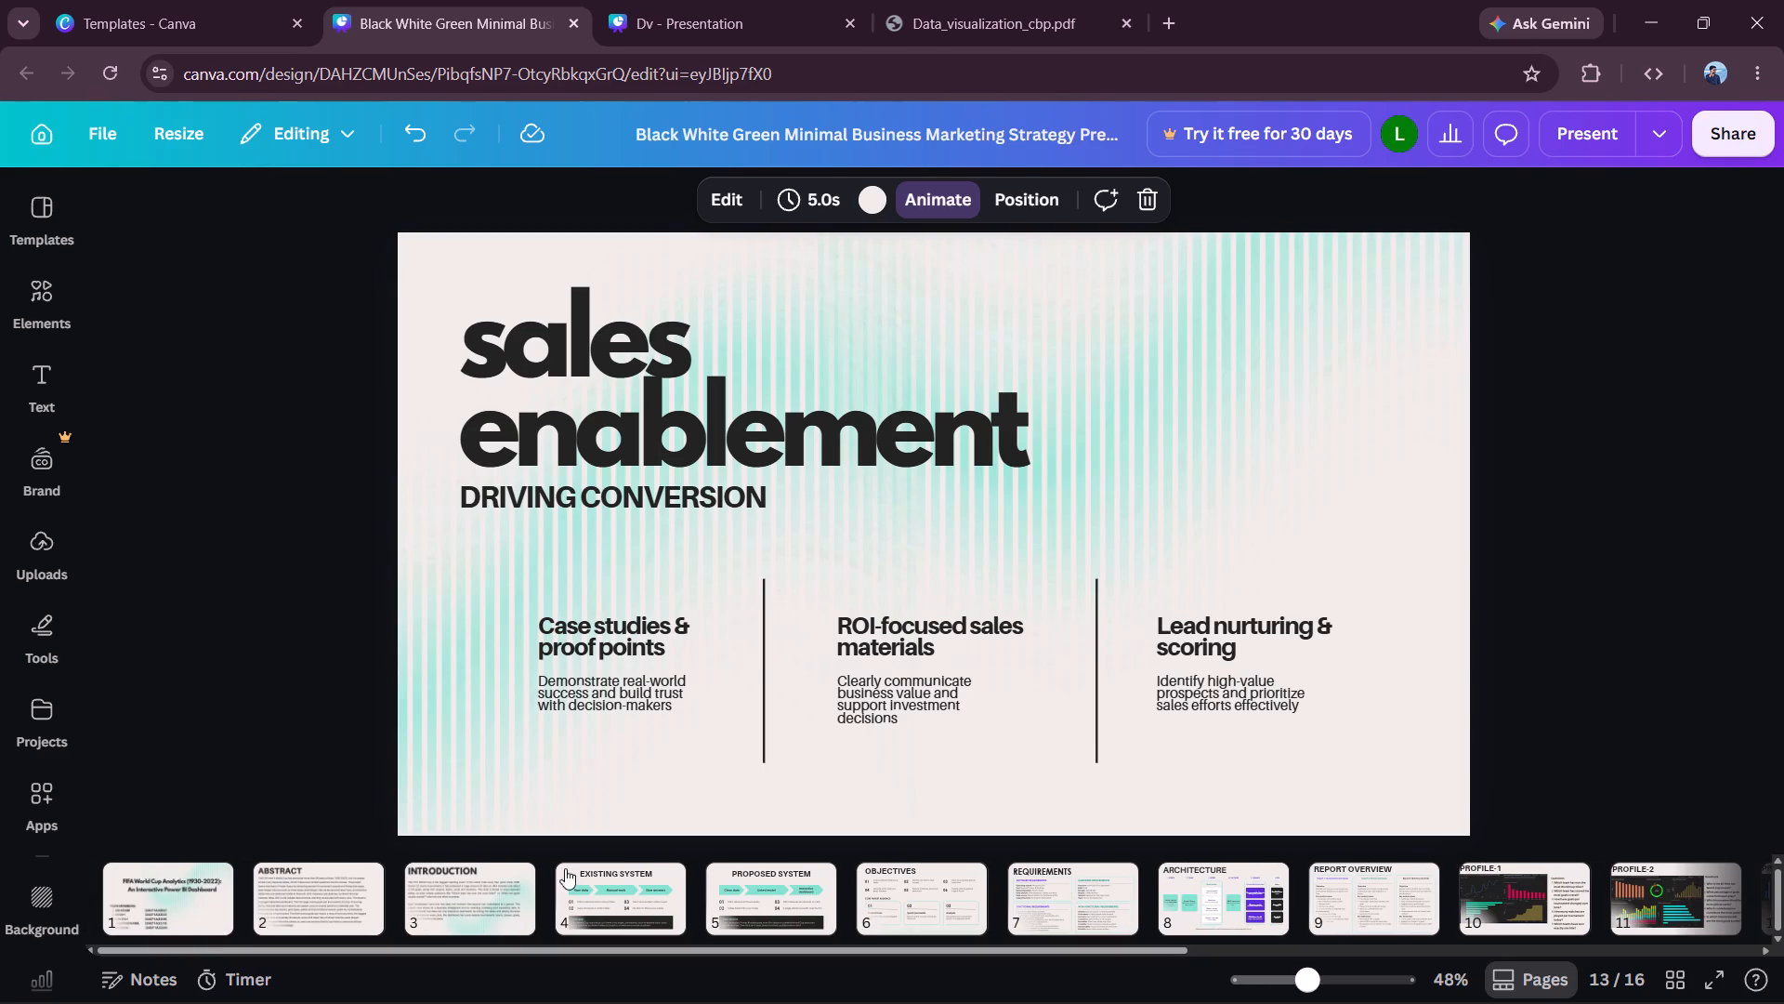
left_click(164, 902)
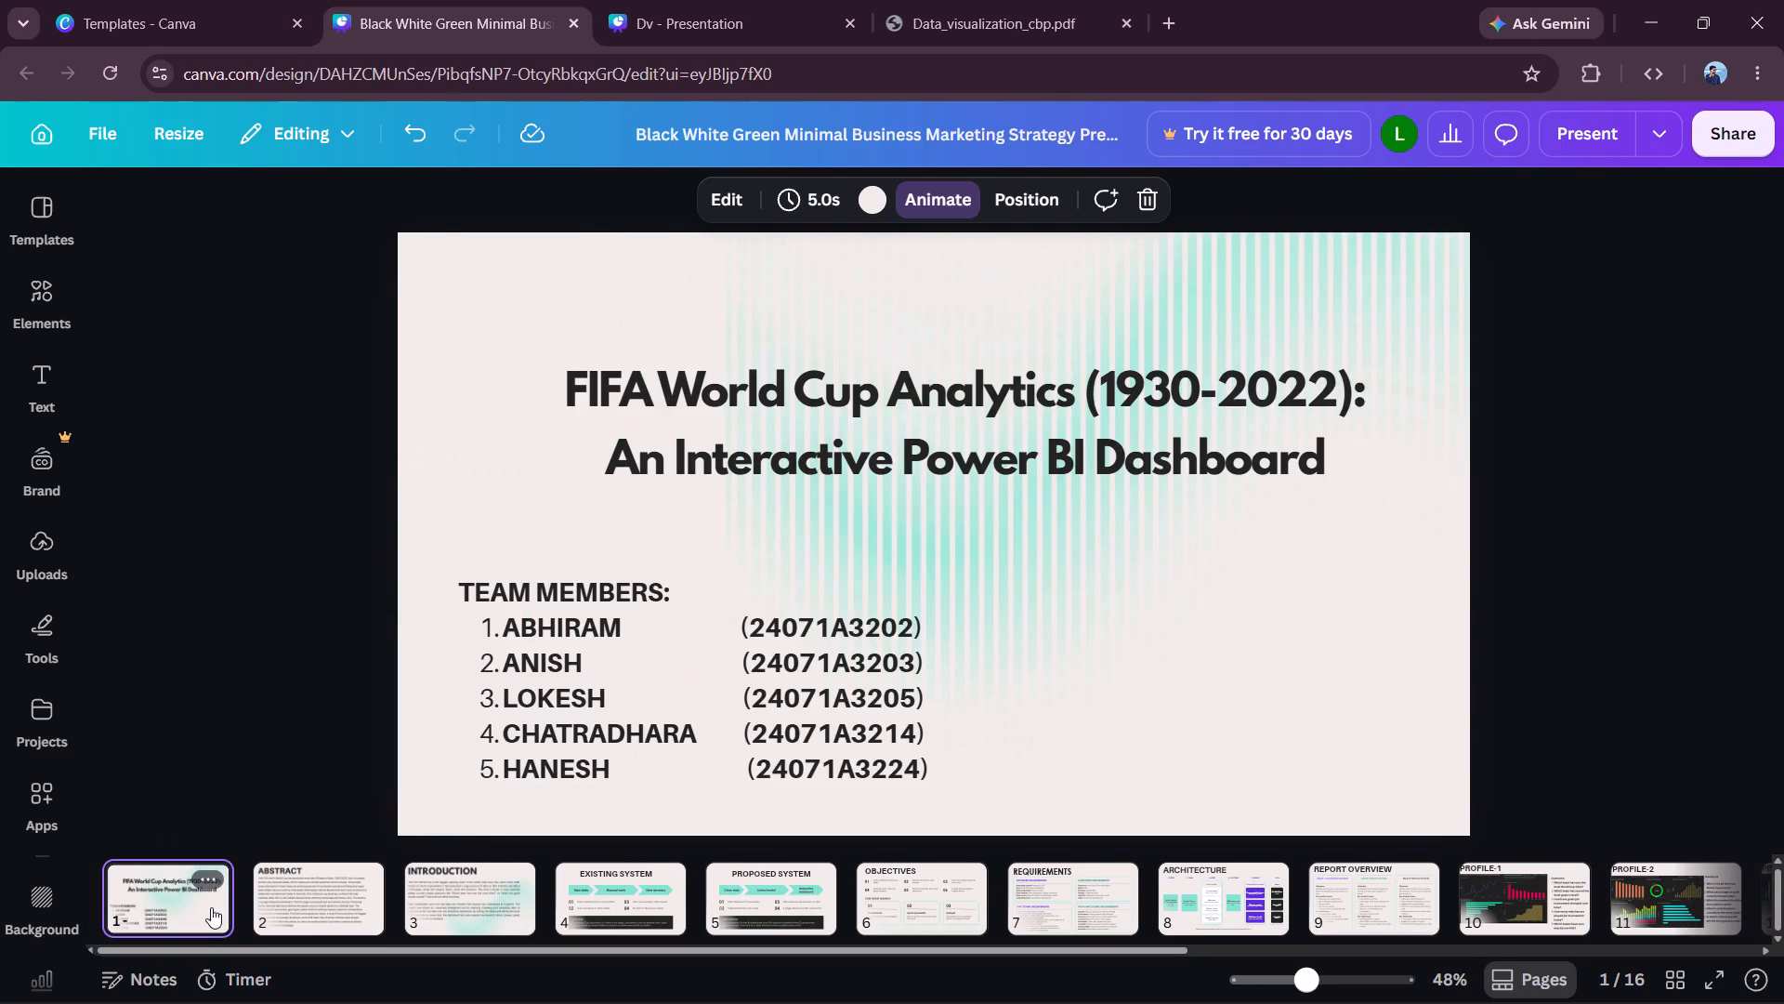
left_click(263, 912)
left_click(471, 916)
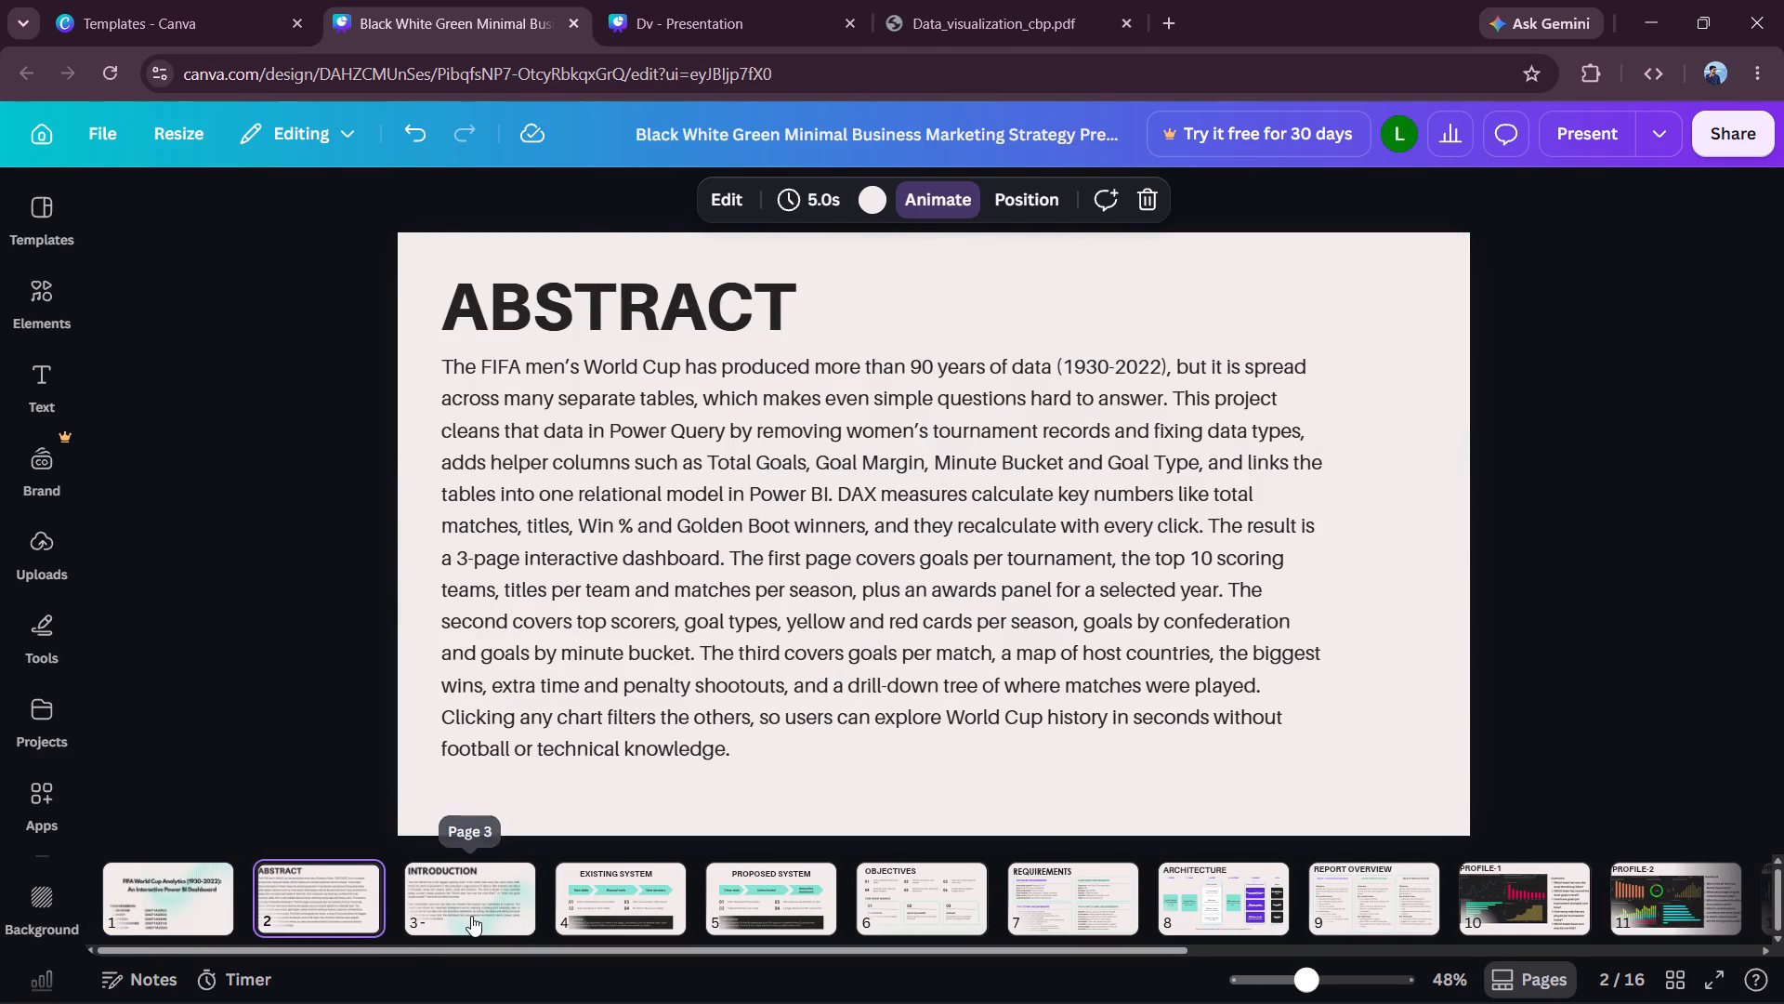
left_click(695, 926)
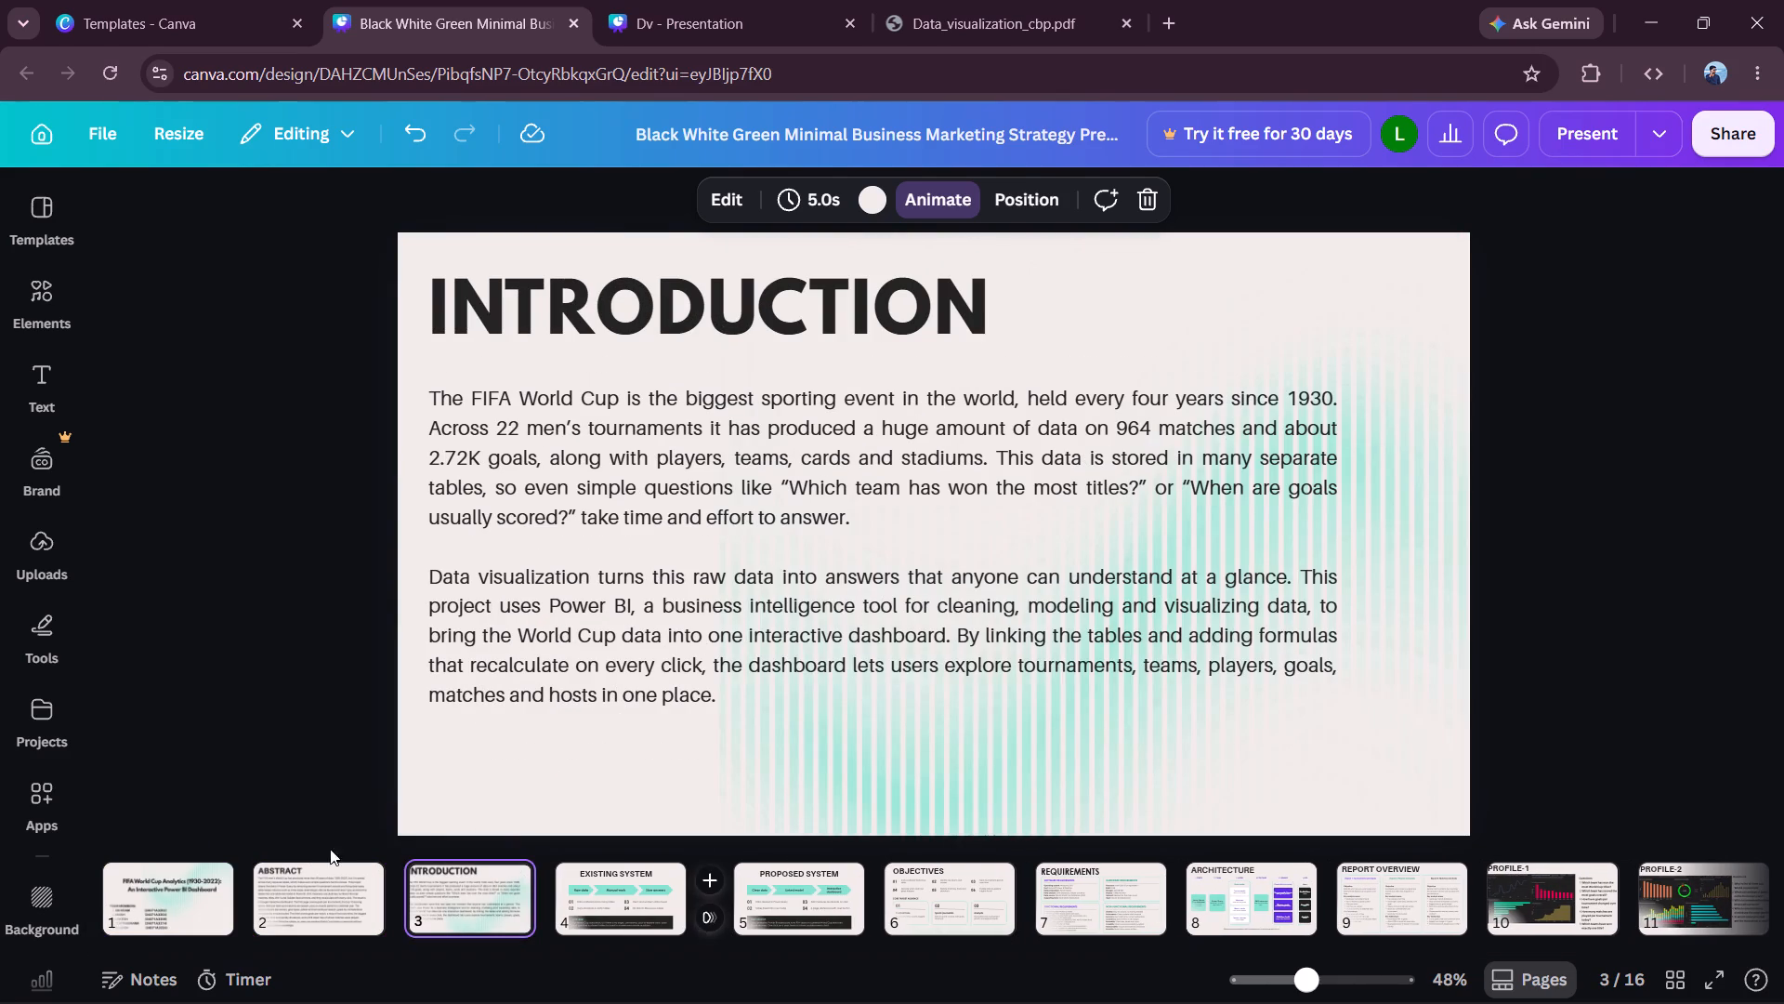
Remove the all-capitals formatting from the slide 2 title so it reads "Abstract".
left_click(321, 884)
double_click(583, 290)
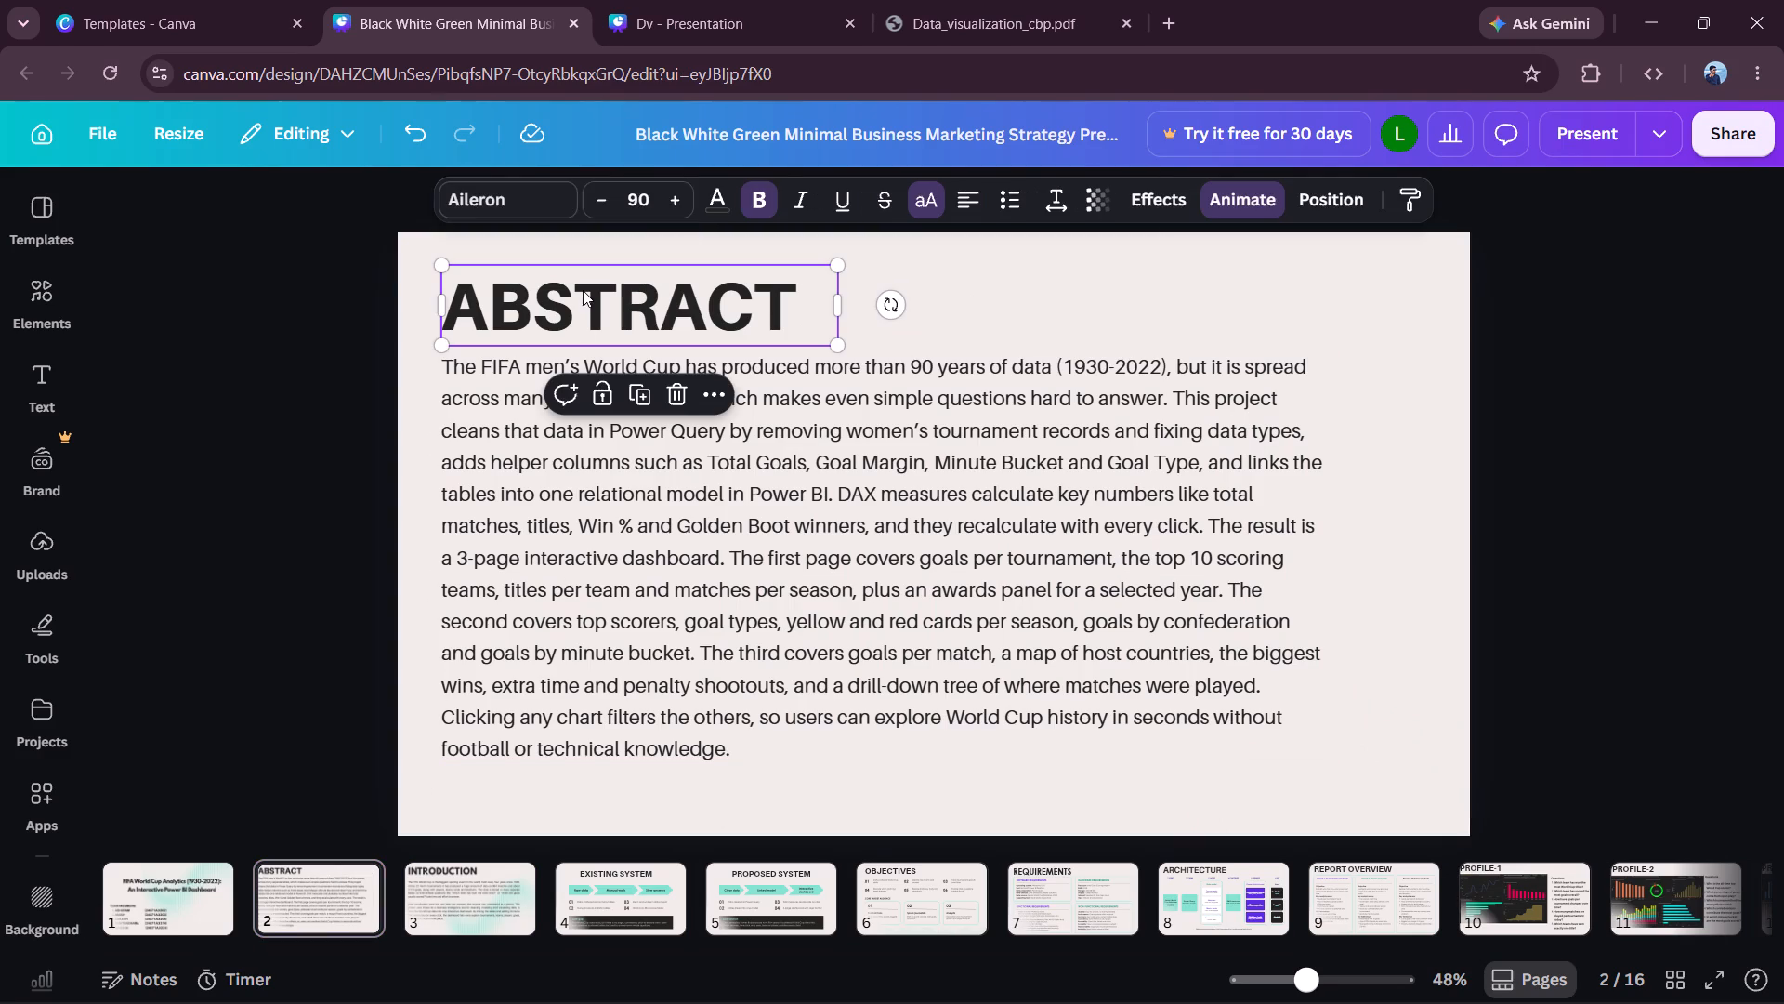
double_click(583, 290)
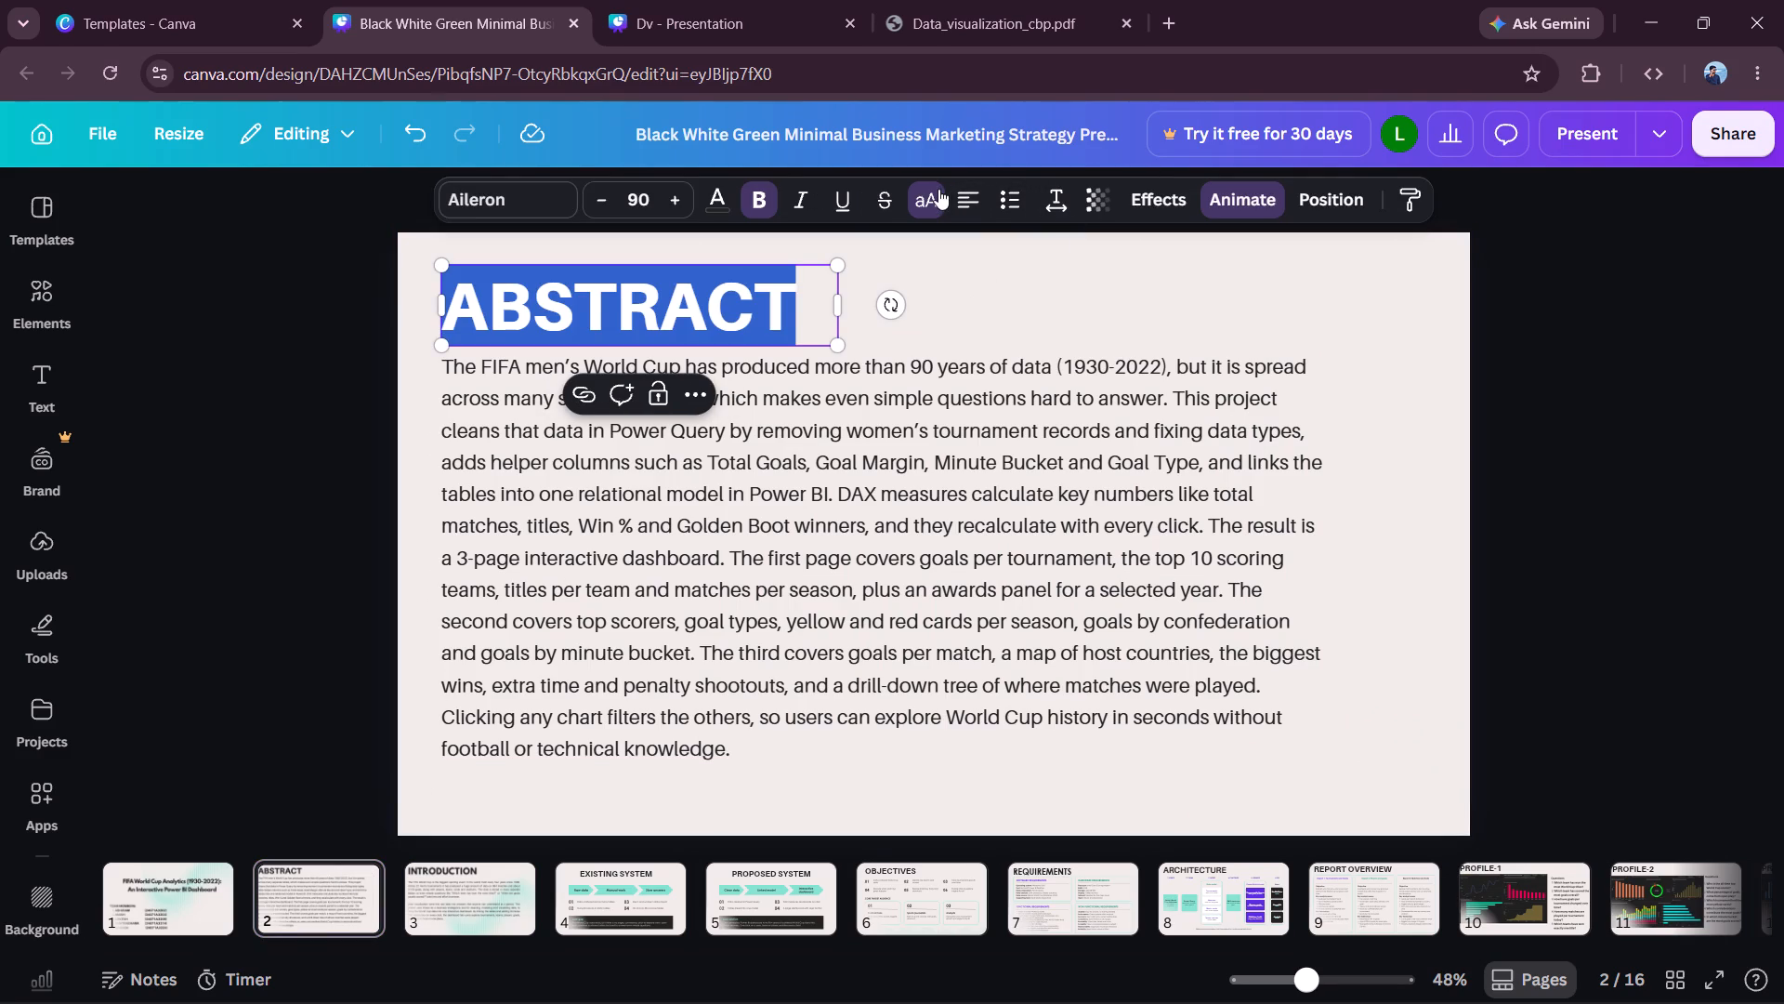
left_click(935, 189)
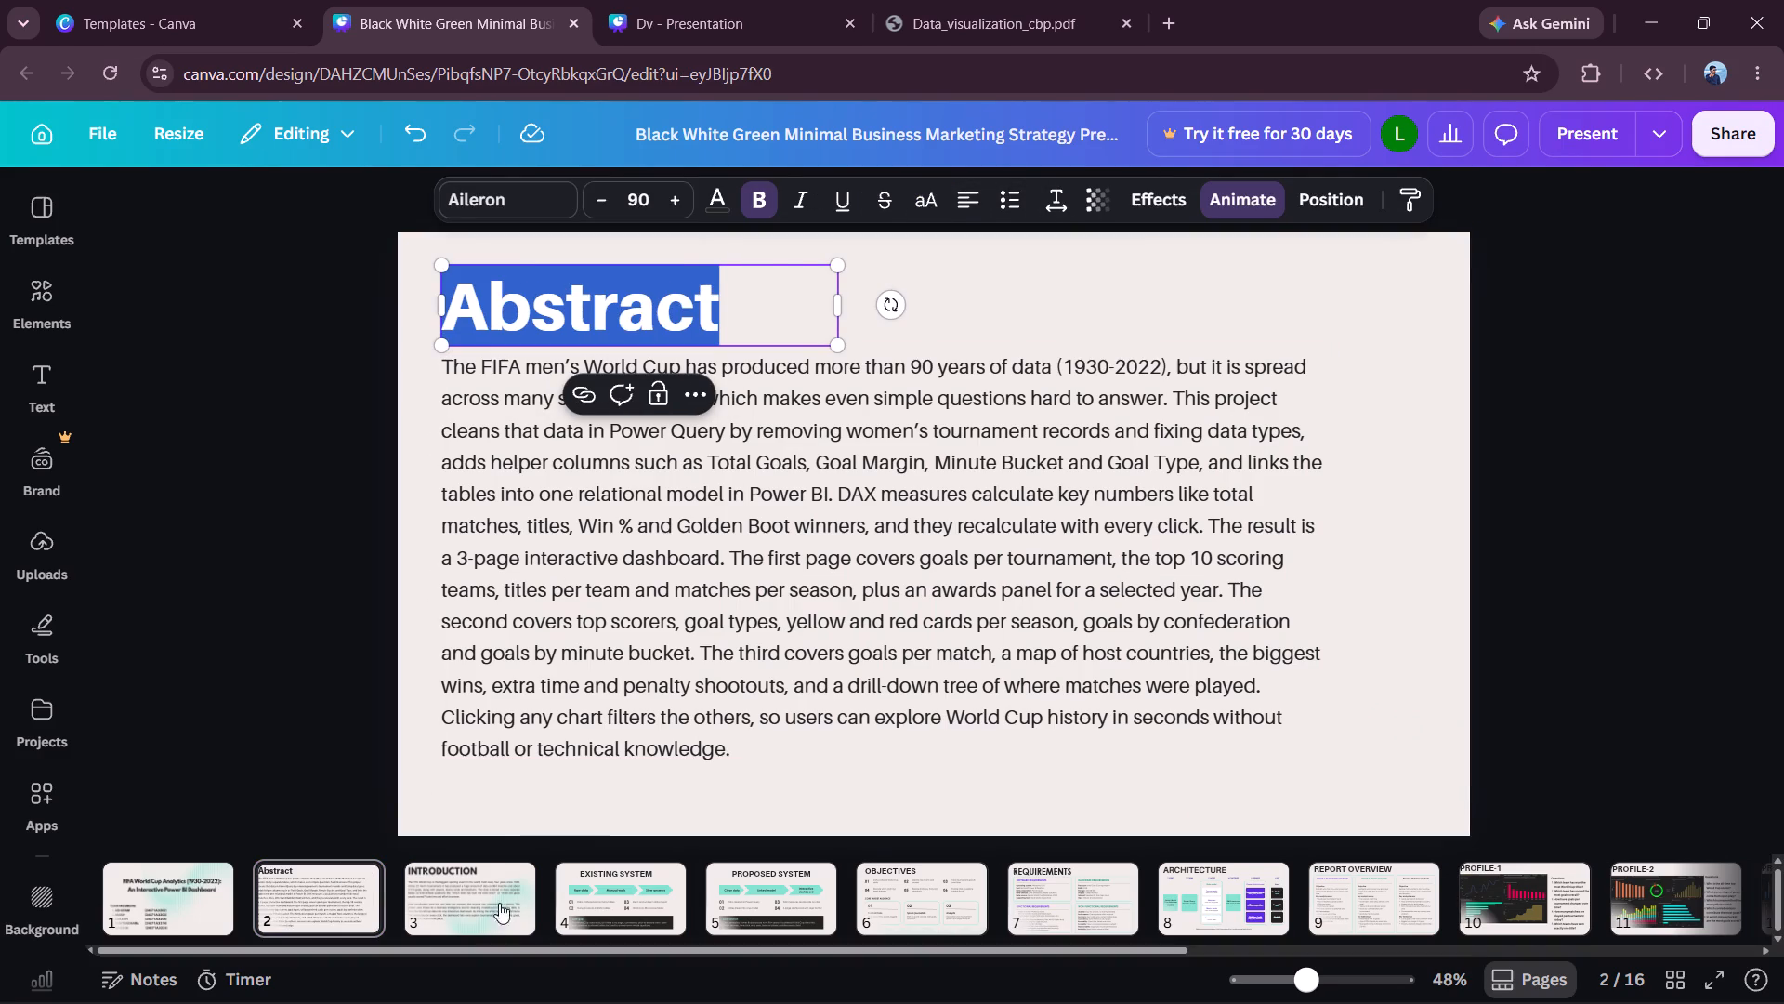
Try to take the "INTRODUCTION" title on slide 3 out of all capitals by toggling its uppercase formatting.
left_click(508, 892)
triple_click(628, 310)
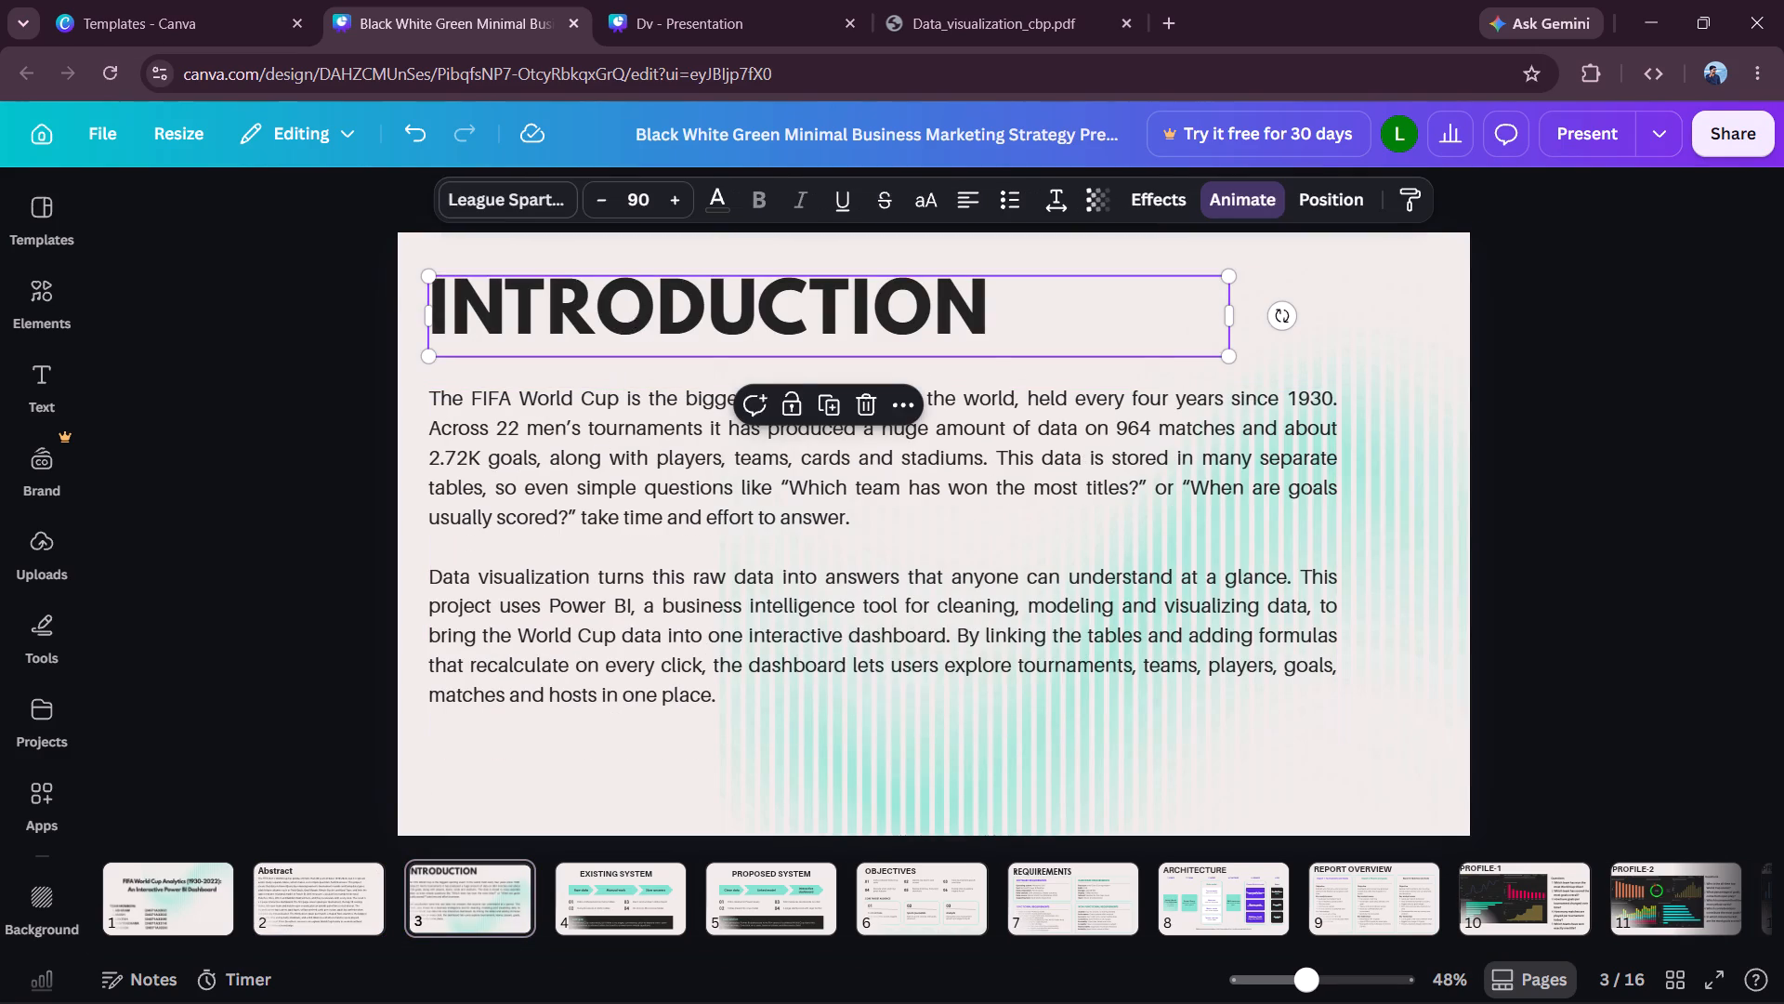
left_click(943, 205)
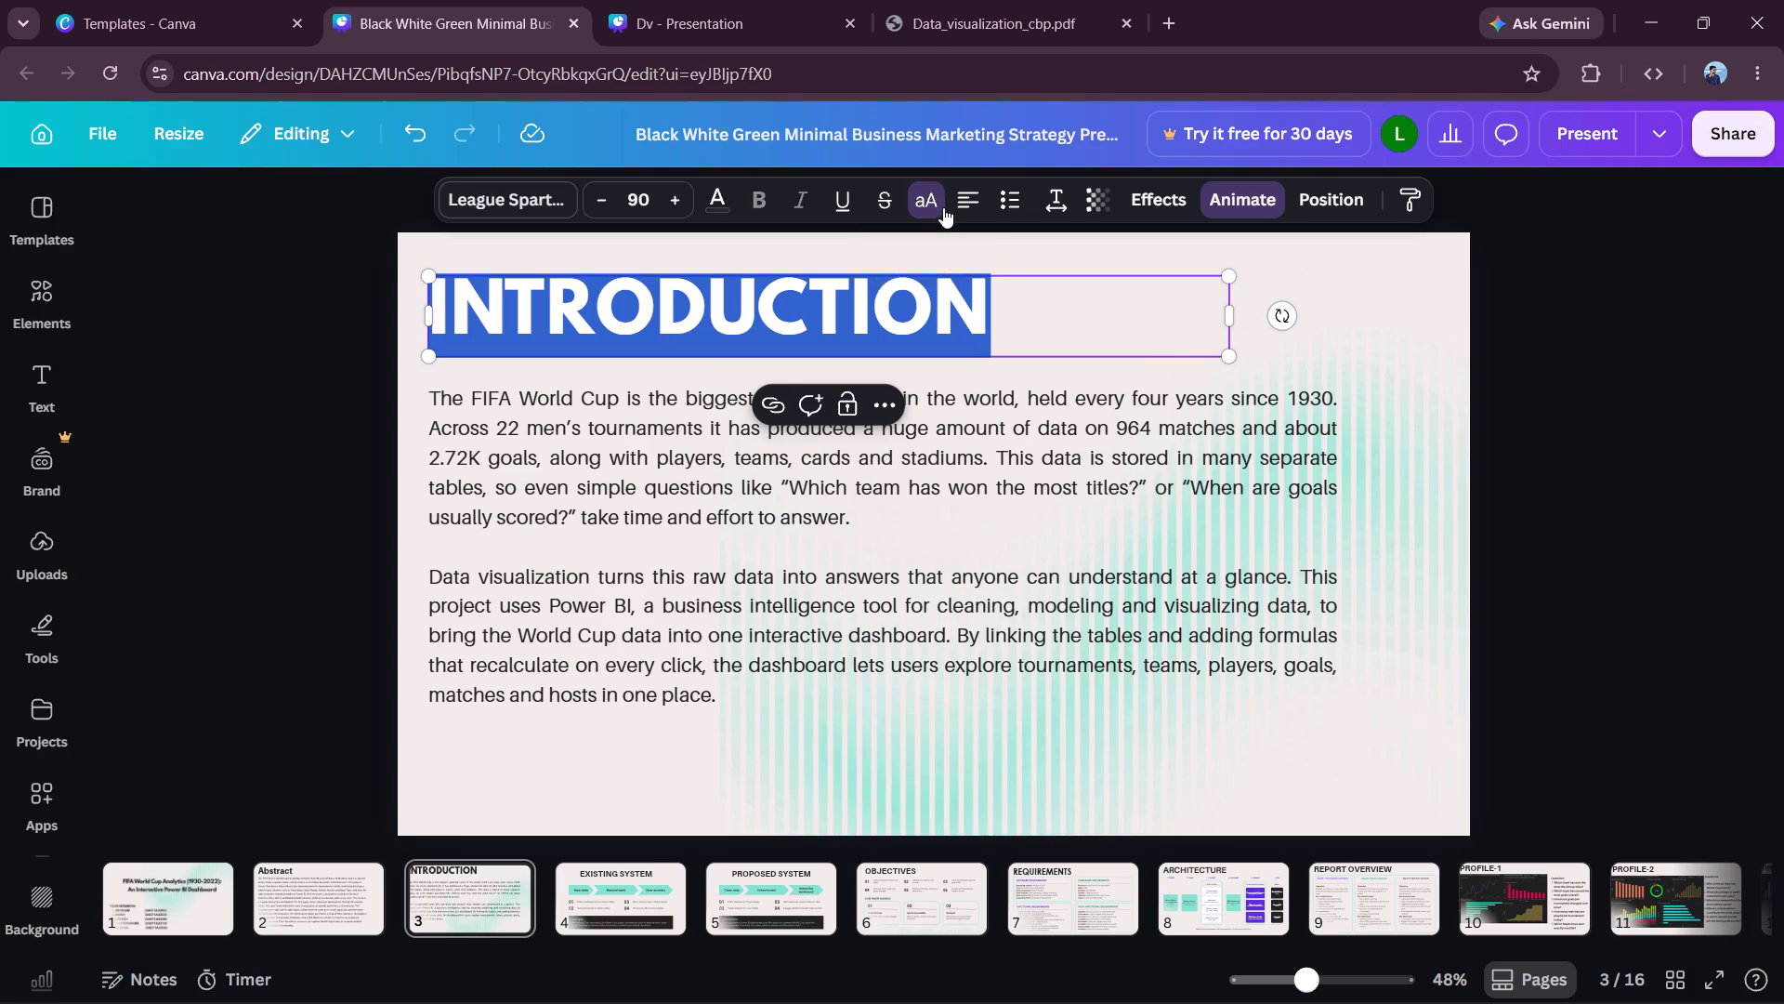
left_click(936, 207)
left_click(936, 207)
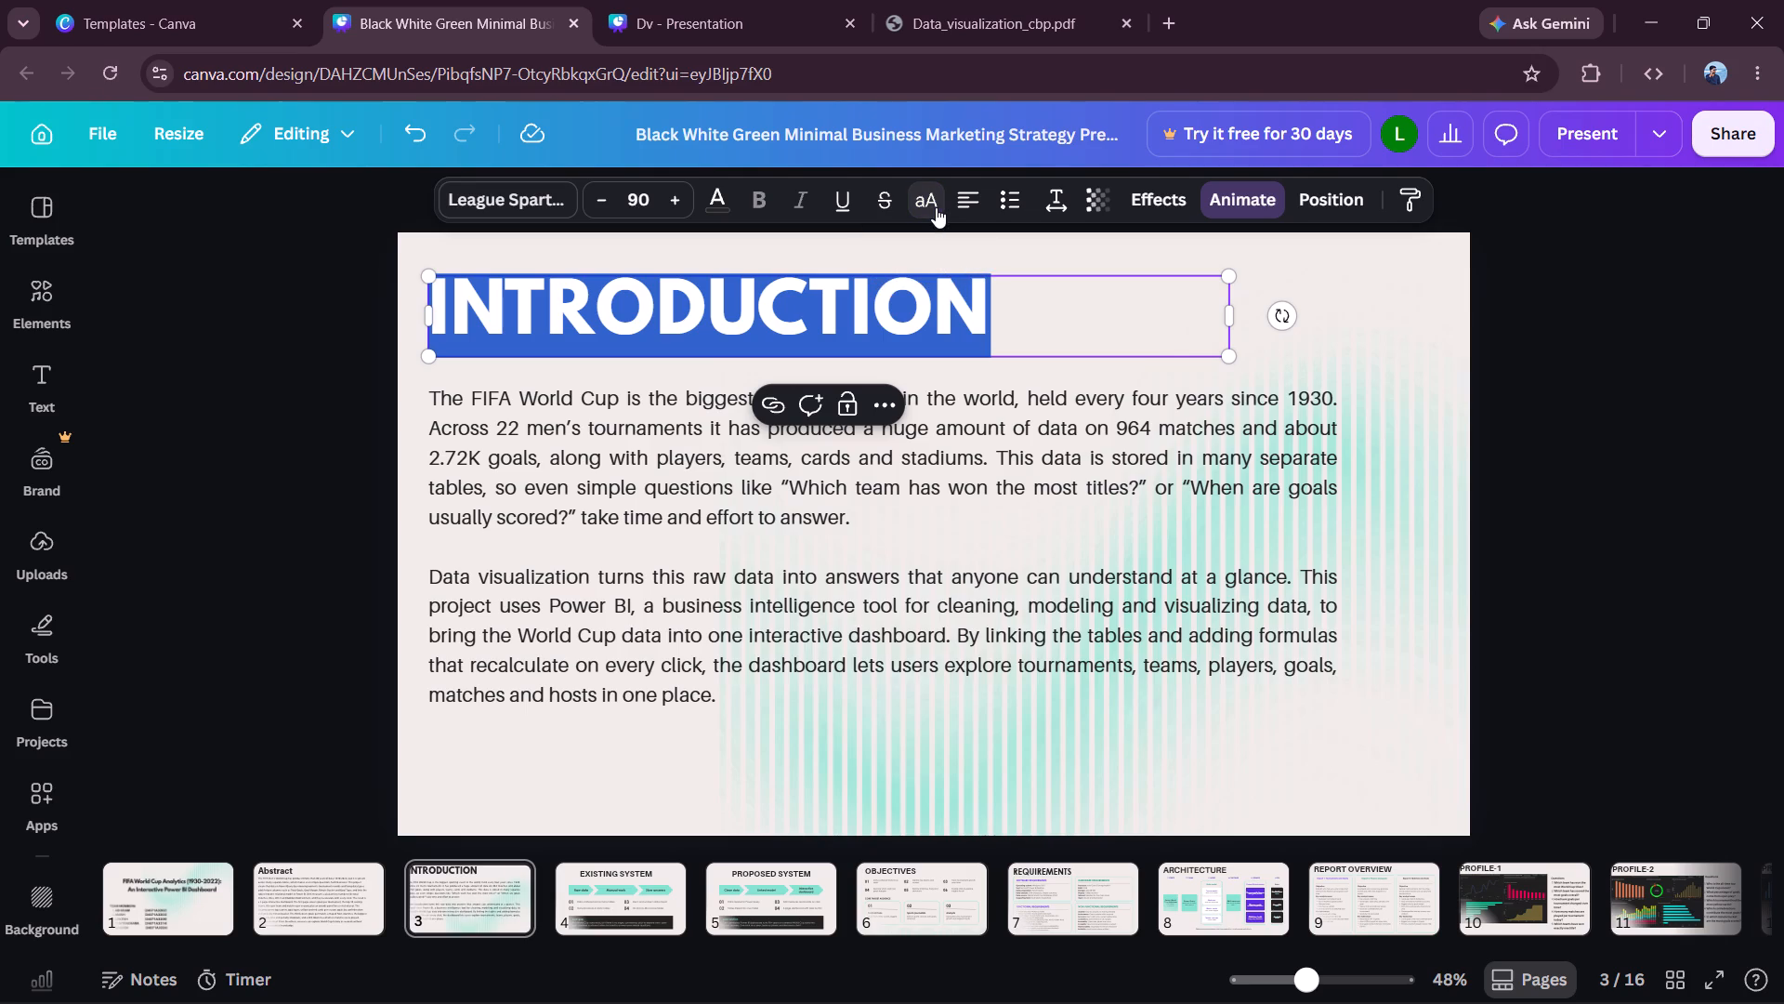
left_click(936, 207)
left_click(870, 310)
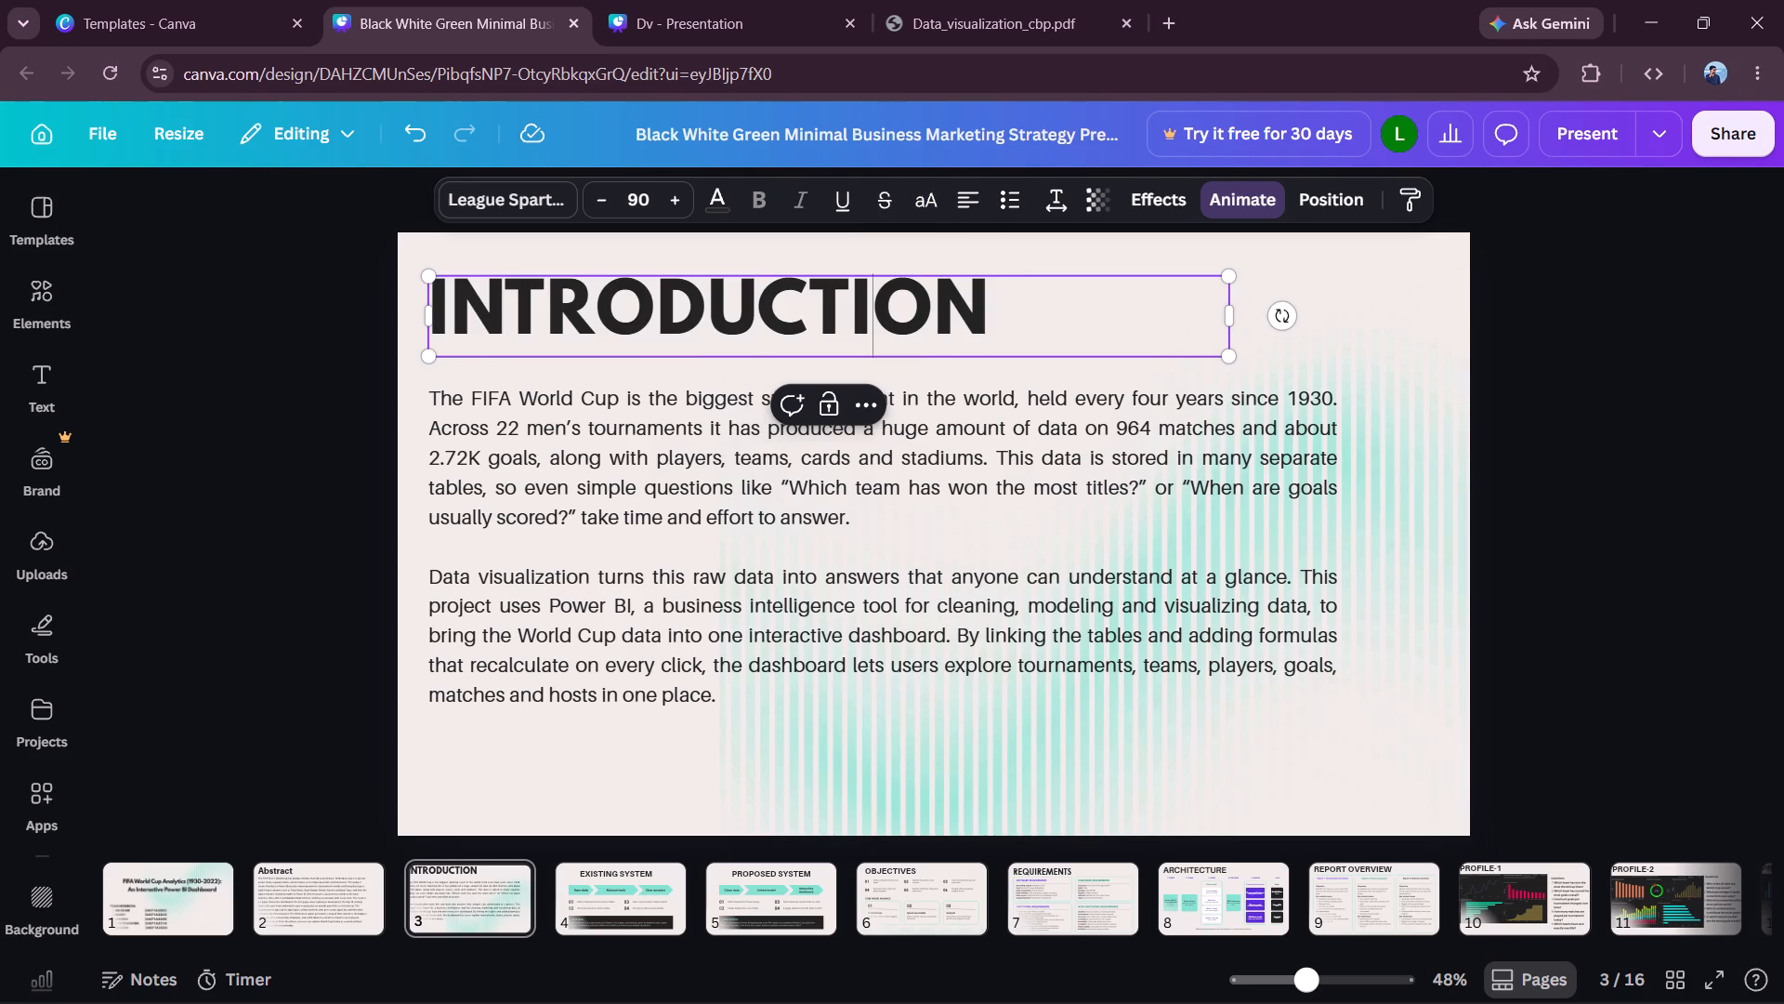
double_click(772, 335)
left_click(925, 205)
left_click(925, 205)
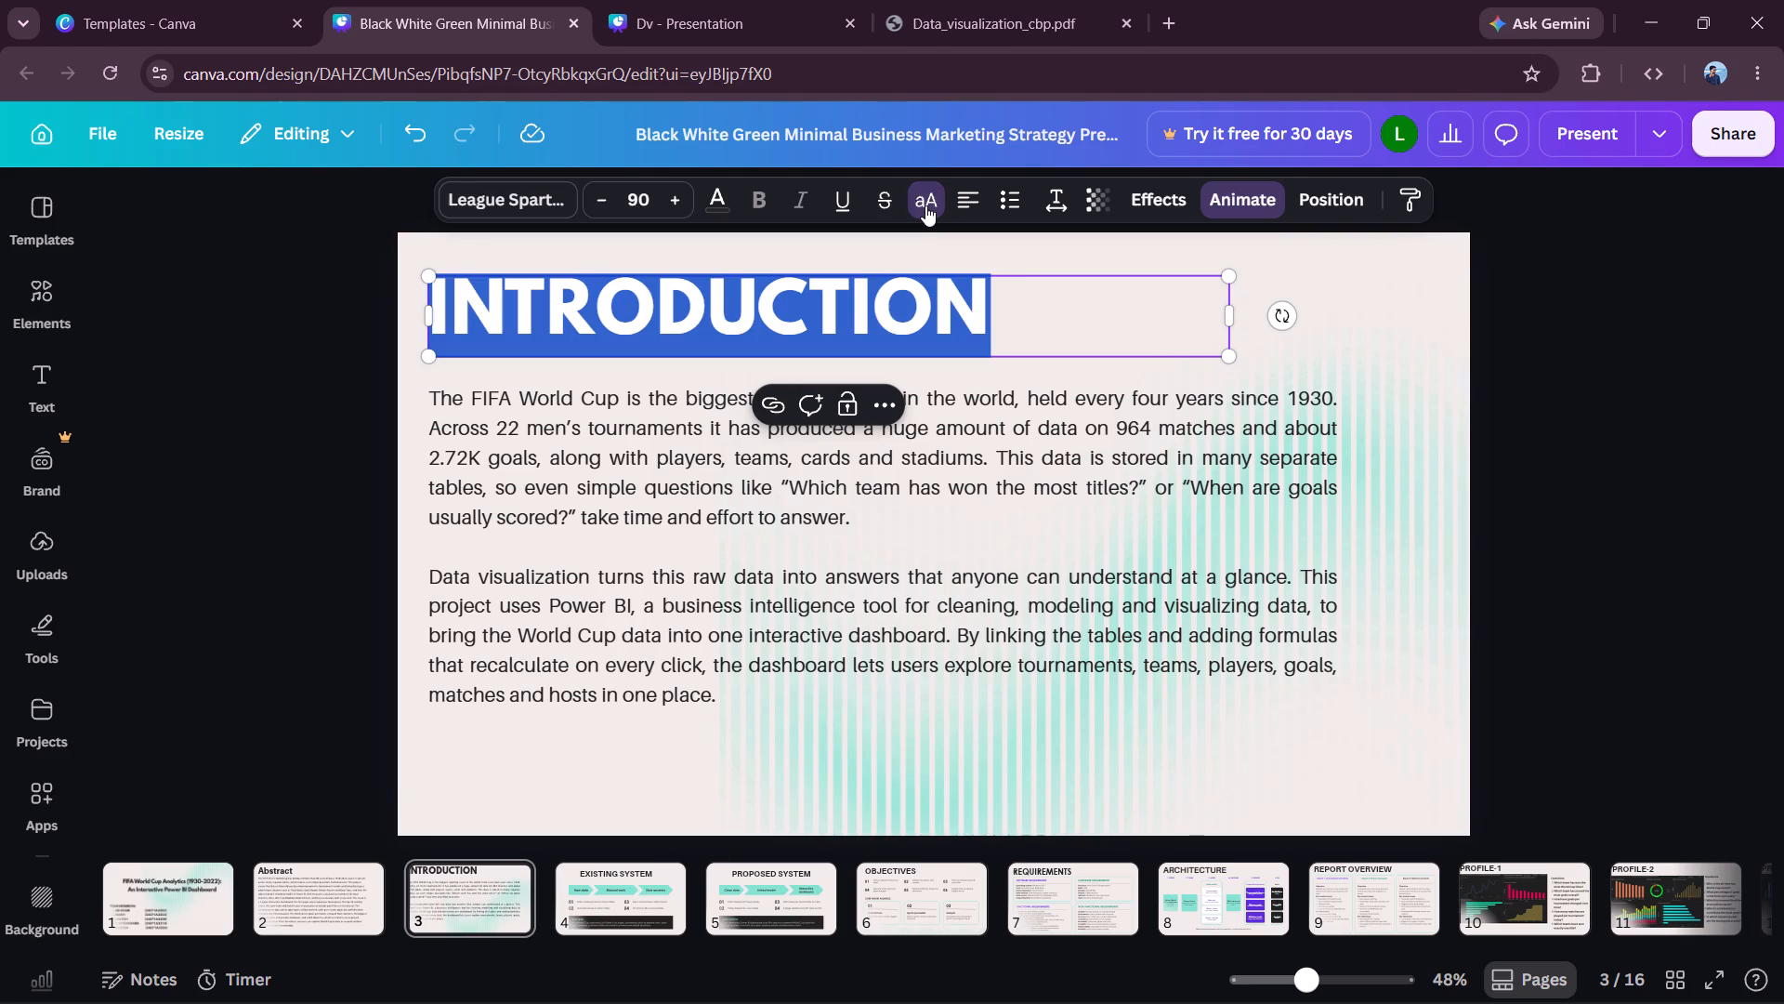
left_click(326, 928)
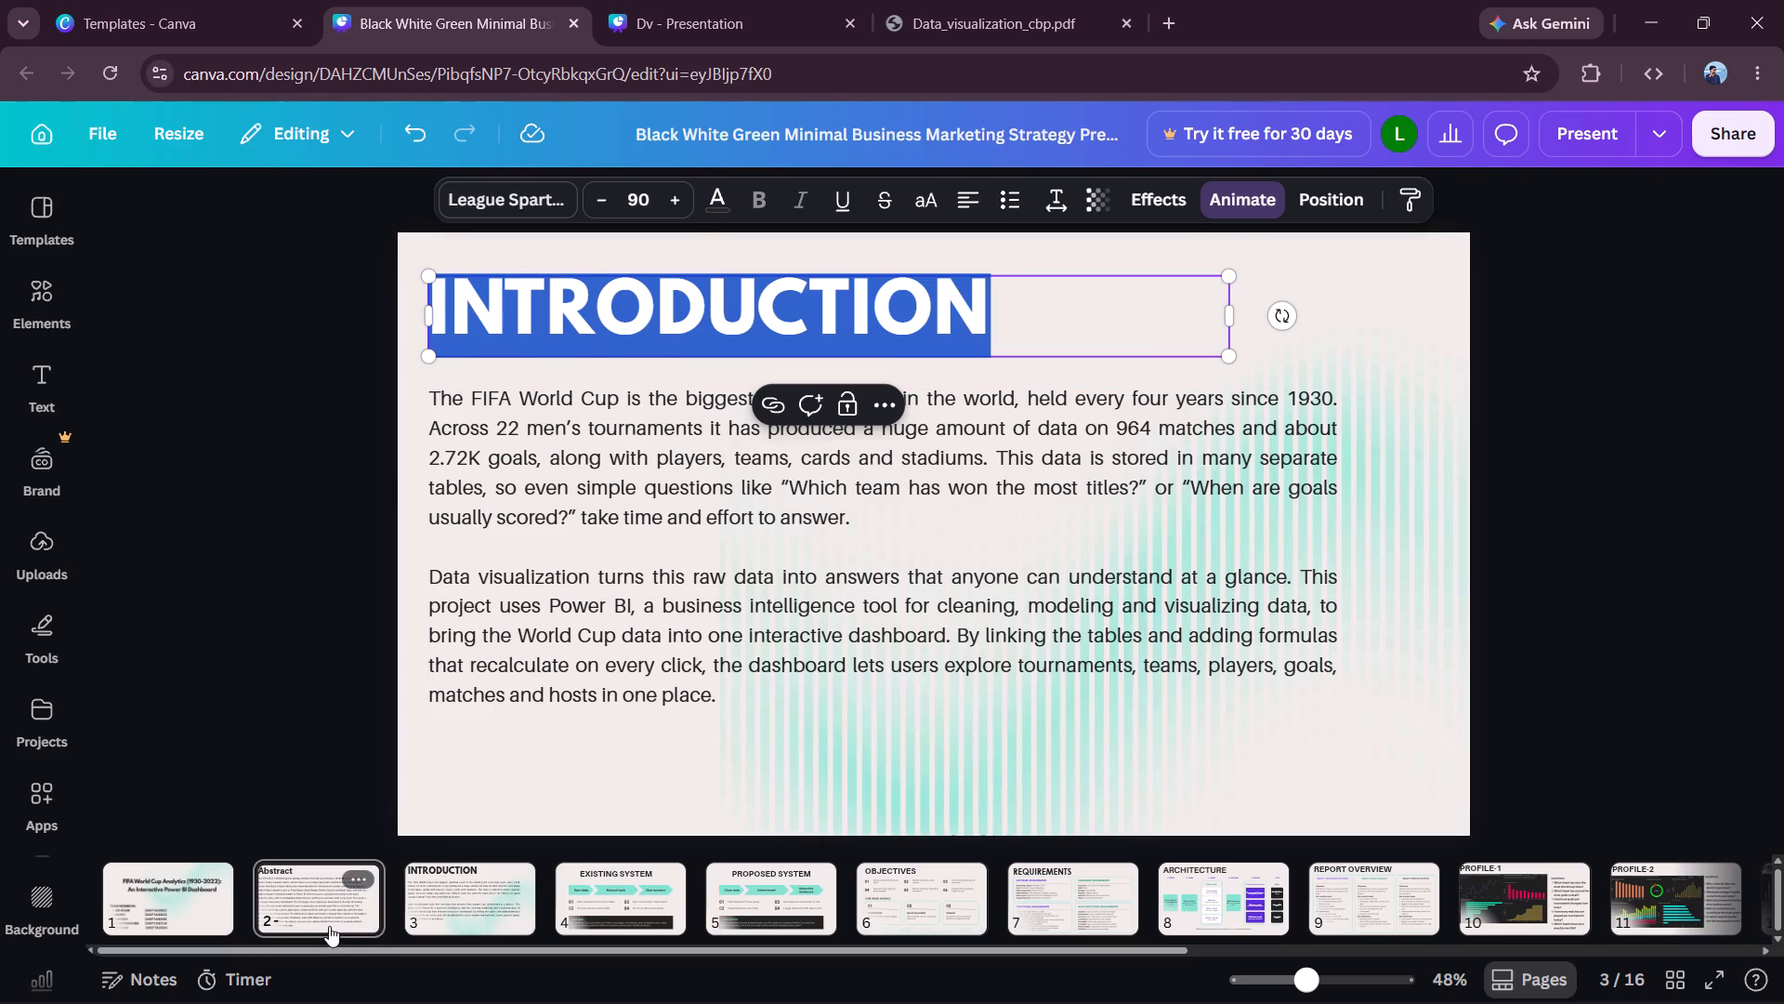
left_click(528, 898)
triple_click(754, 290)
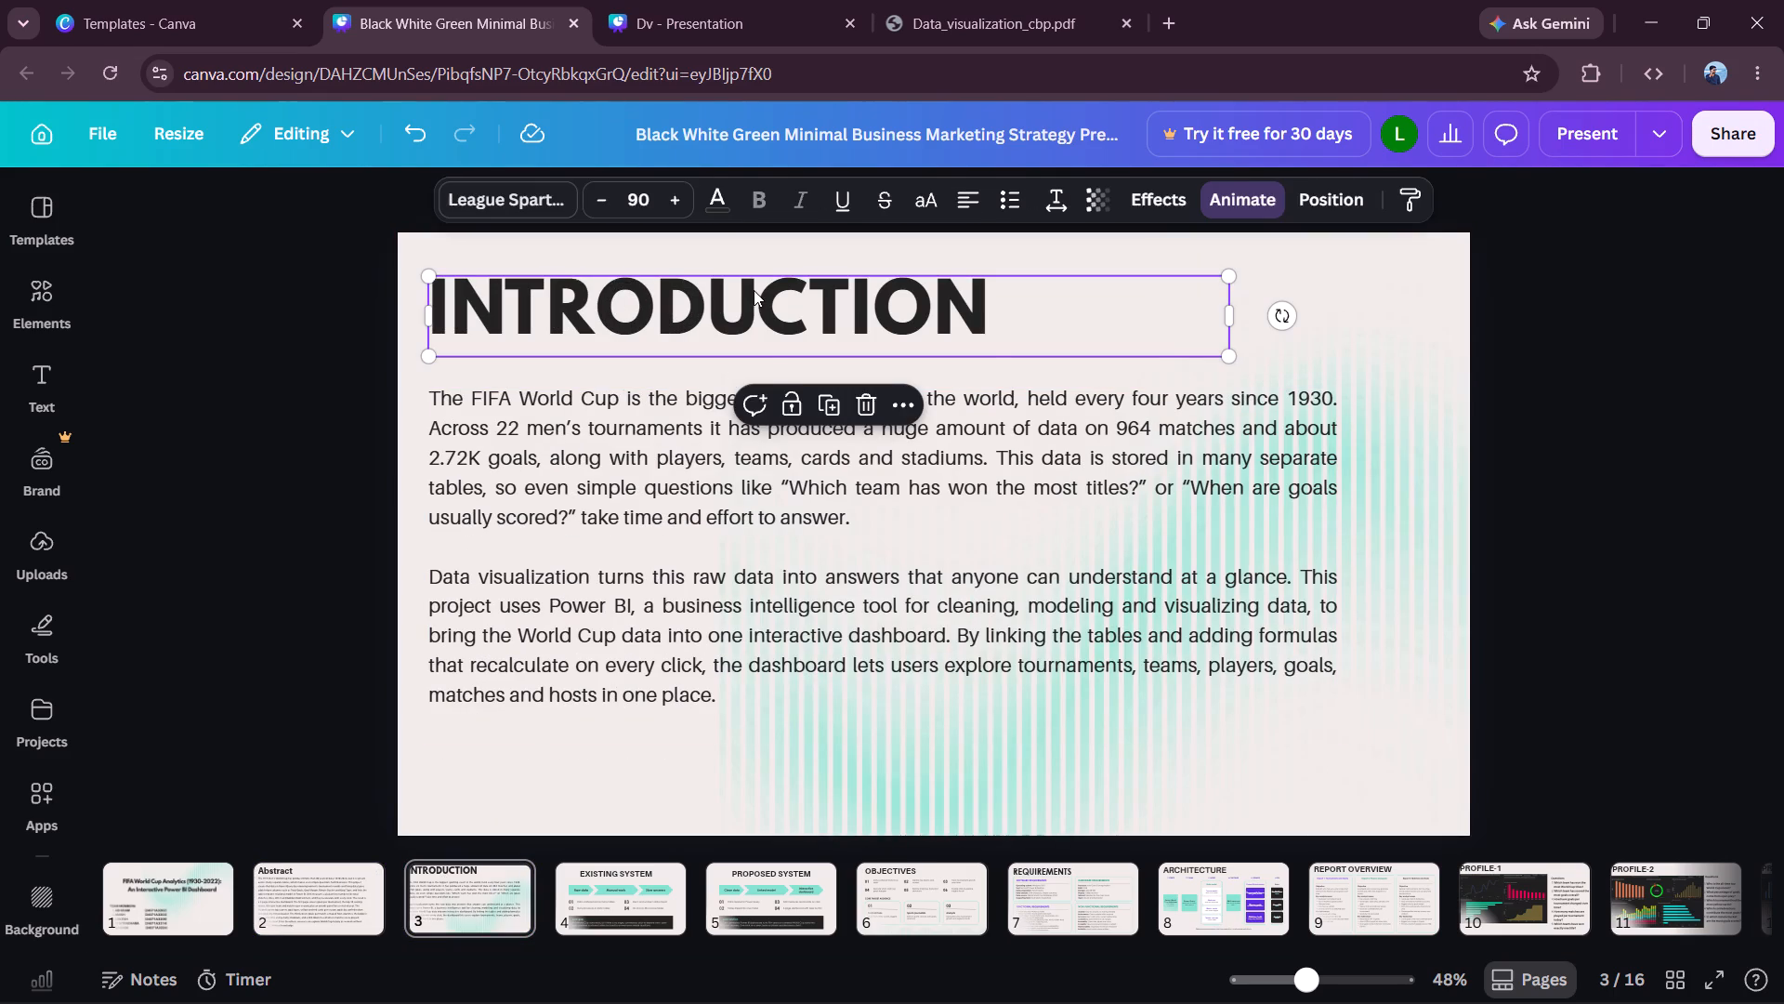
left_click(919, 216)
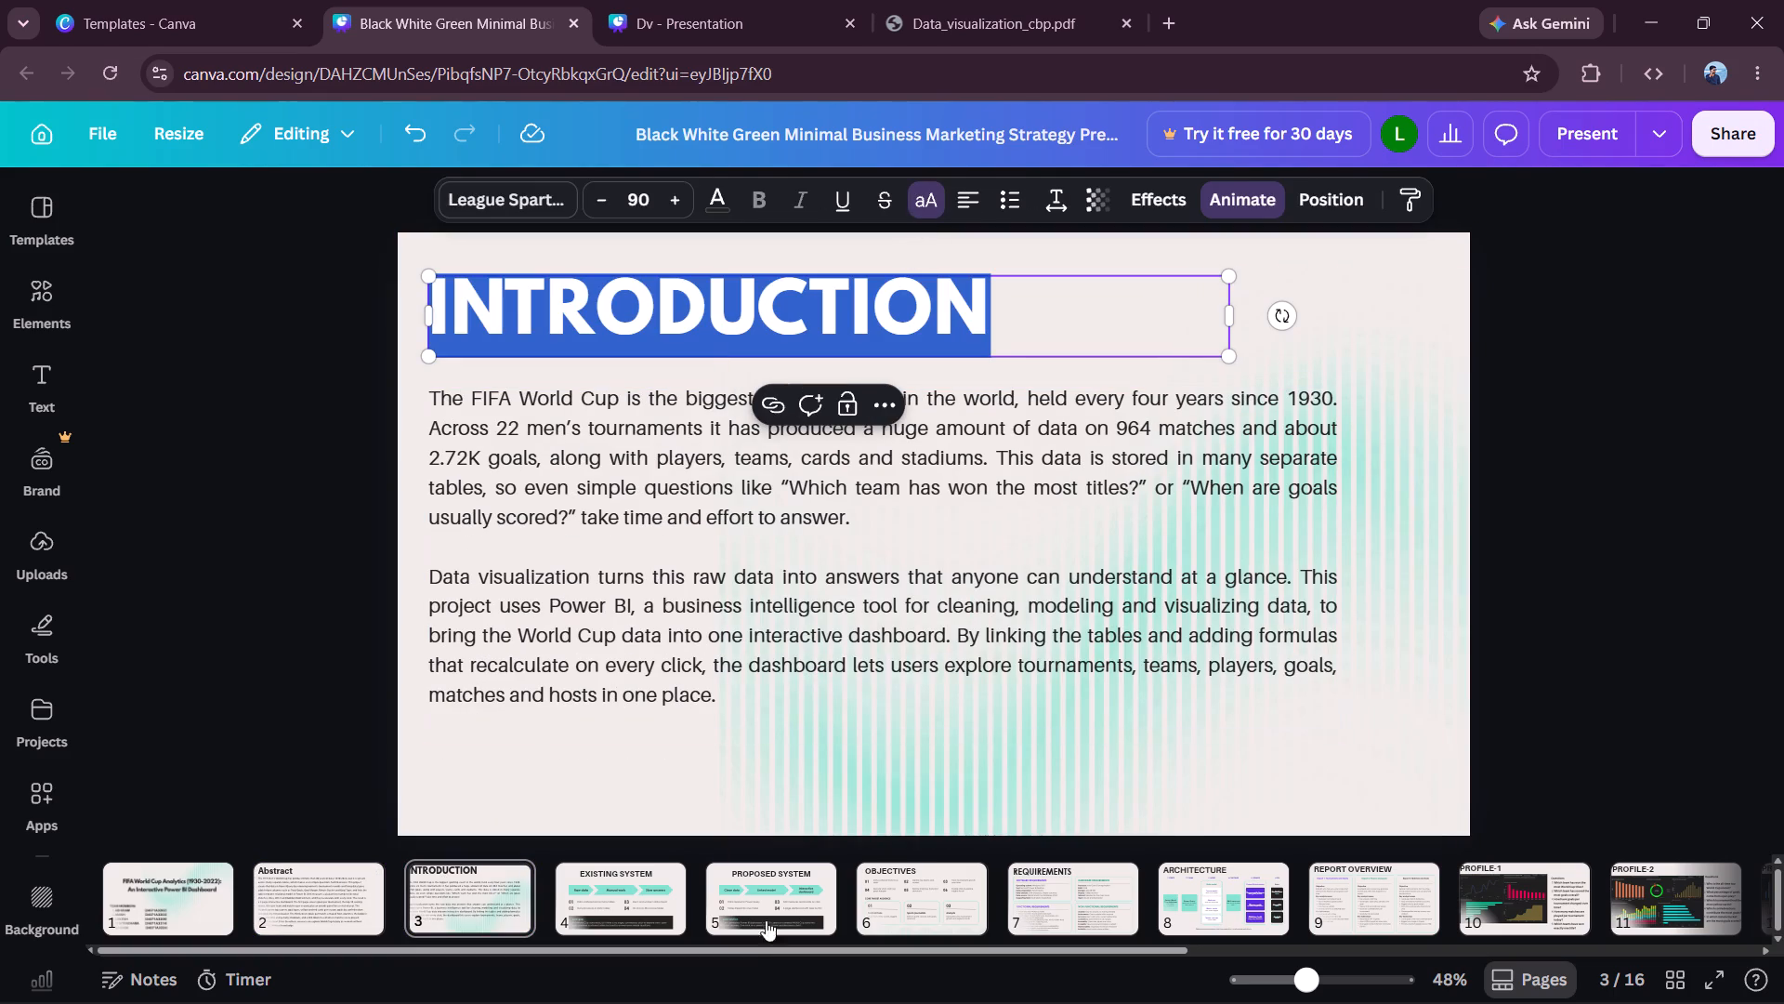
Remove the all-capitals formatting from the slide 4 title and capitalize each word's initial so it reads "Existing System".
left_click(623, 888)
double_click(794, 361)
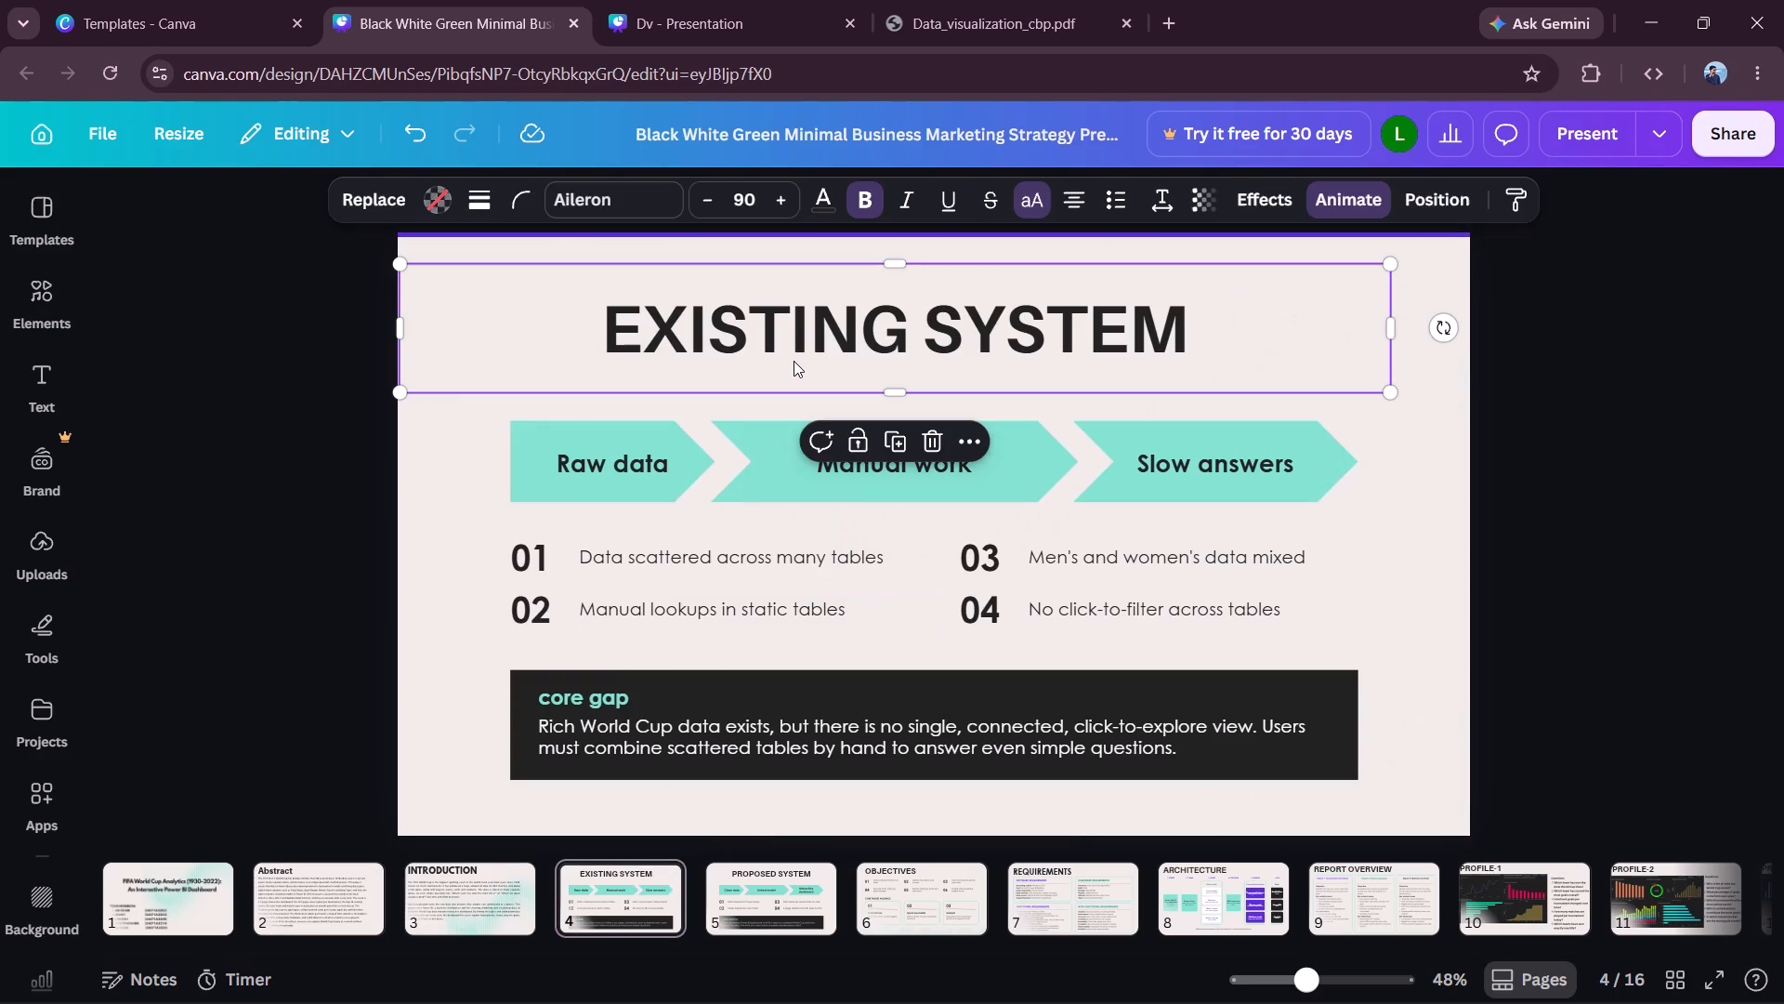
double_click(794, 361)
left_click(1051, 198)
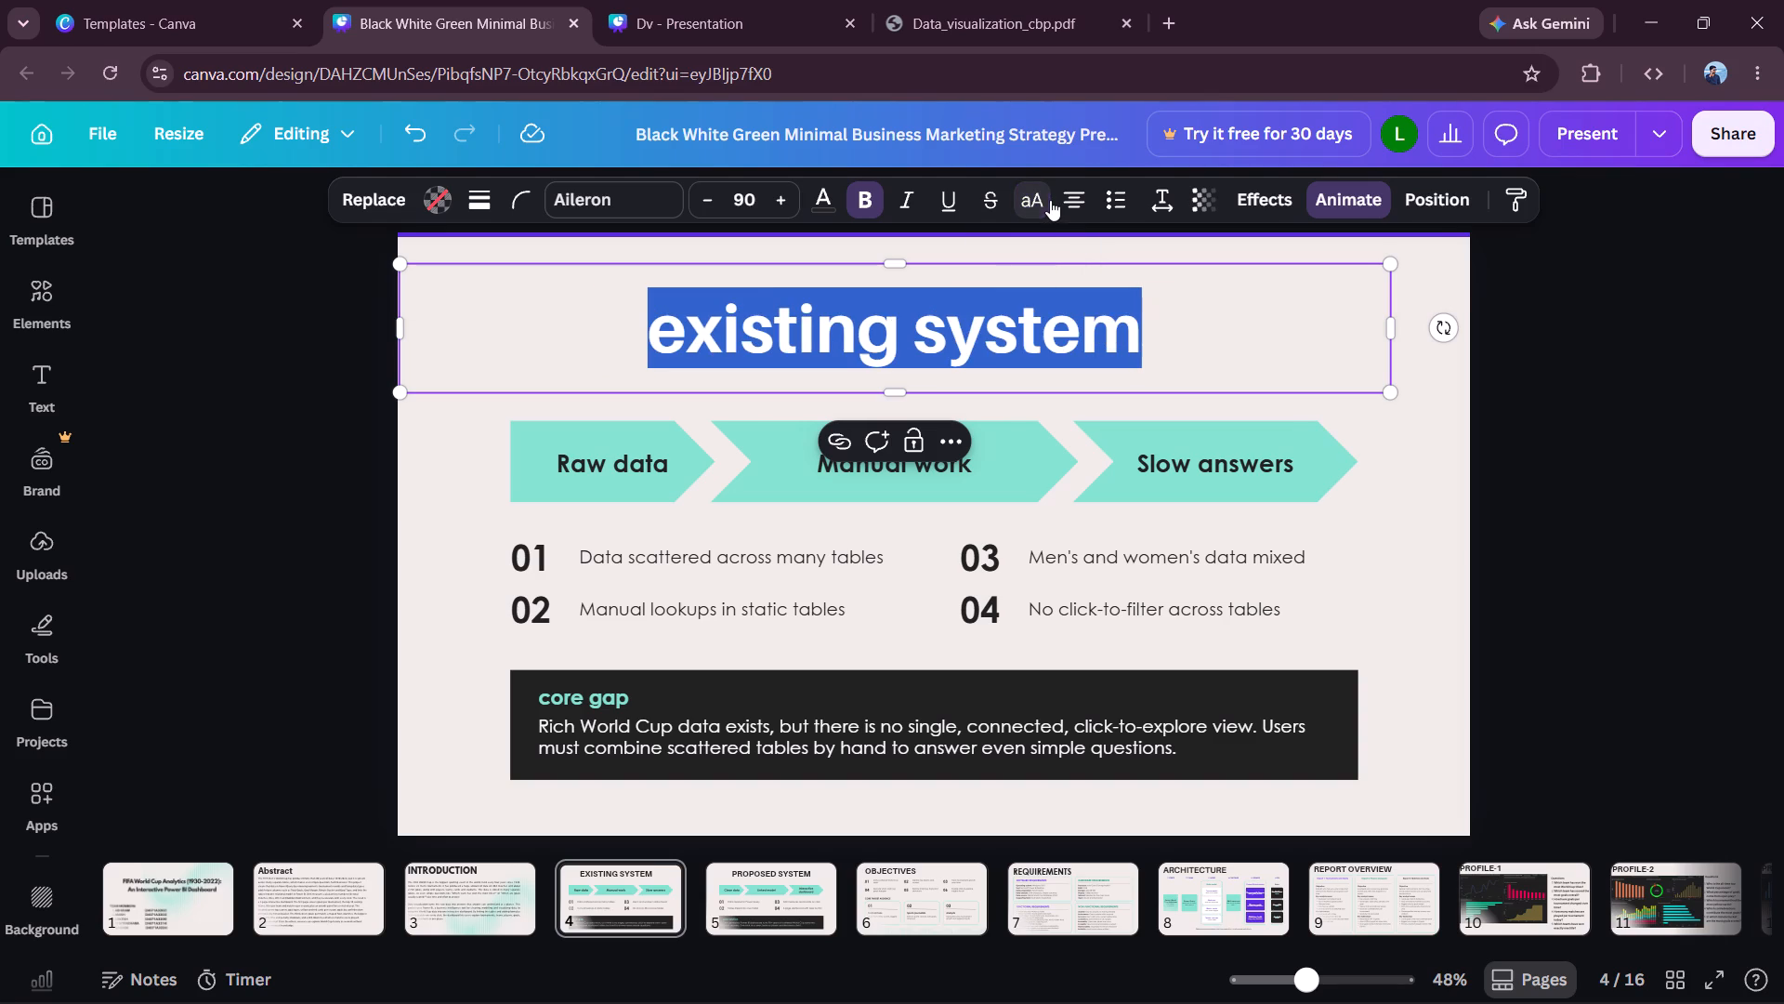
left_click(660, 339)
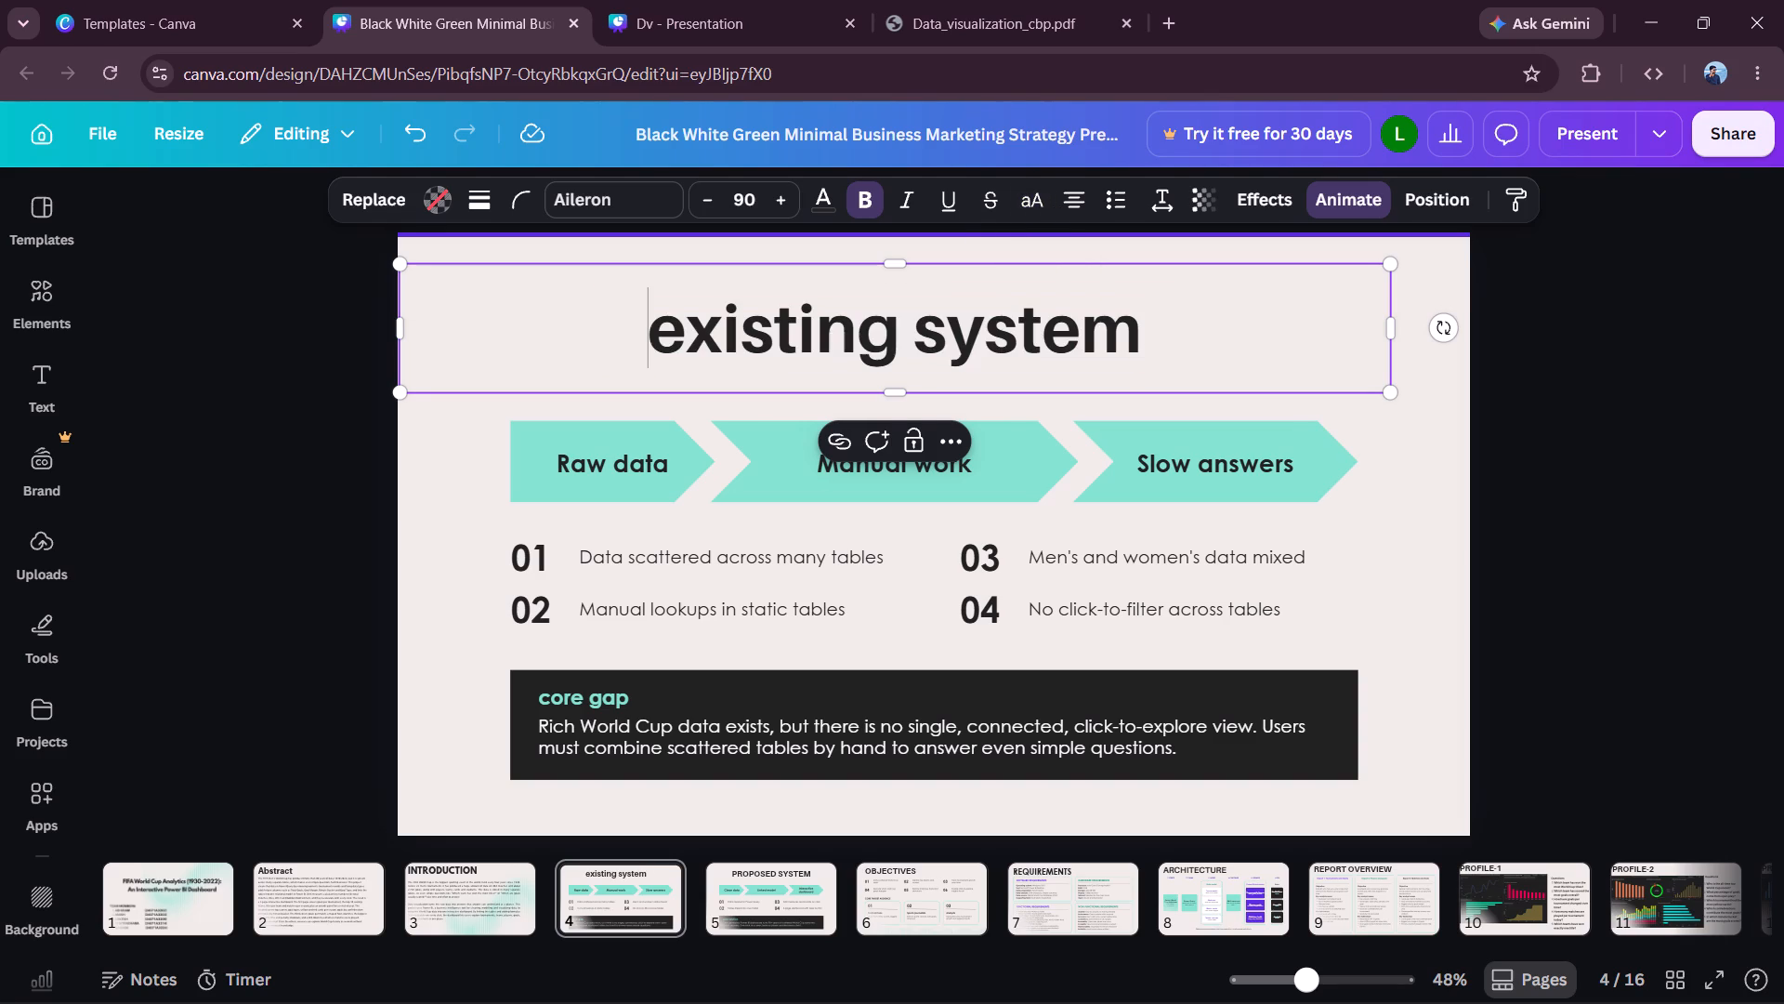
left_click(666, 337)
left_click(669, 337)
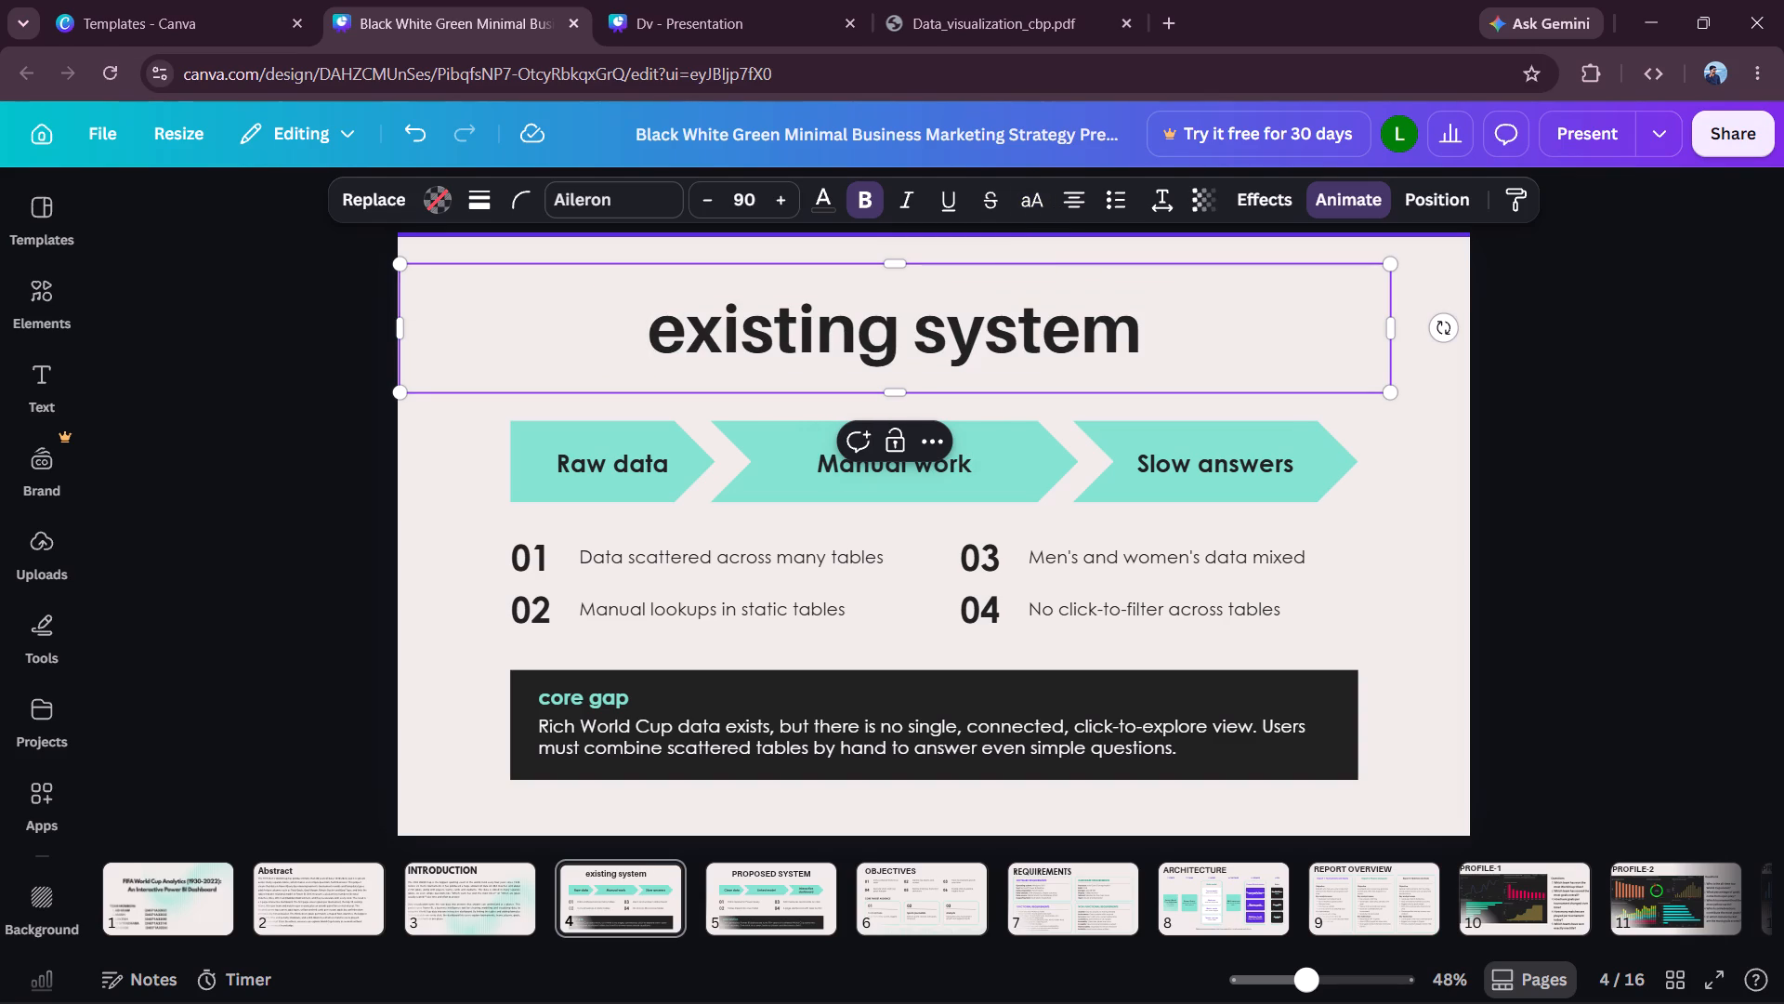
key("e")
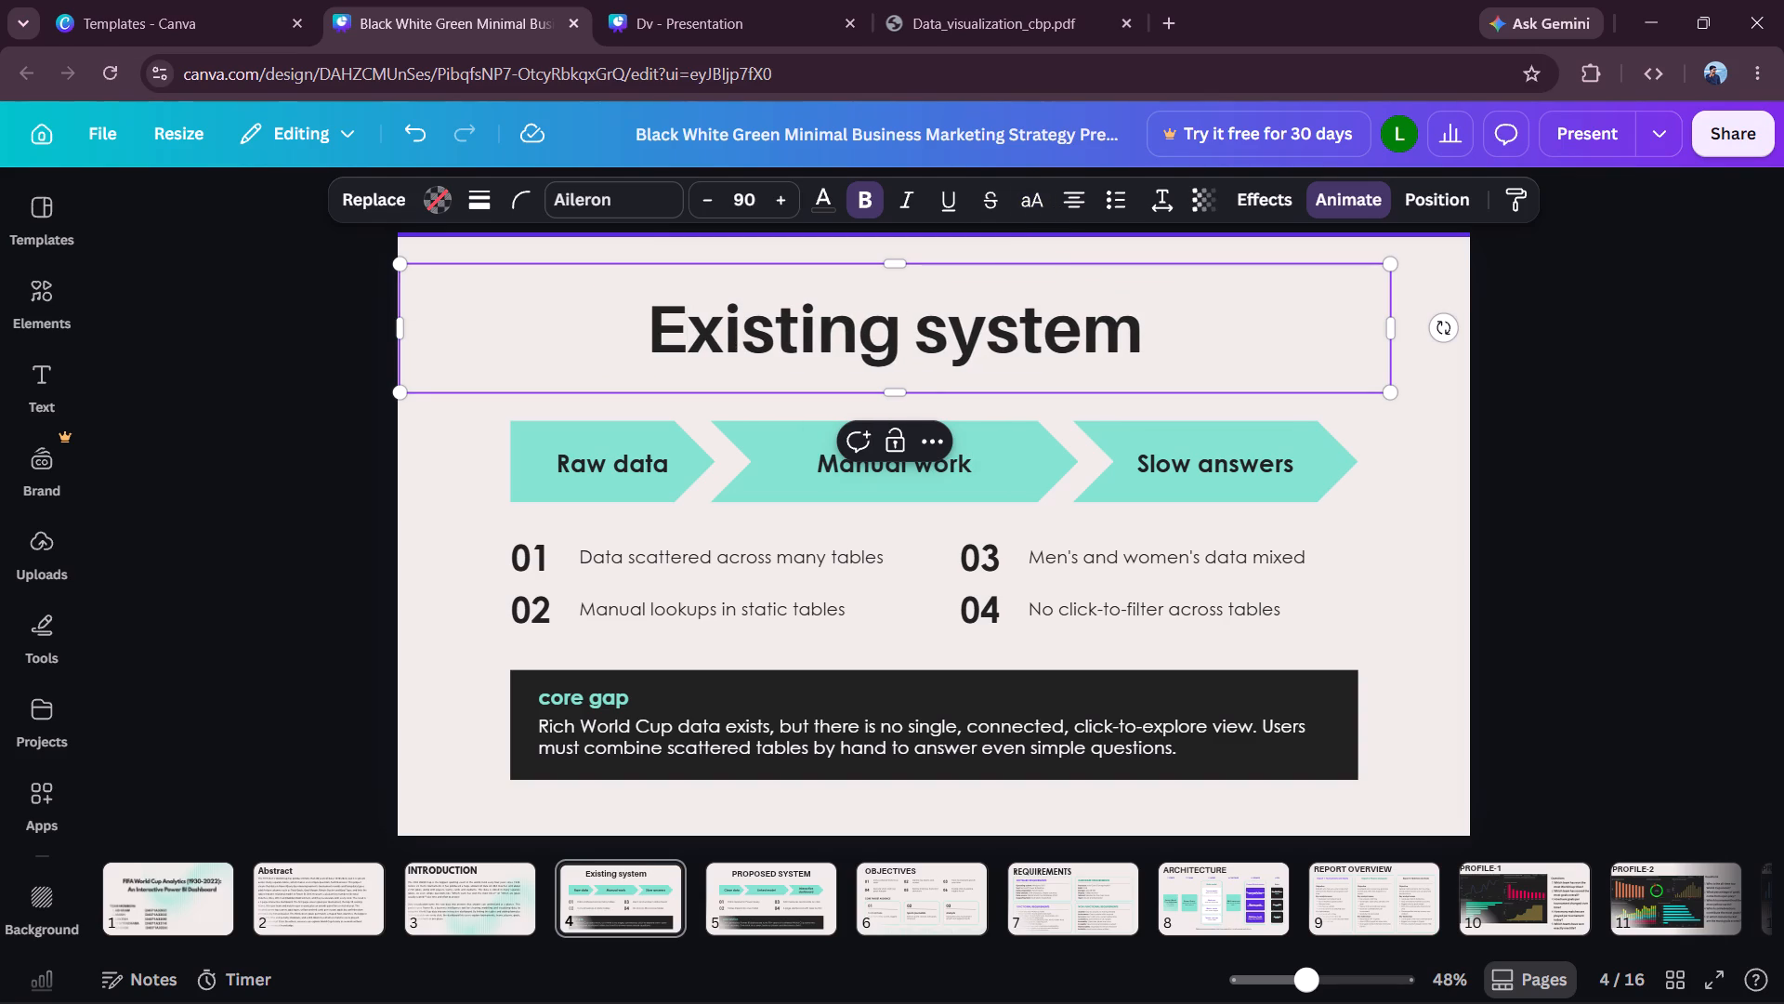
left_click(943, 329)
key("BackSpace")
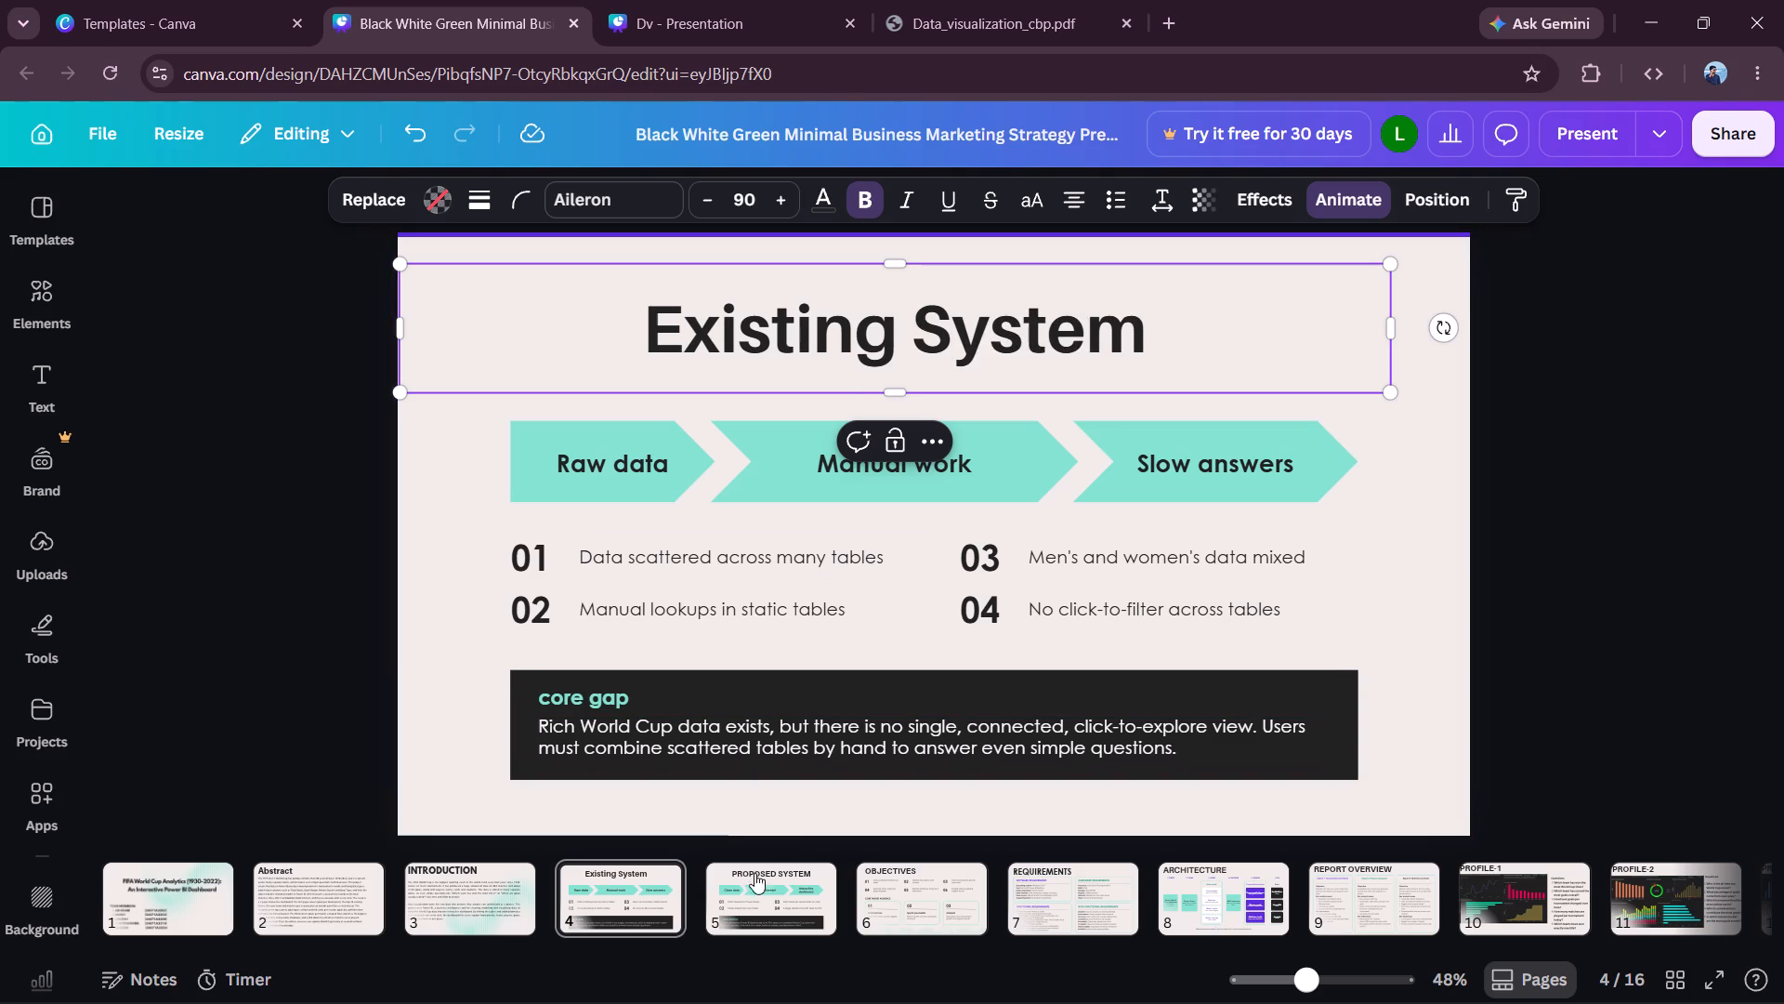
Remove the all-capitals formatting from the slide 5 title and capitalize each word's initial so it reads "Proposed System".
left_click(762, 885)
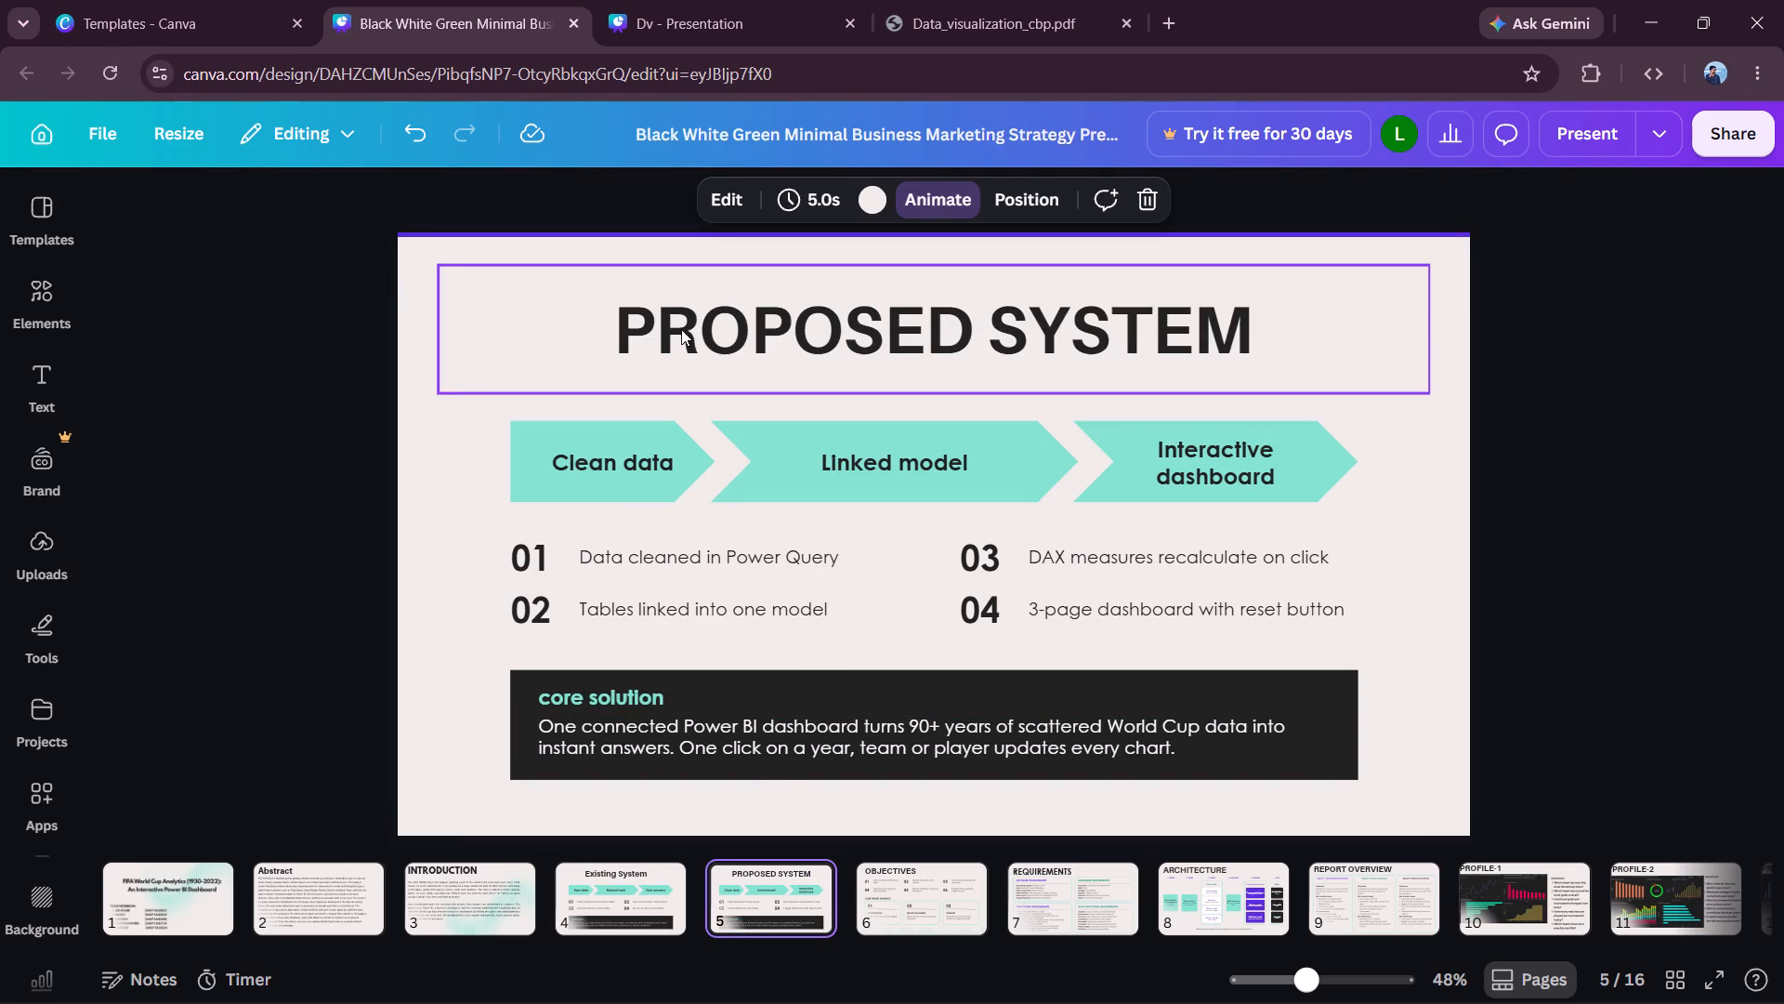
triple_click(681, 329)
left_click(681, 329)
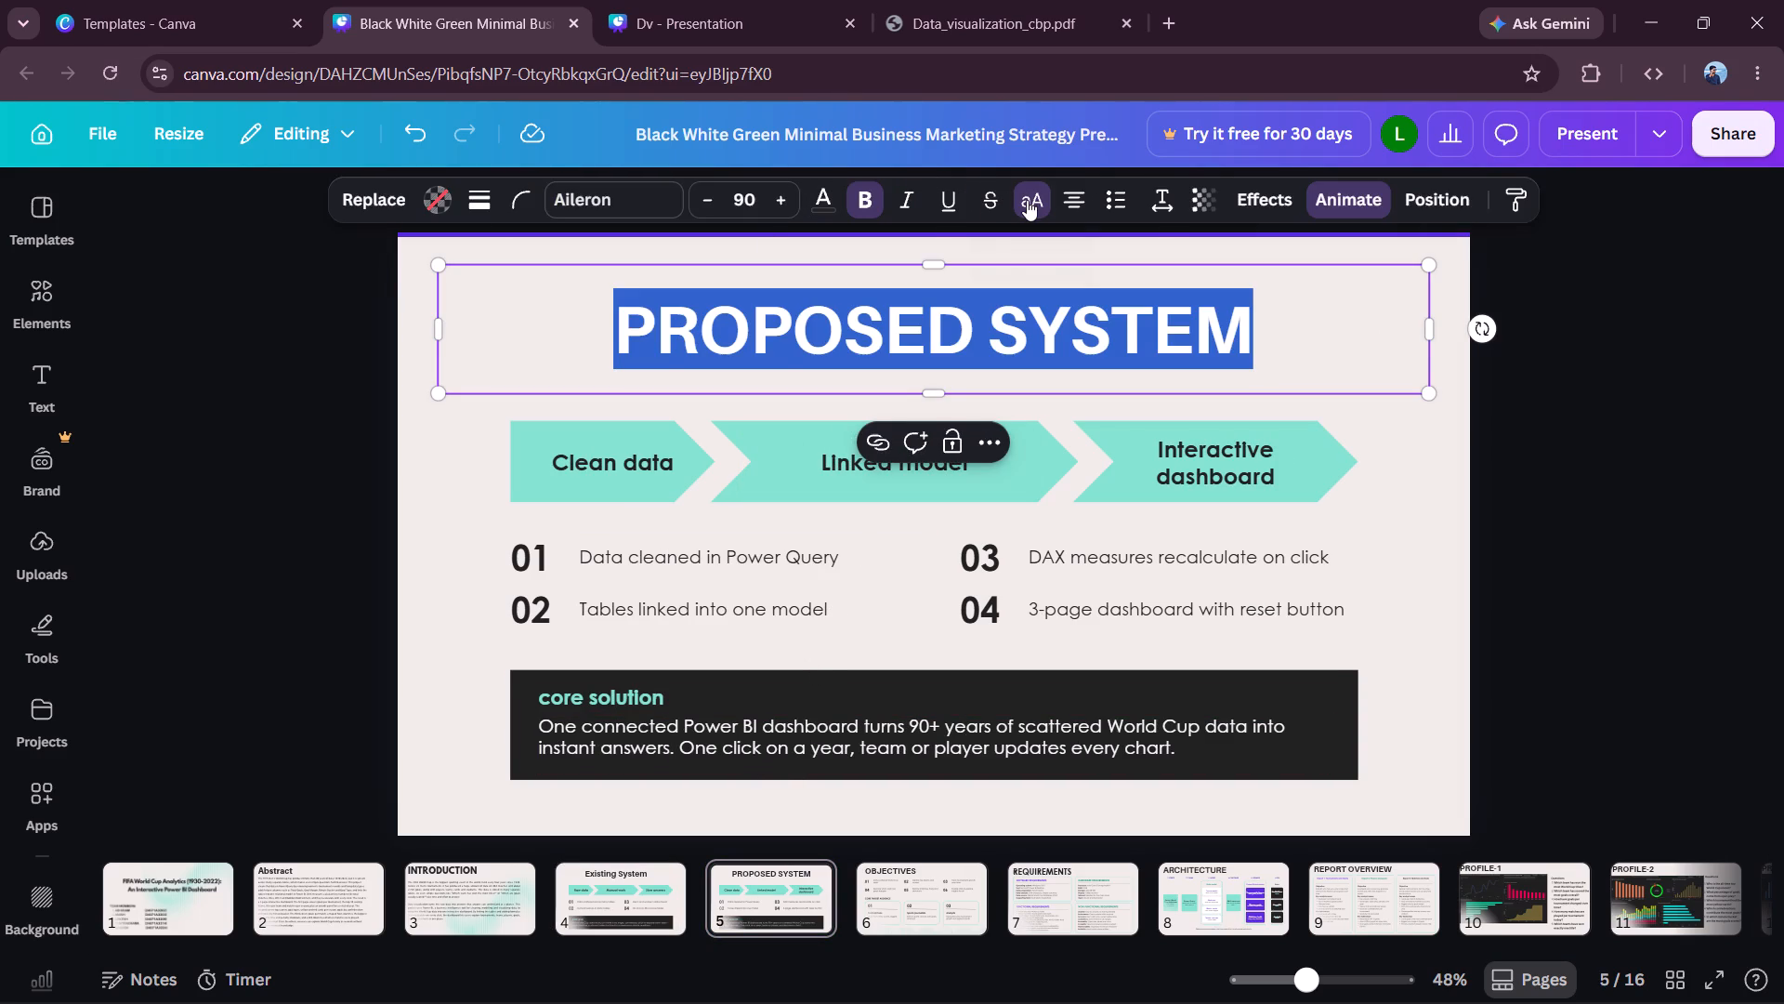
left_click(1029, 200)
left_click(709, 332)
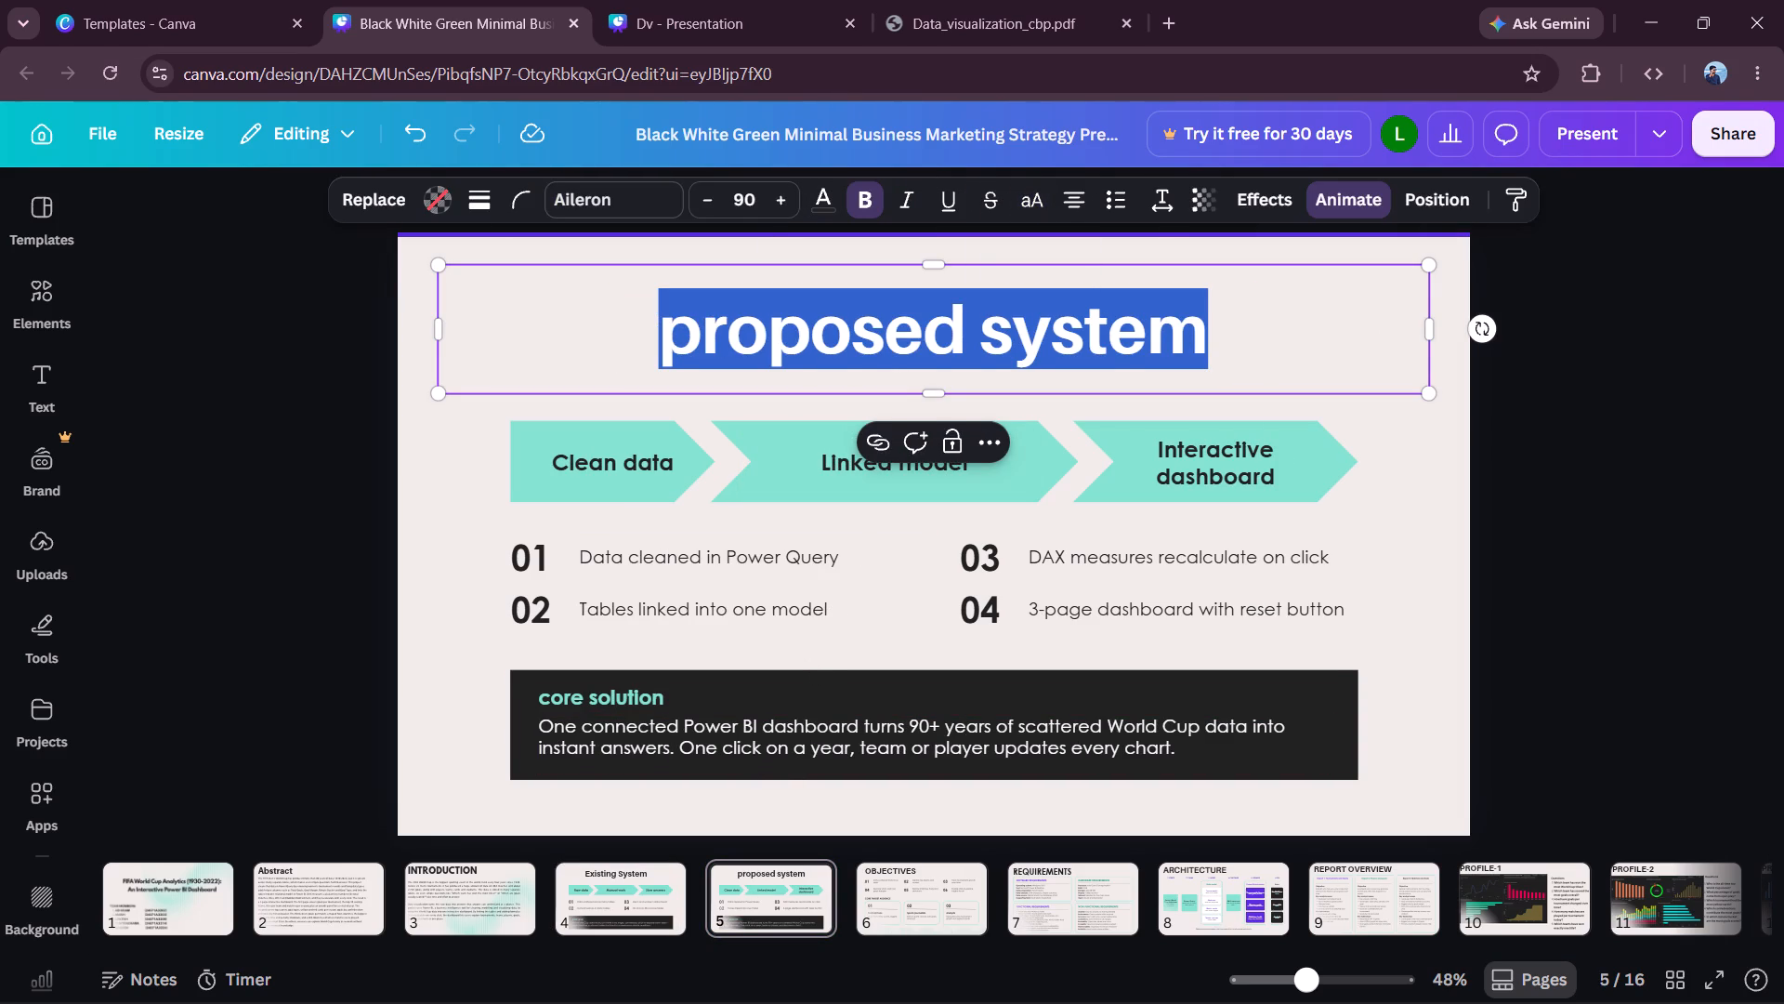
key("p")
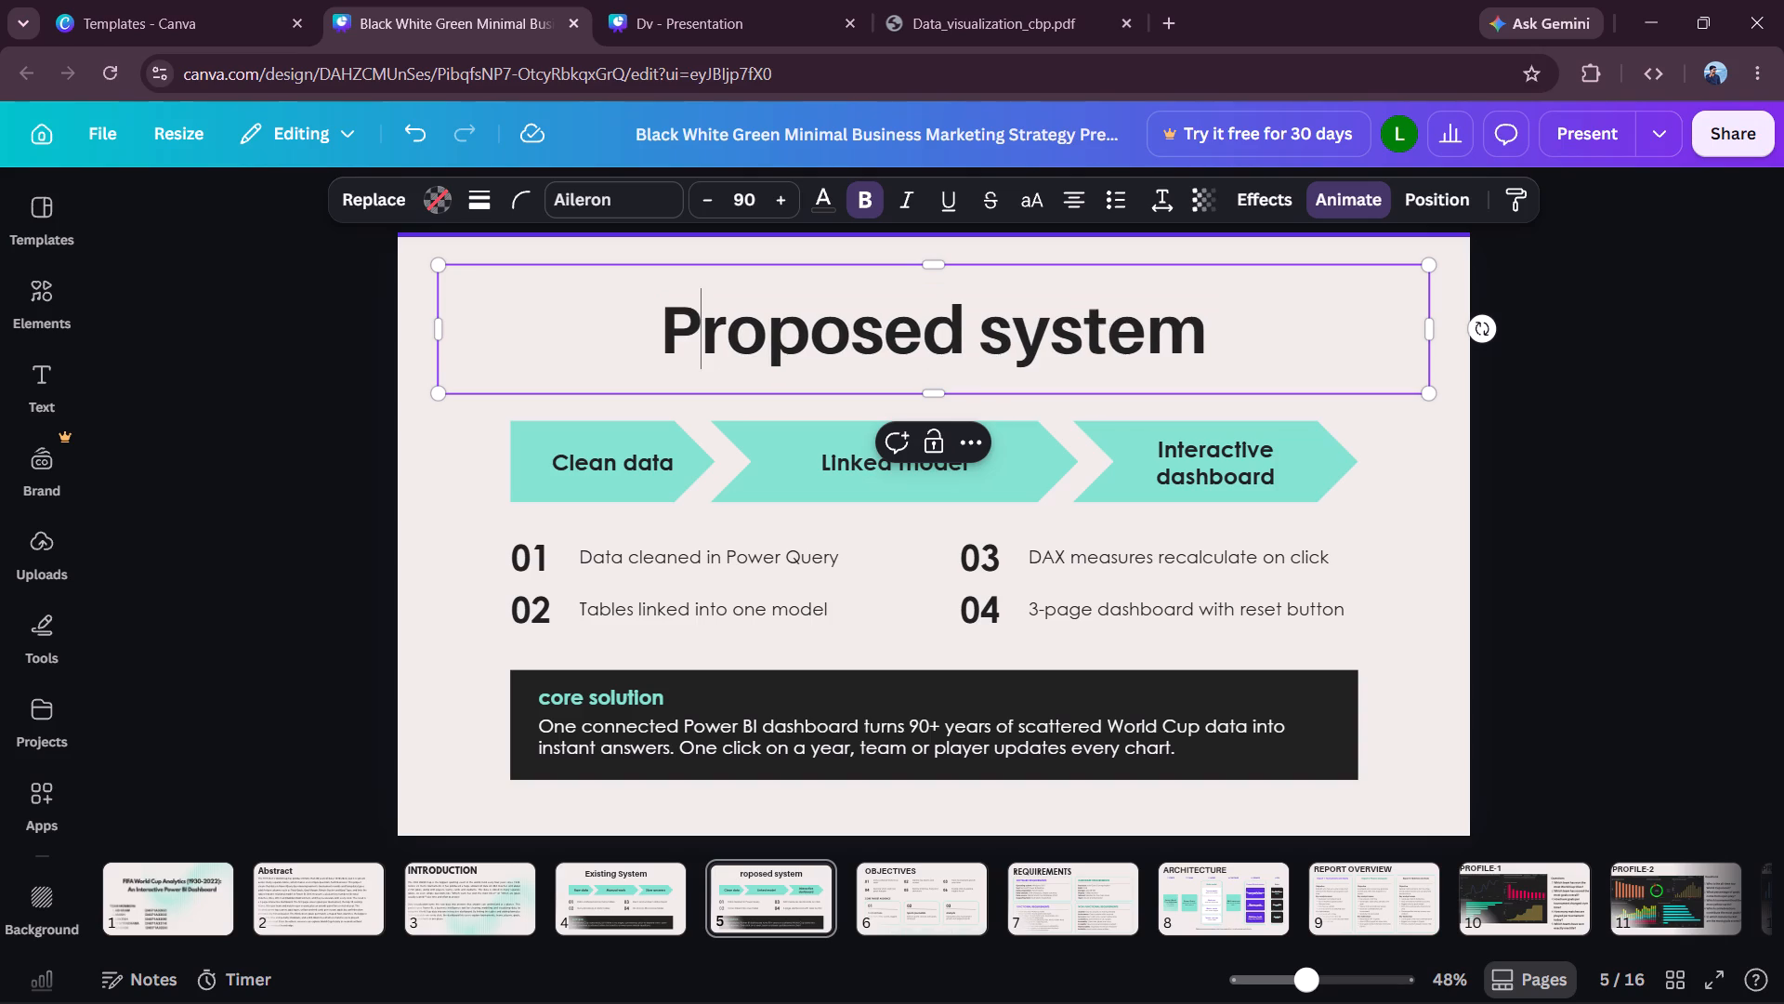
left_click(1015, 341)
key("BackSpace")
key("s")
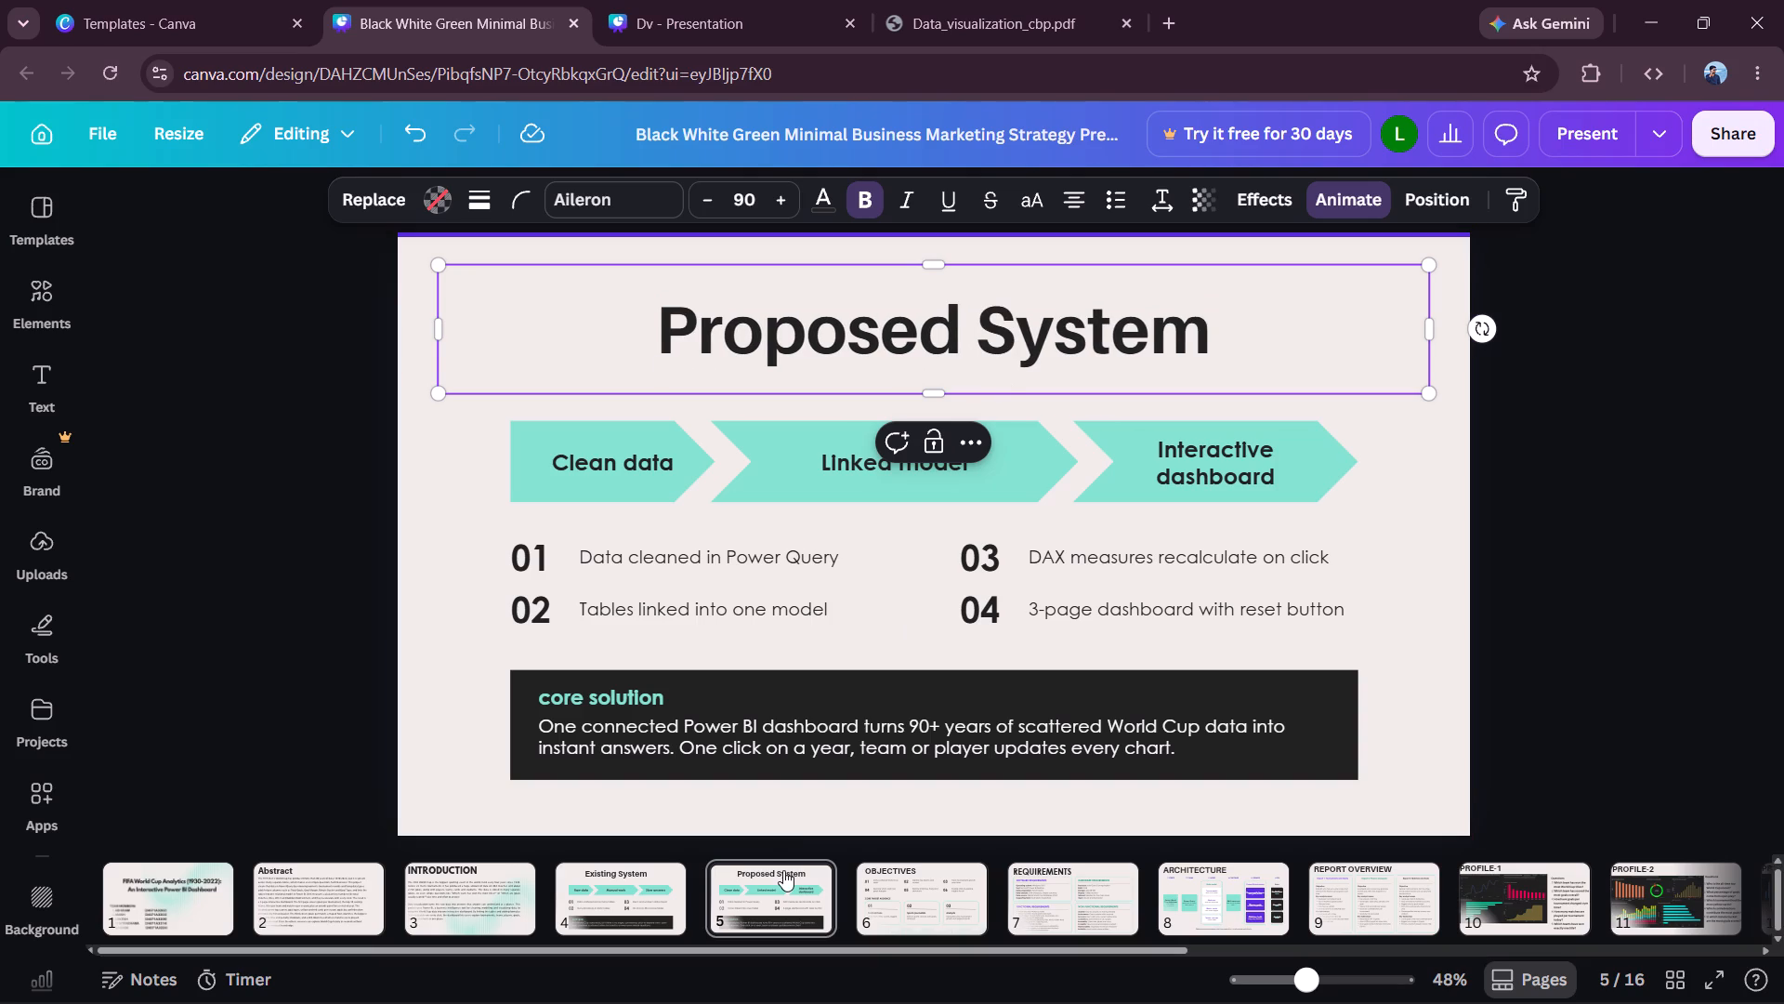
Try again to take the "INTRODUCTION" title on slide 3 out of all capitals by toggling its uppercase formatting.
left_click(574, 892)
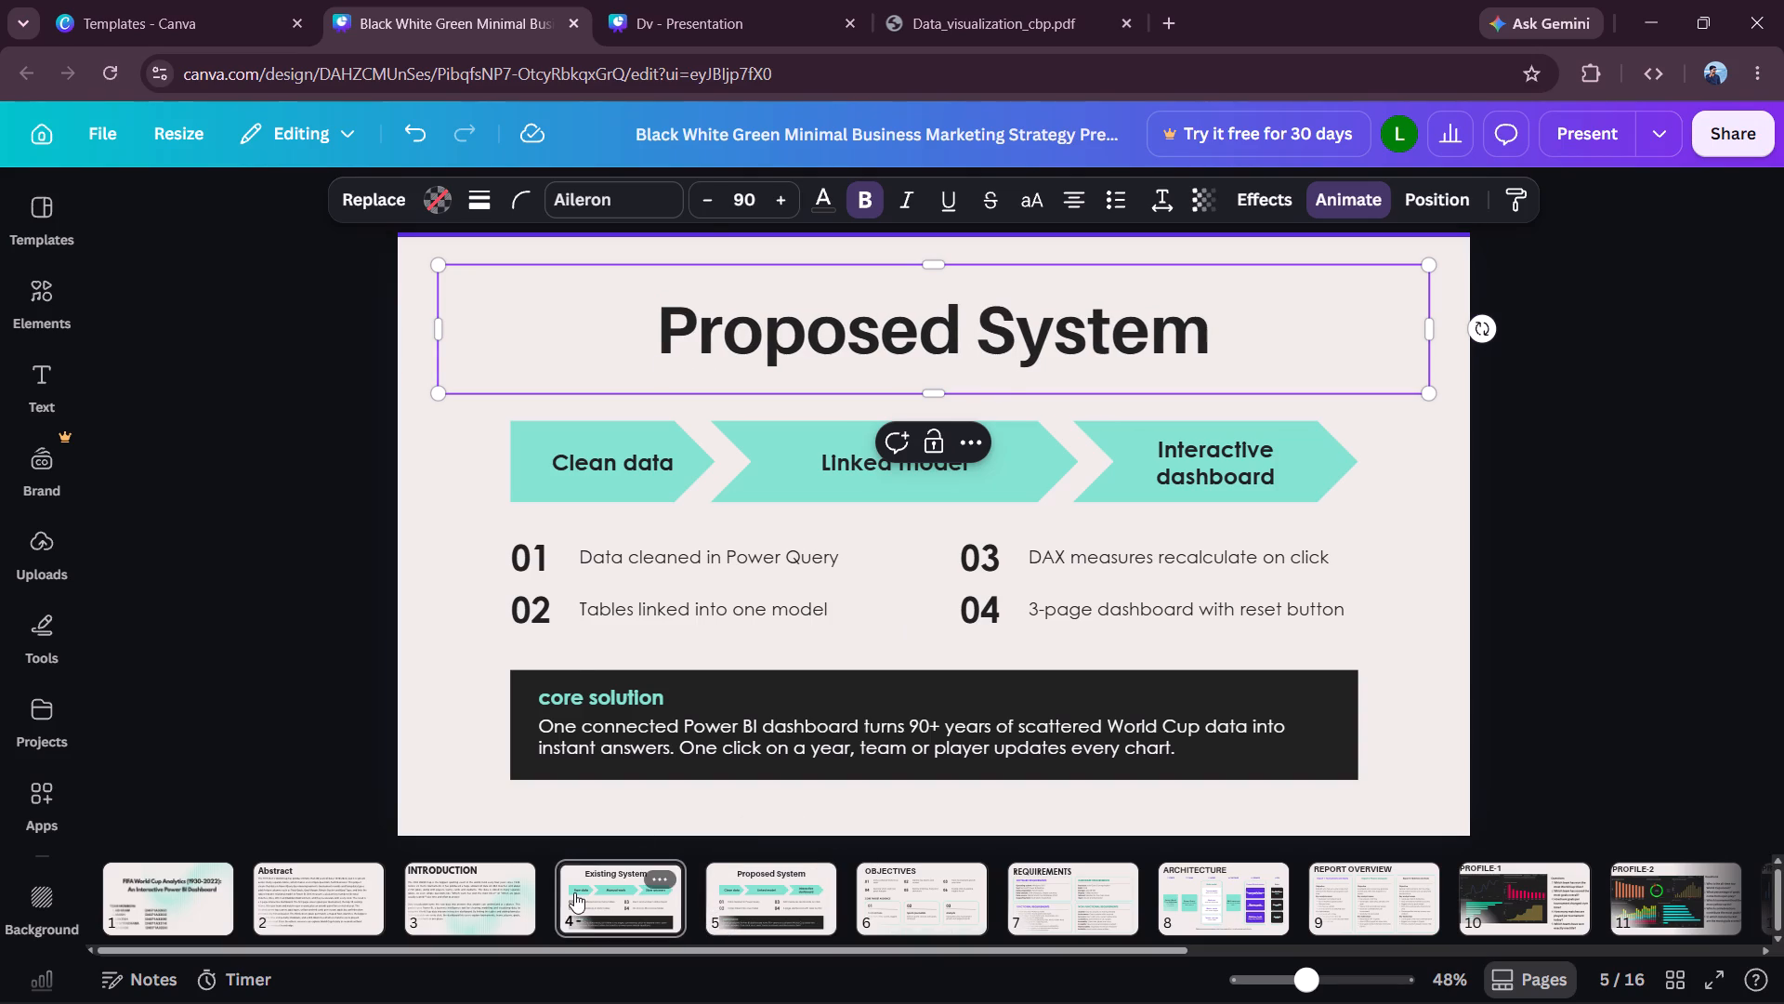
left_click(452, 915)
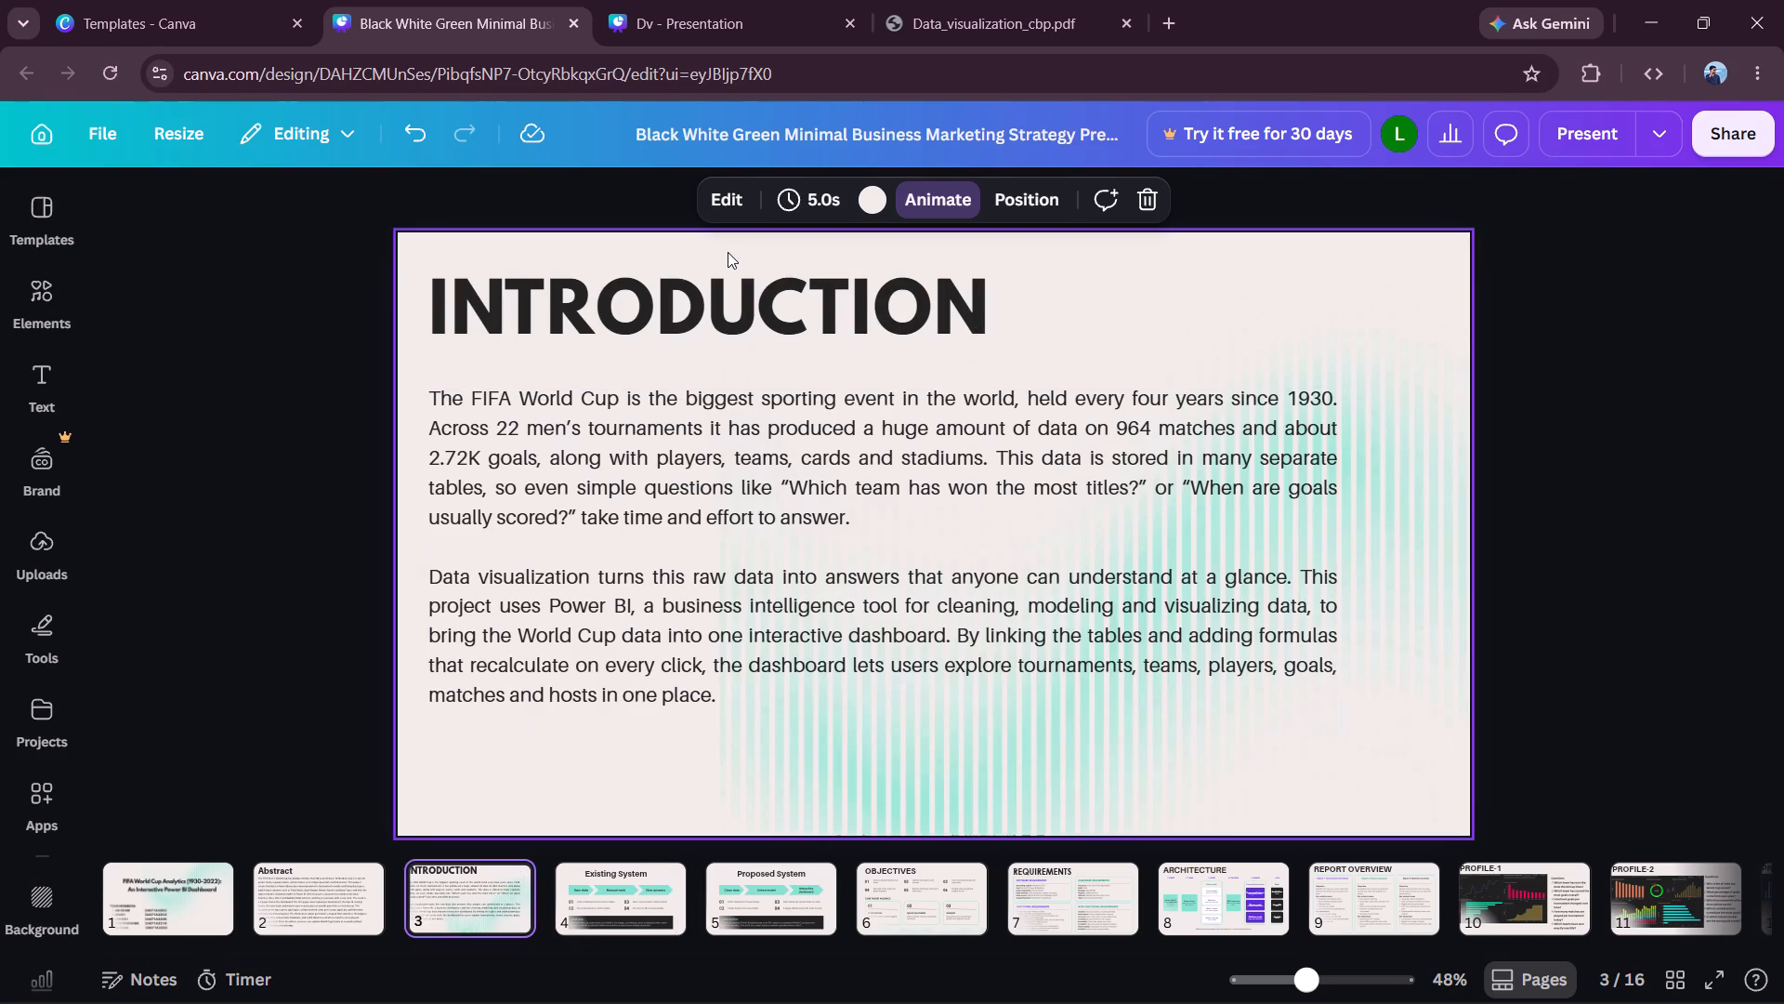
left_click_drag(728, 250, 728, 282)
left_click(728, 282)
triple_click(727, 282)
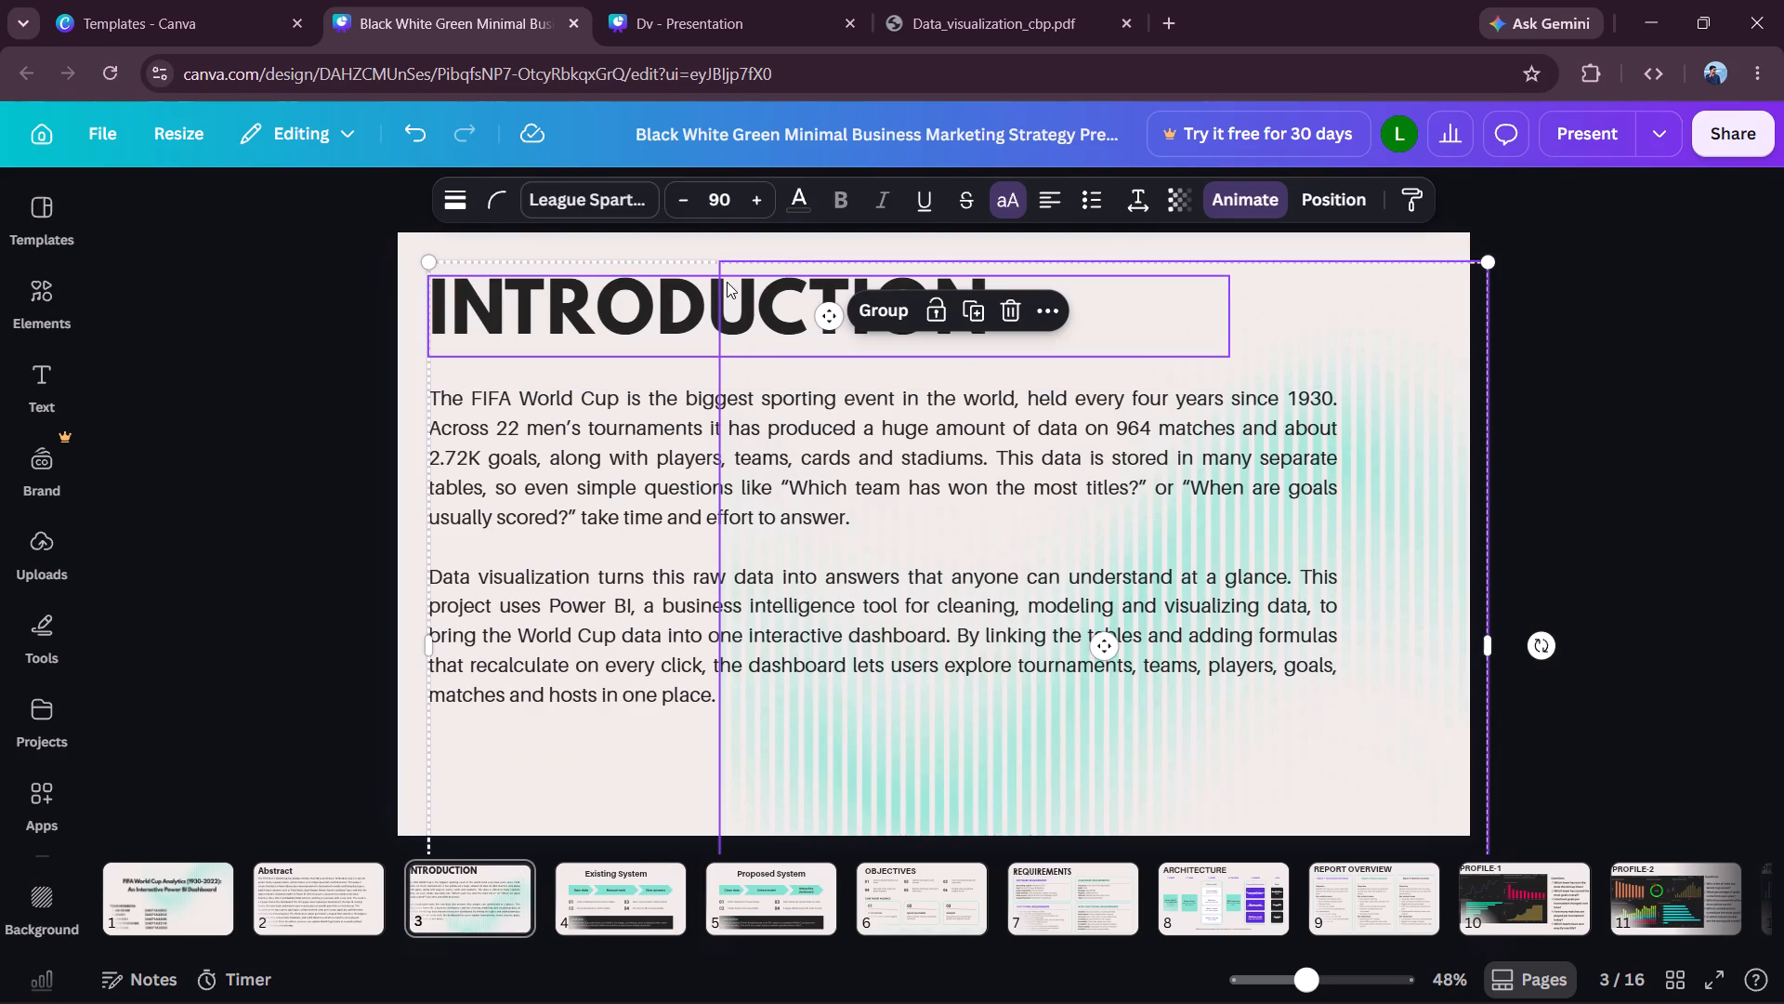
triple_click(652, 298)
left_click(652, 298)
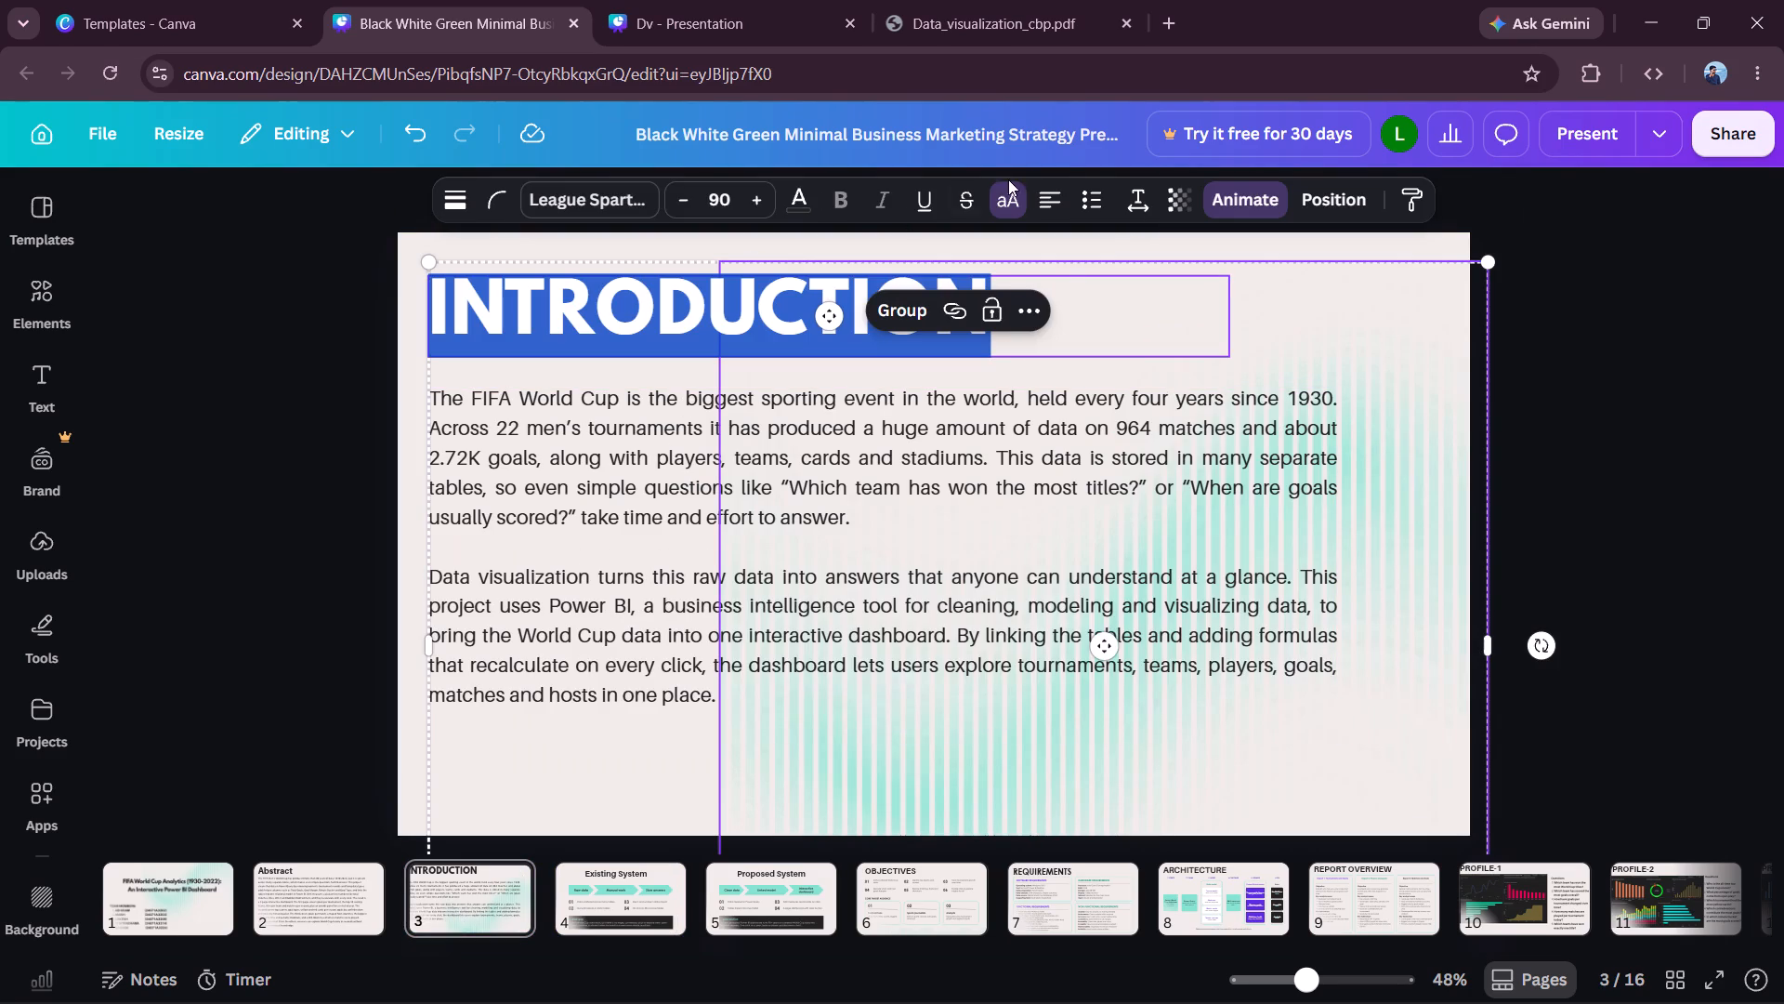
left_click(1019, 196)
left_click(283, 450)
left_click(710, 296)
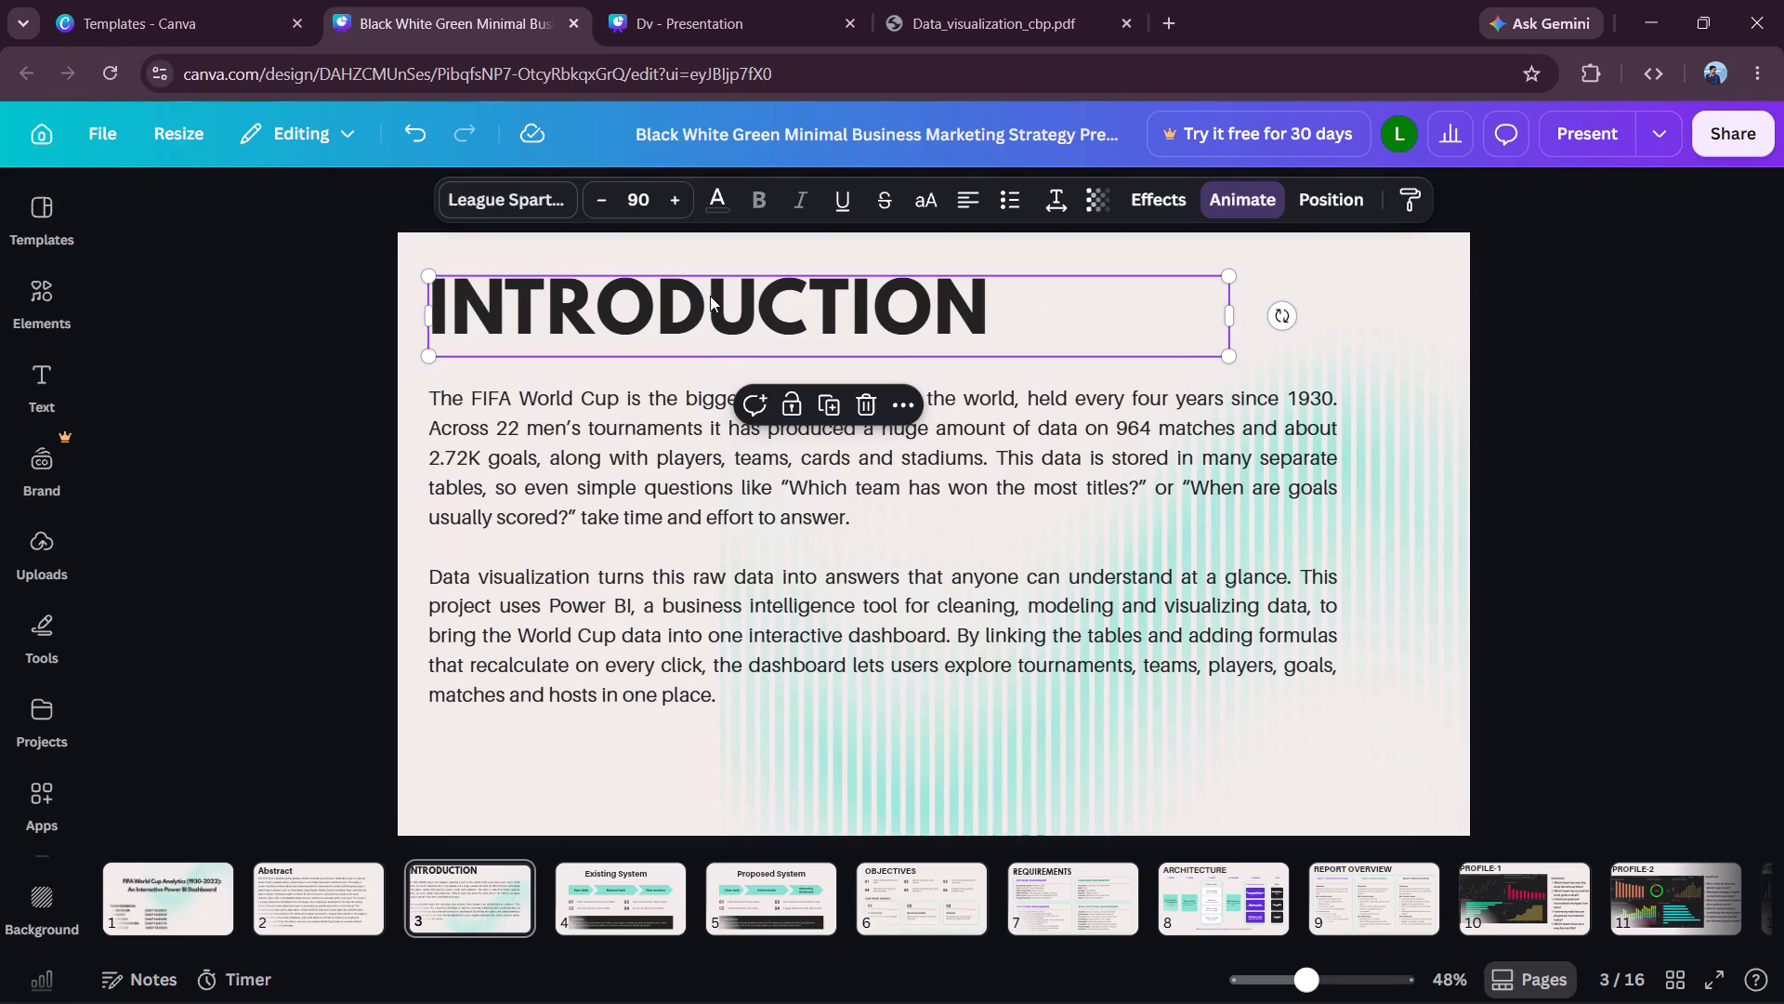
Compare the title capitalization on slides 2, 3, 5, 6 and 7.
left_click(318, 906)
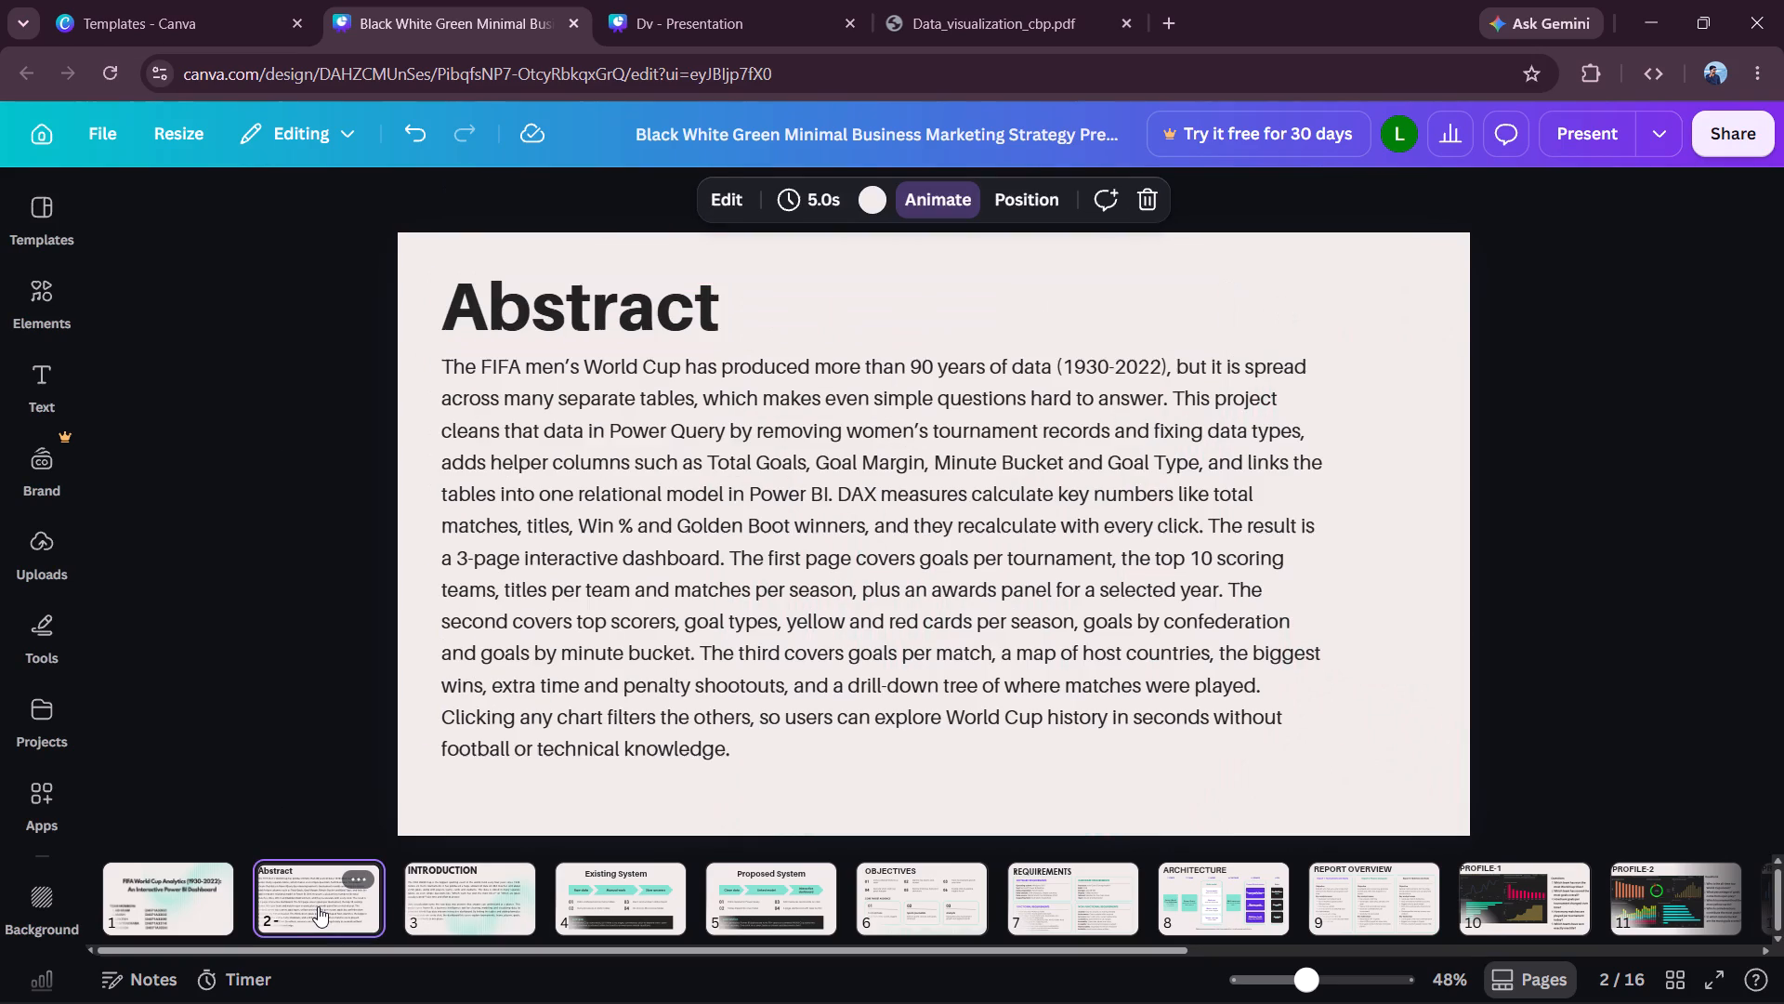
left_click(472, 907)
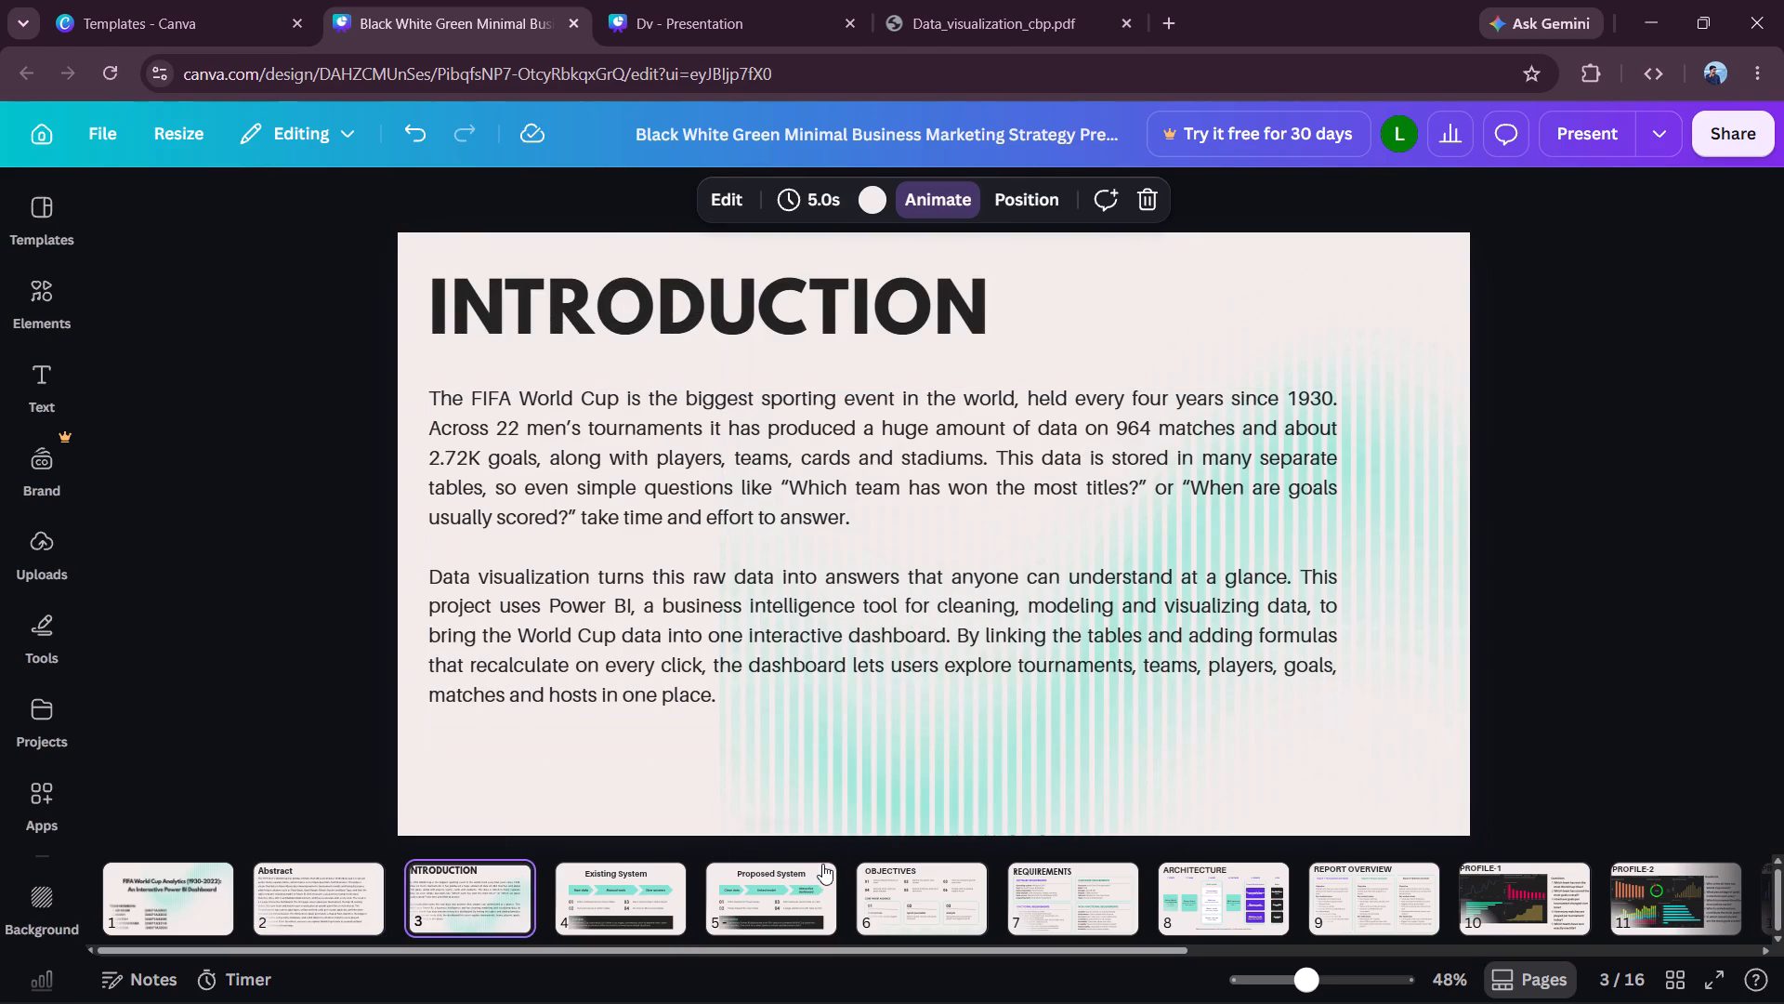
left_click(788, 898)
left_click(904, 893)
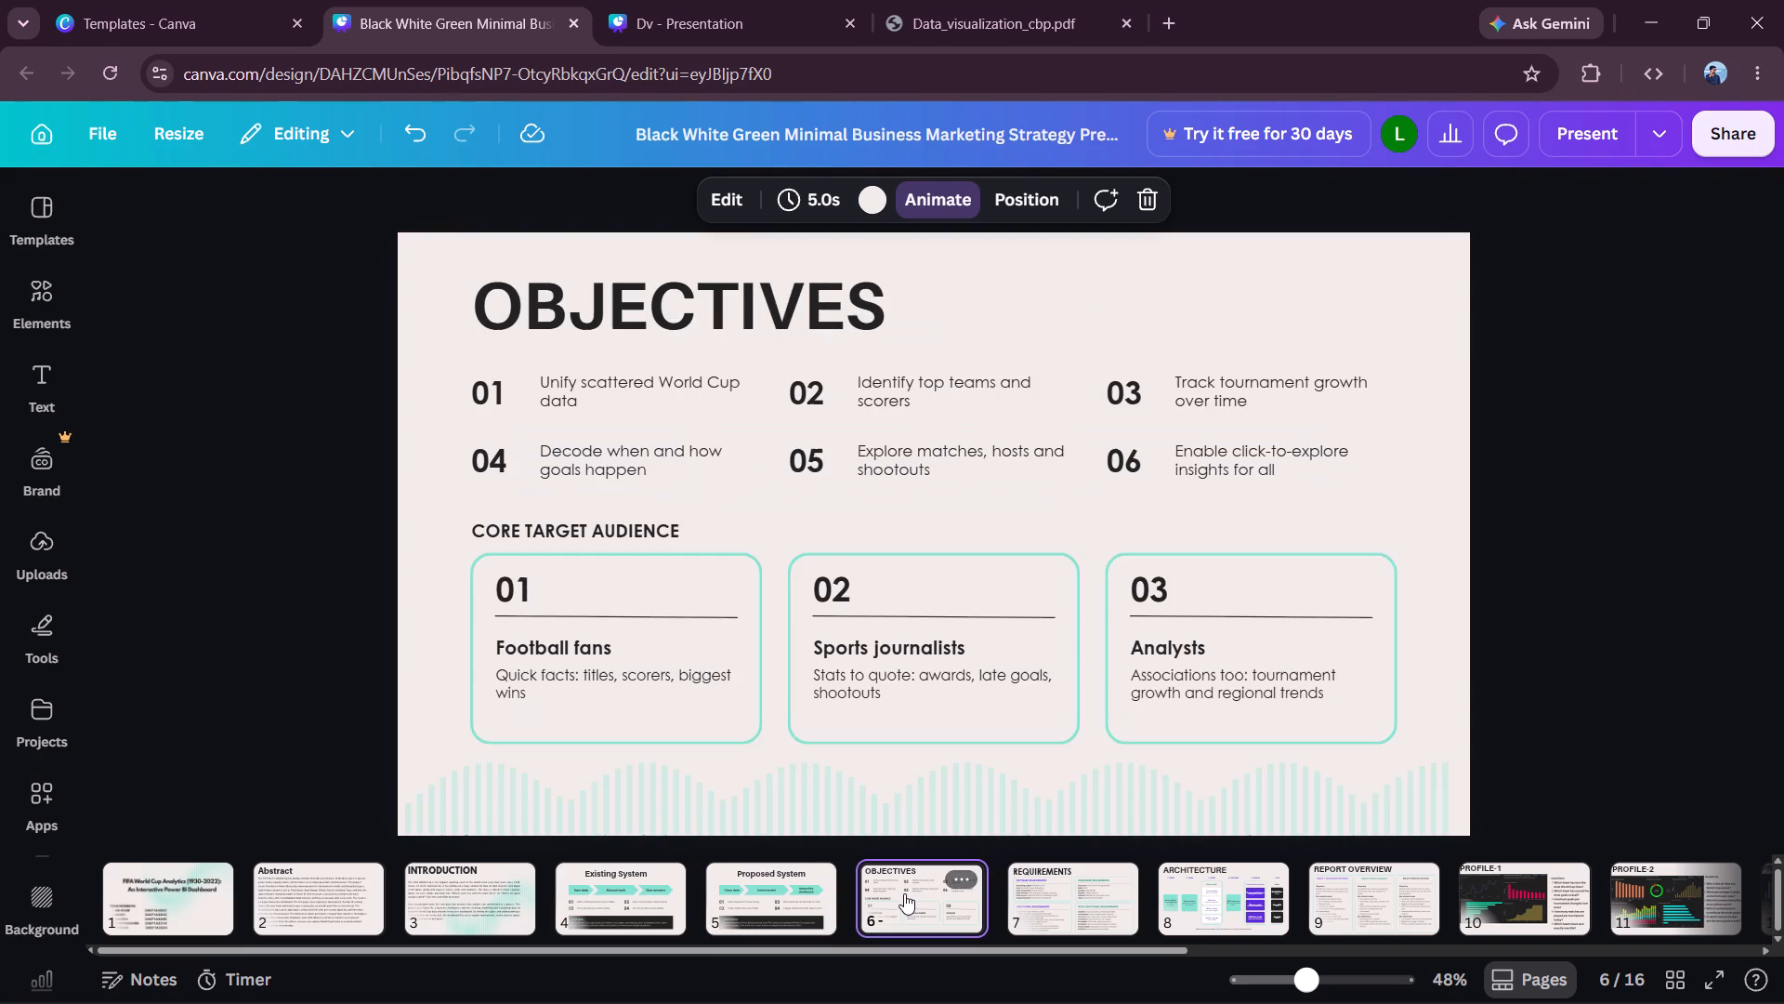
left_click(1098, 888)
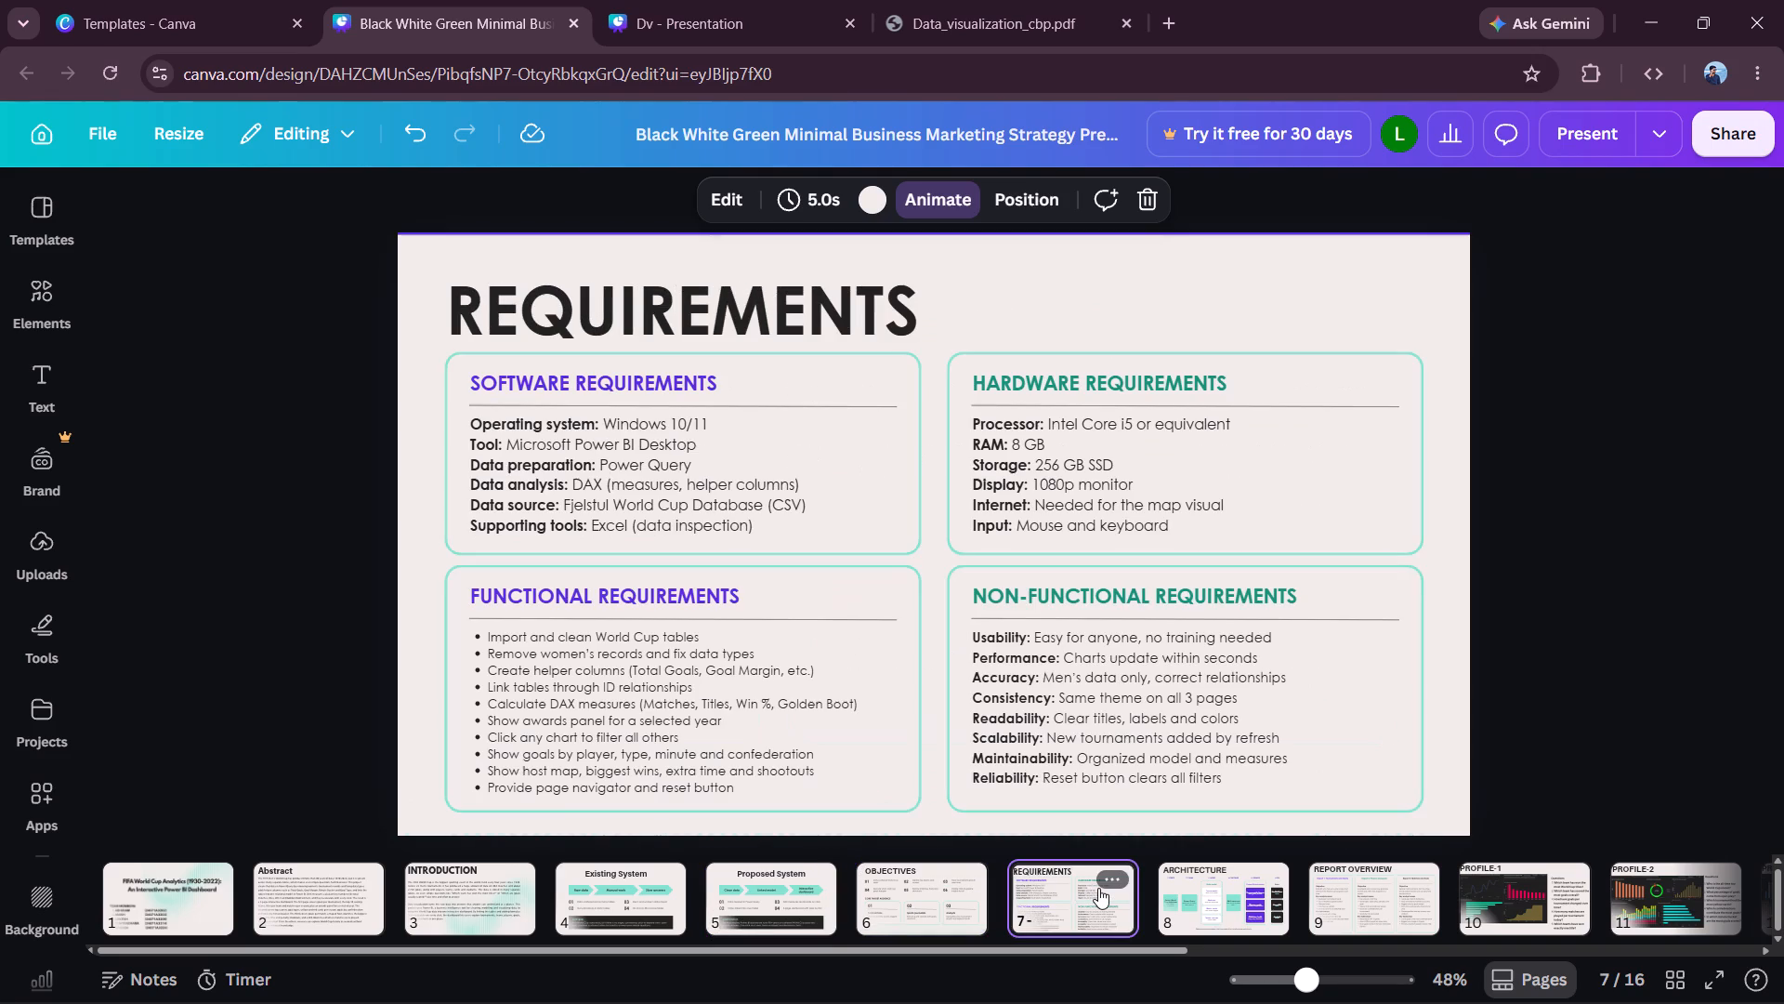
Present the deck full screen and page back to slide 2 and forward to slide 14 to compare the titles, leaving the presentation when done.
left_click(1603, 132)
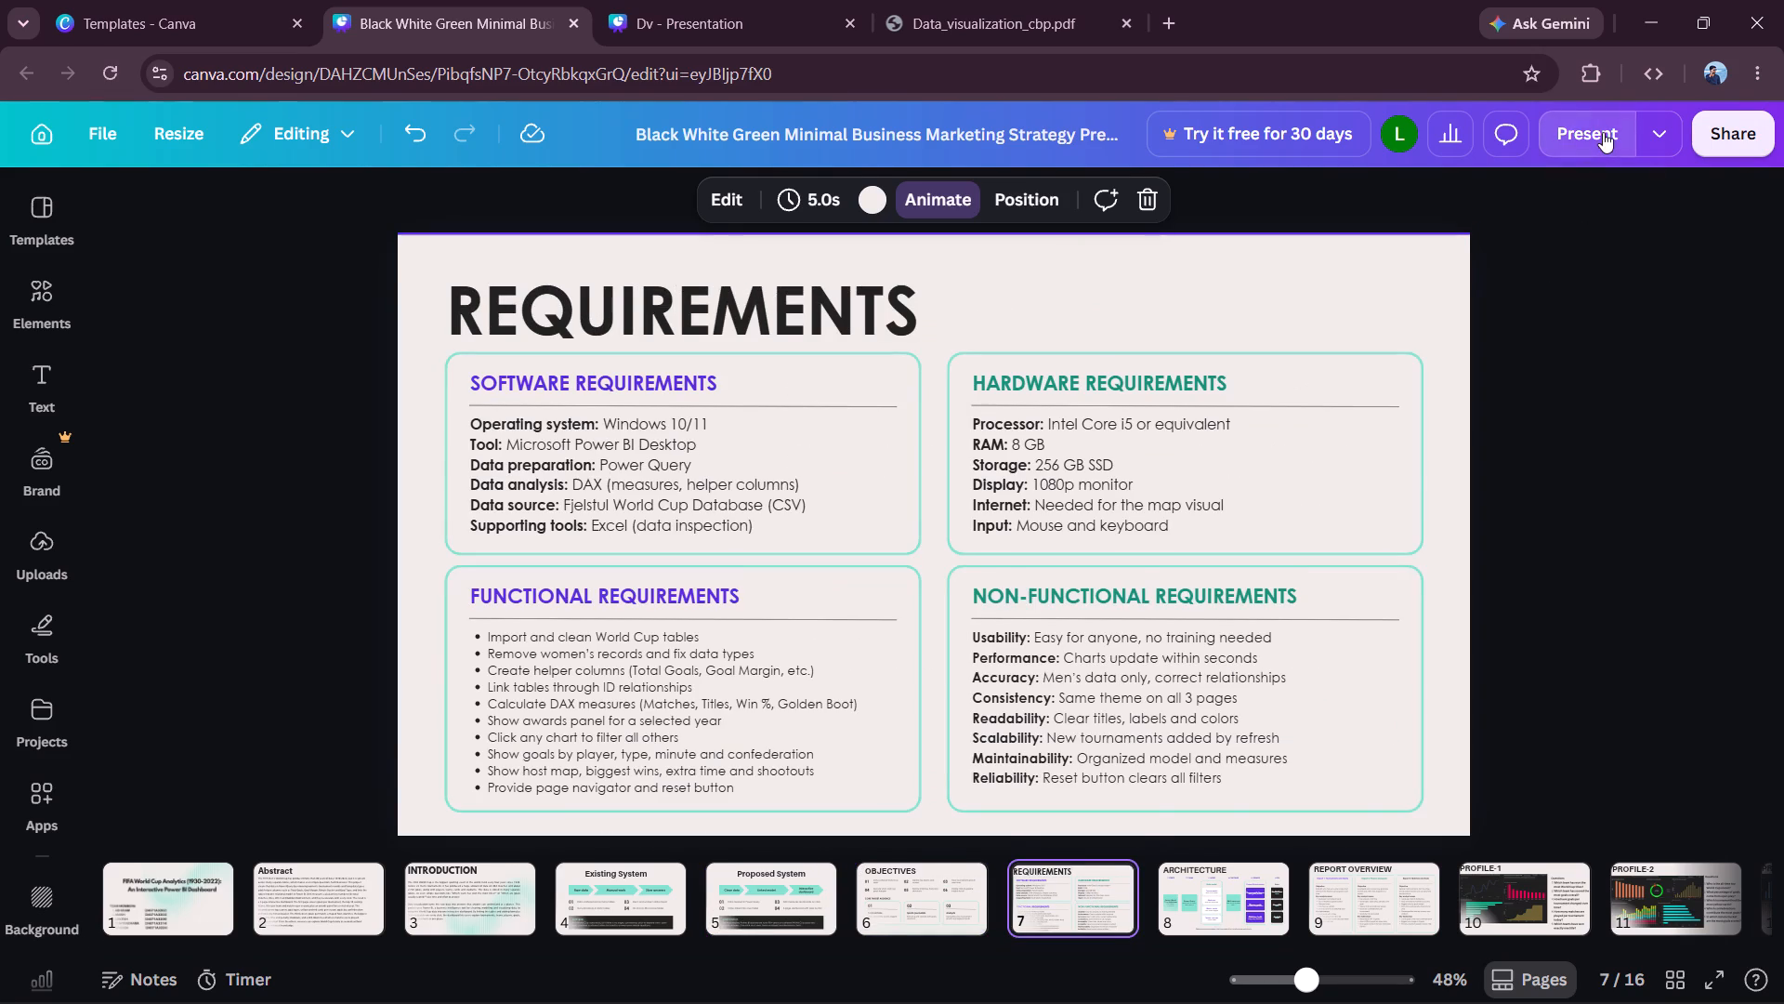
key("Left")
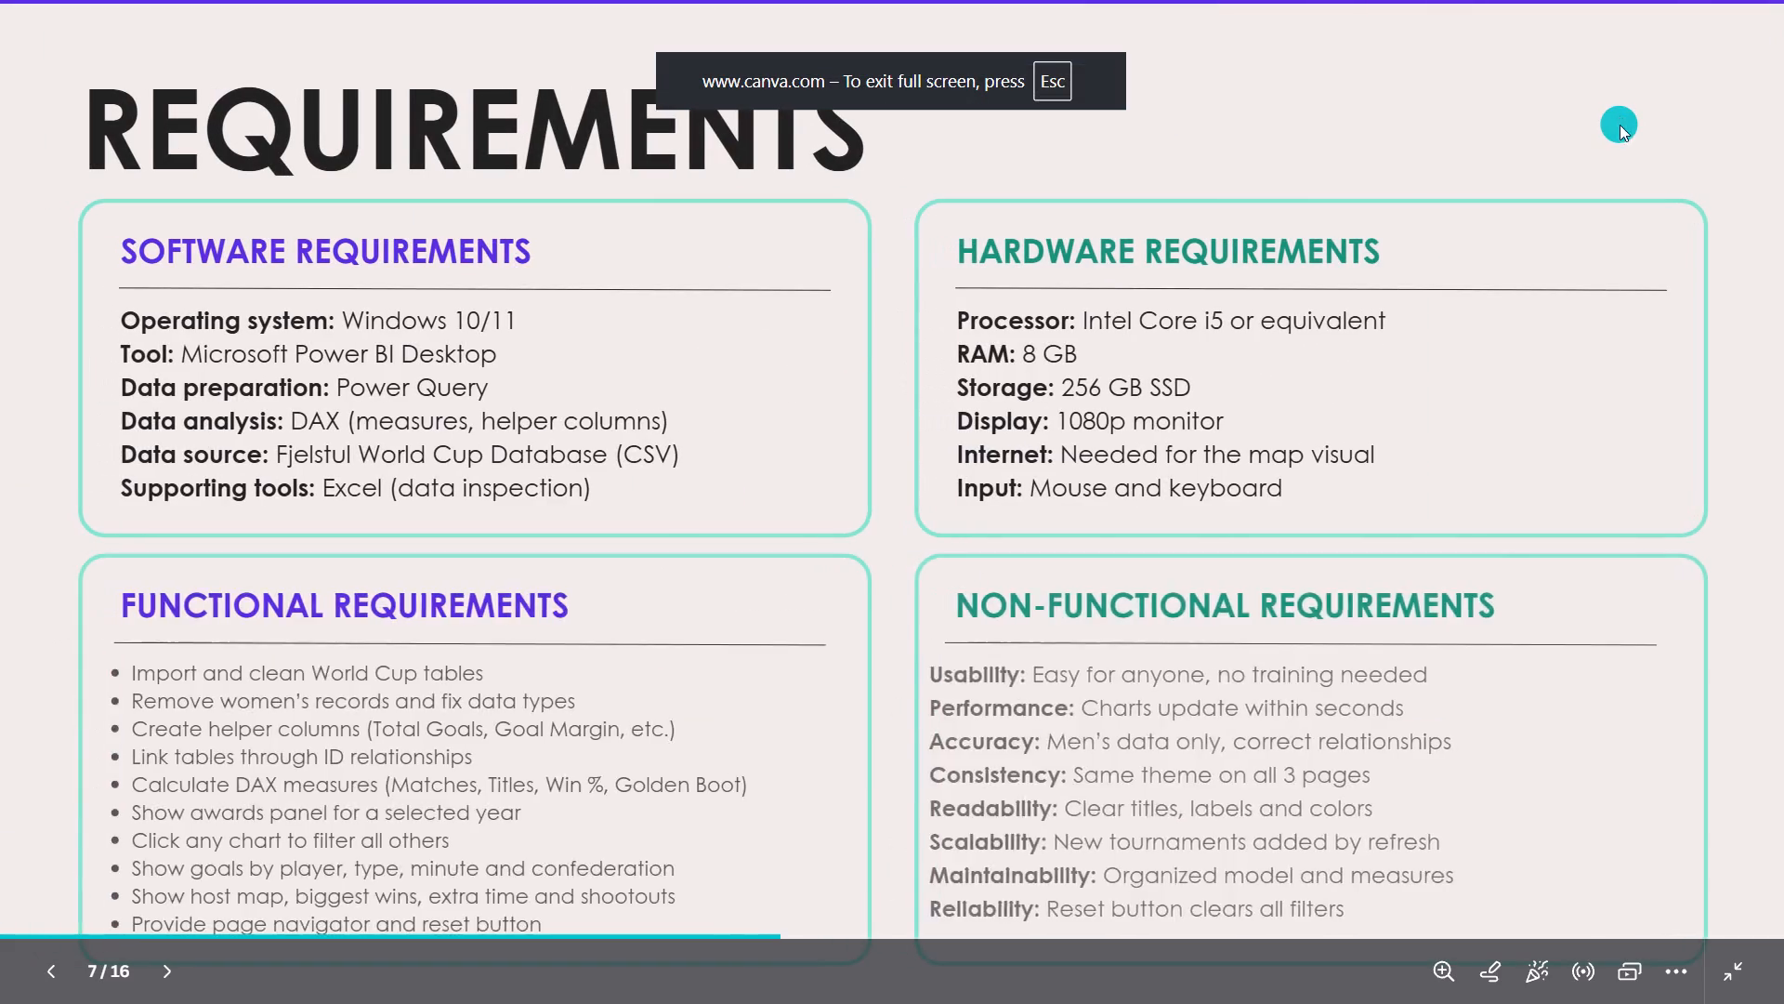
key("Left")
key("Left")
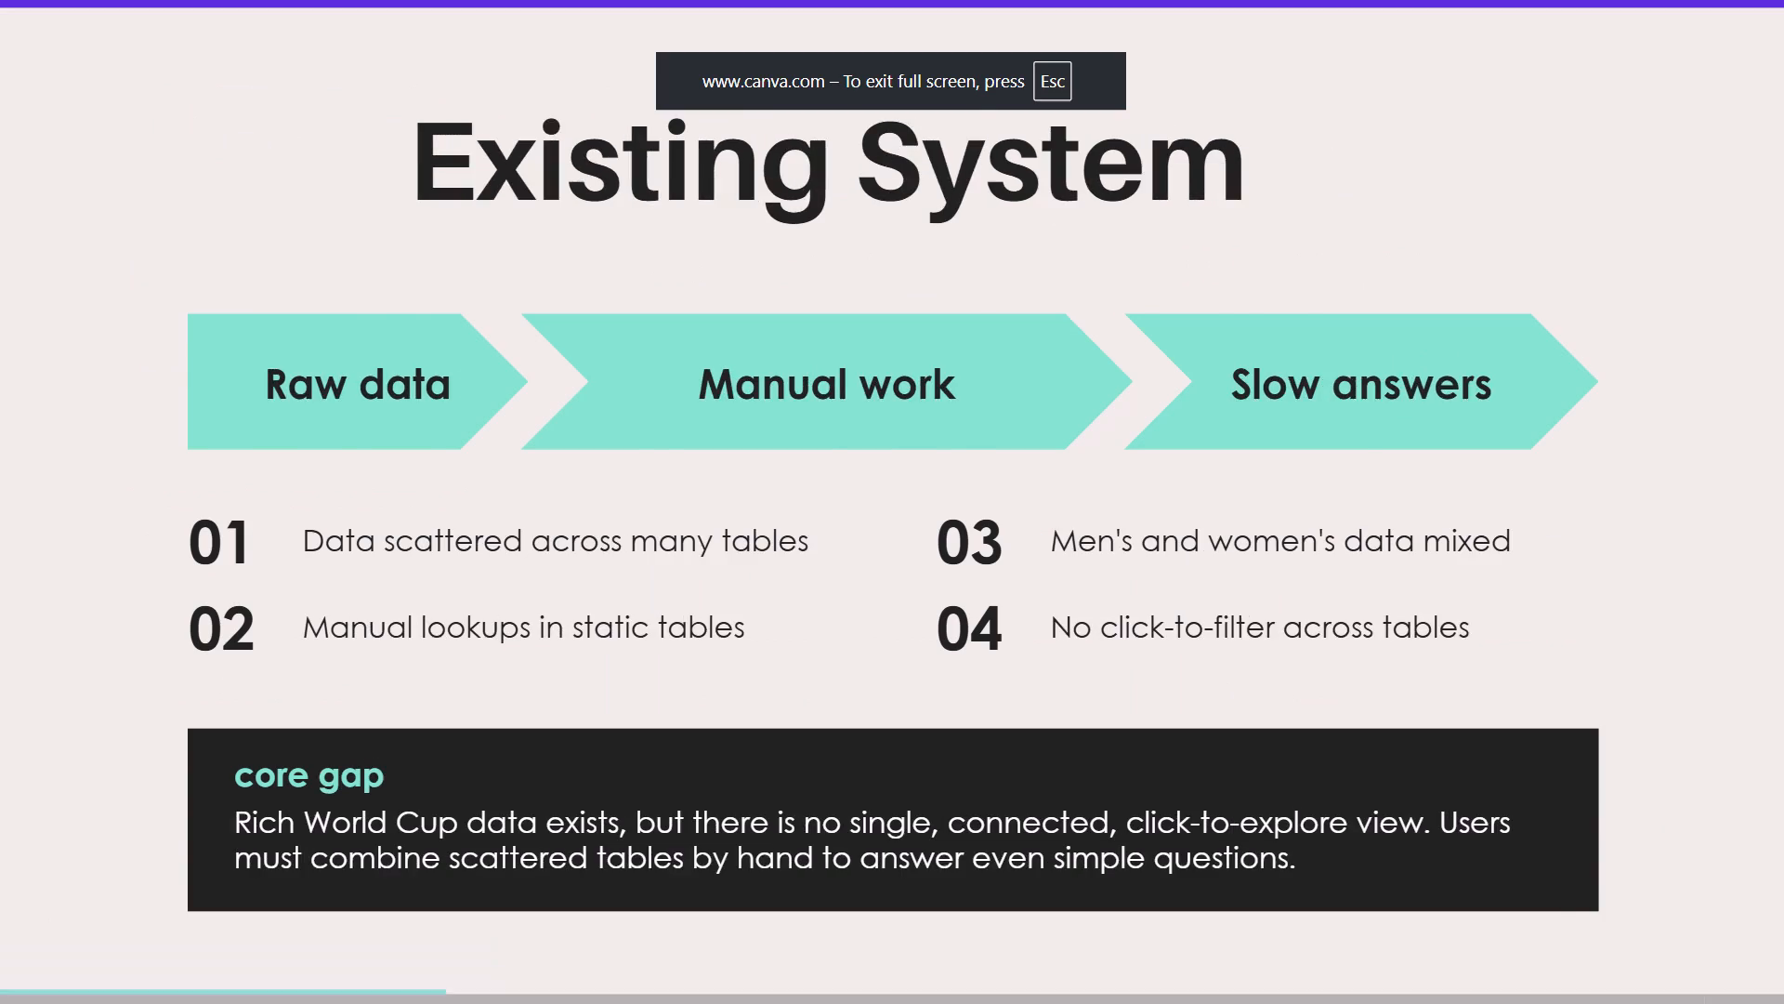
key("Left")
key("Left")
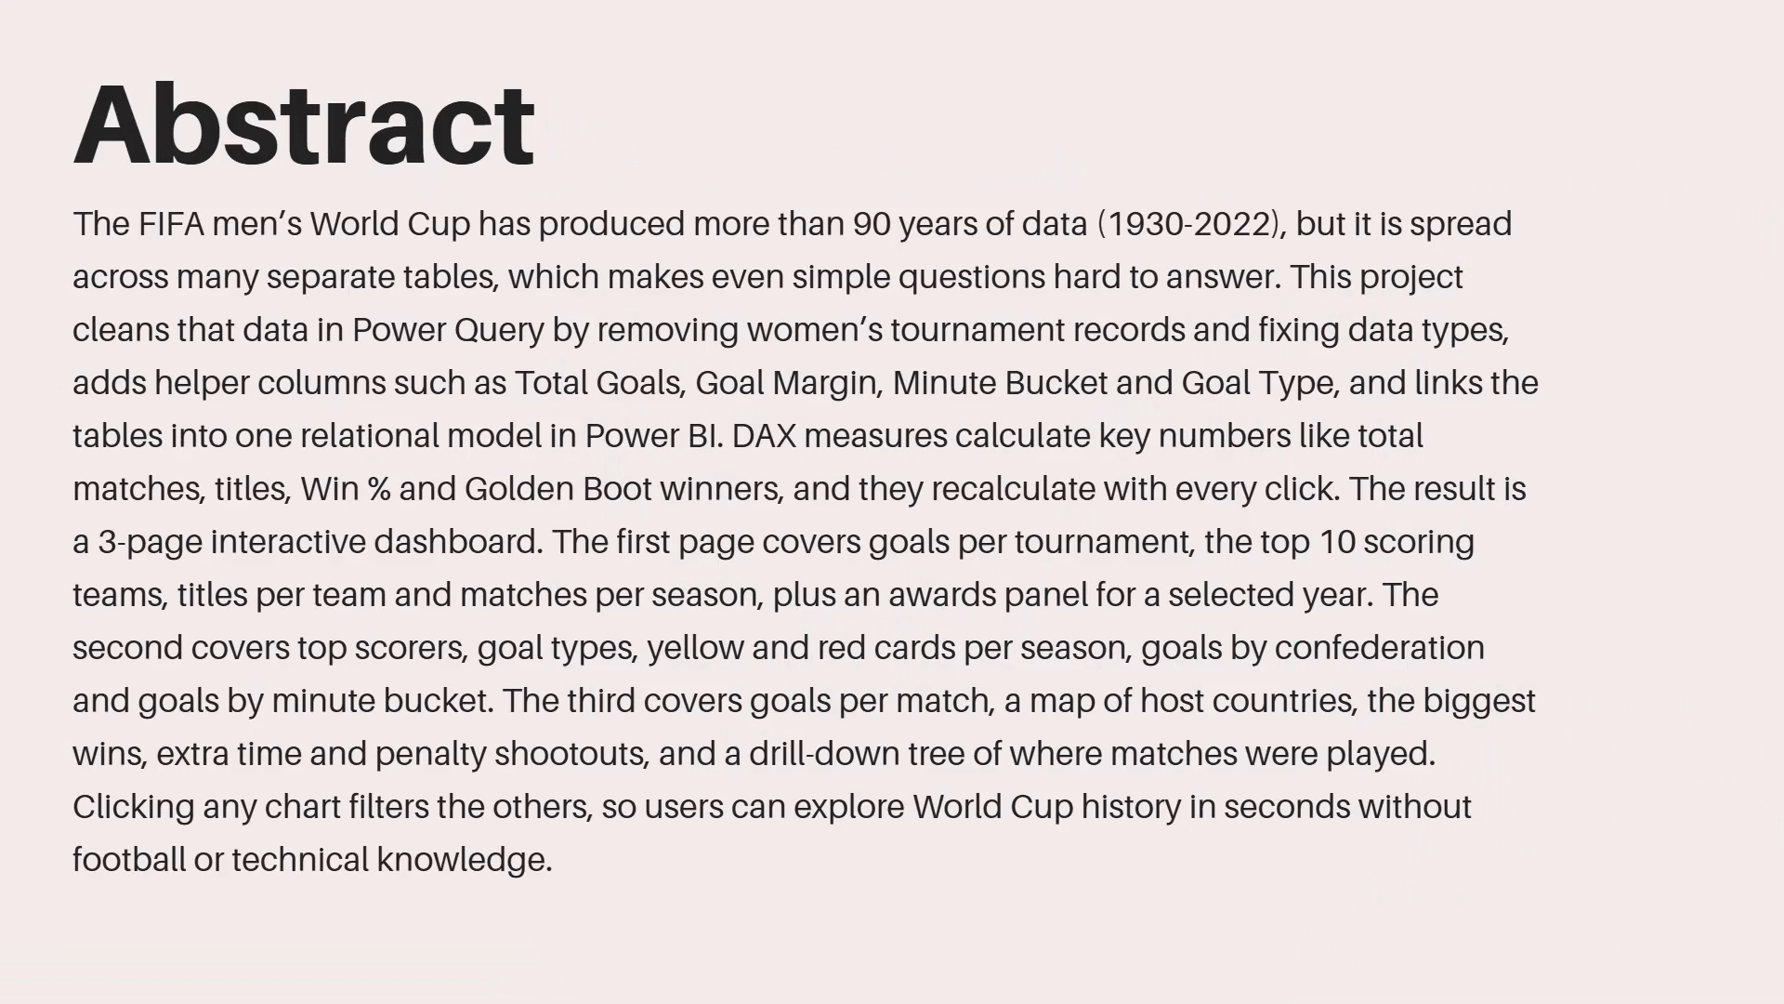
key("Right")
key("Right")
key("Right")
key("Right")
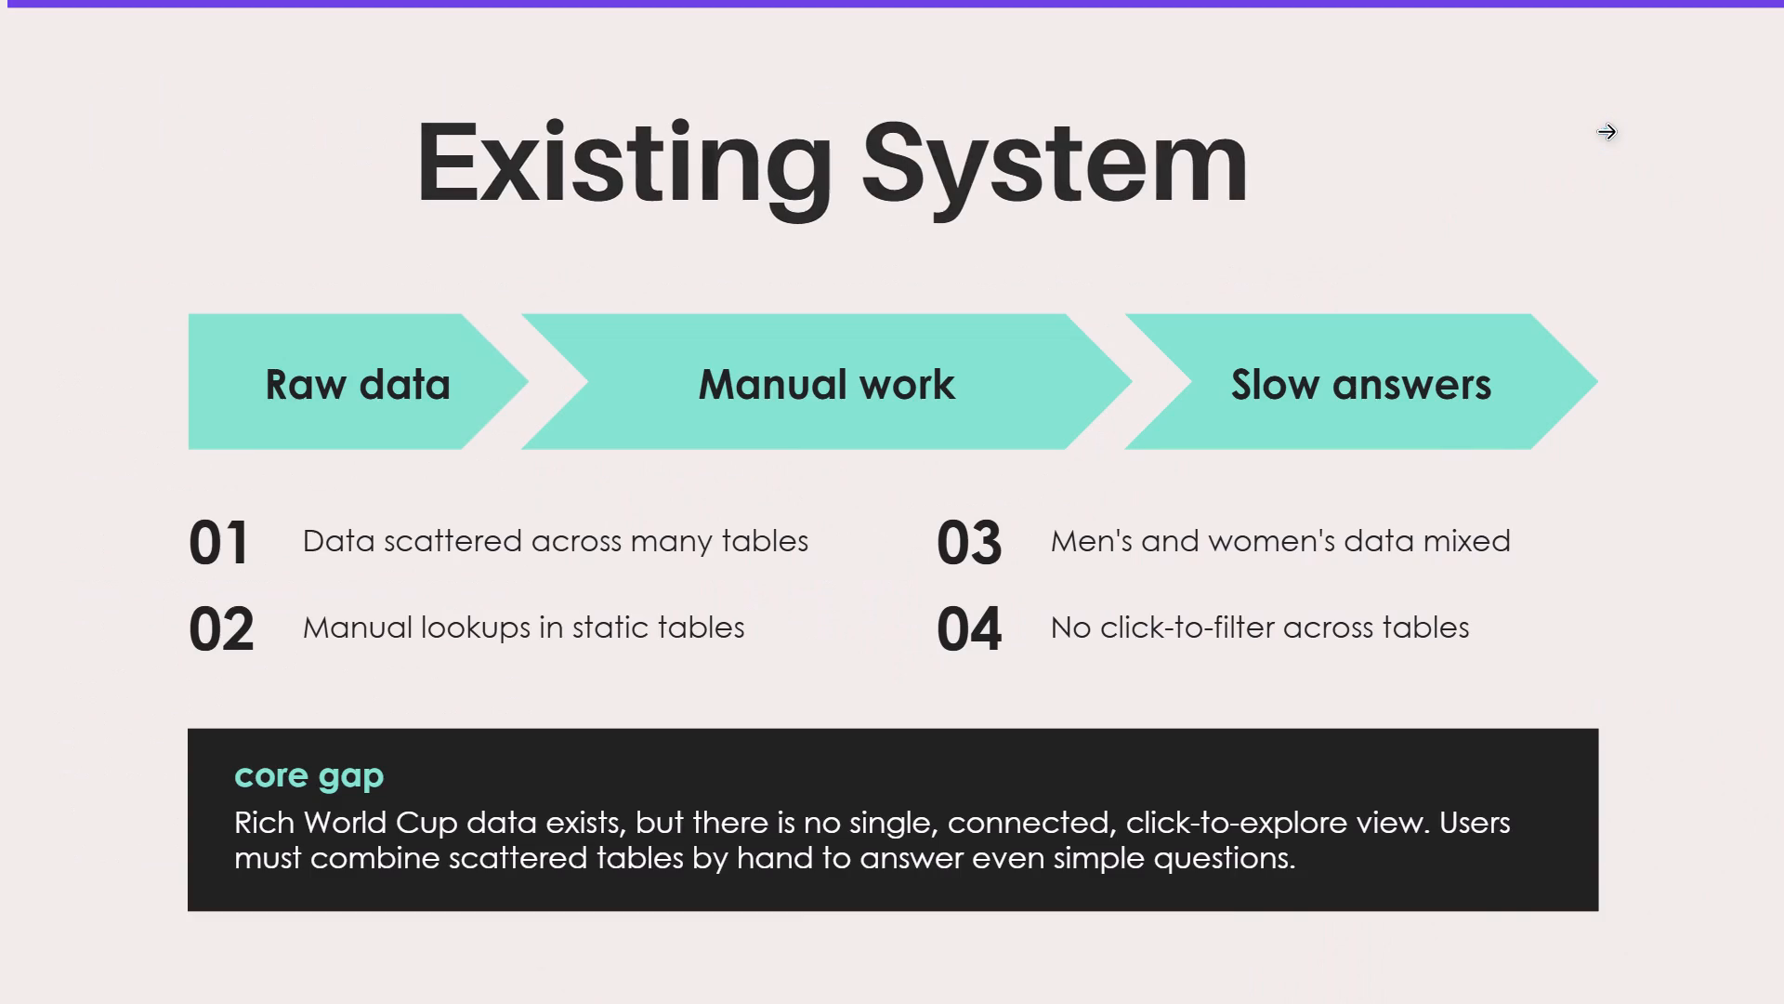
key("Right")
key("Right")
key("Right")
key("Right")
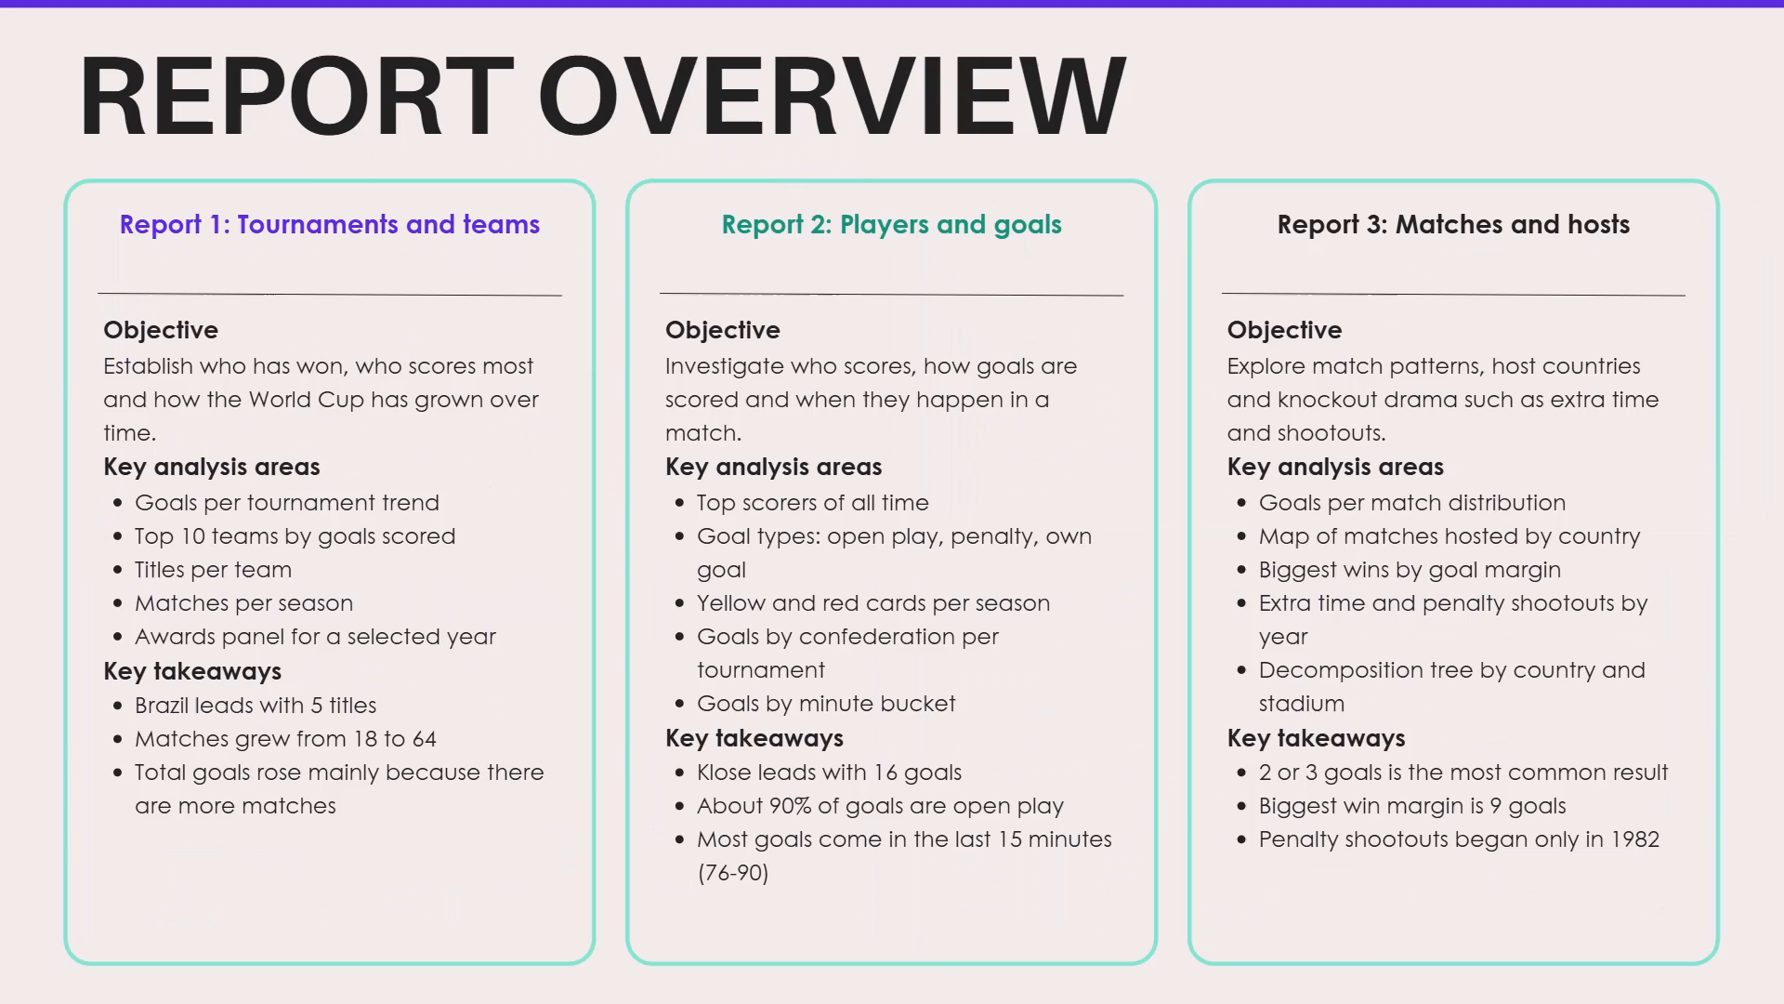
key("Right")
key("Right")
key("Right")
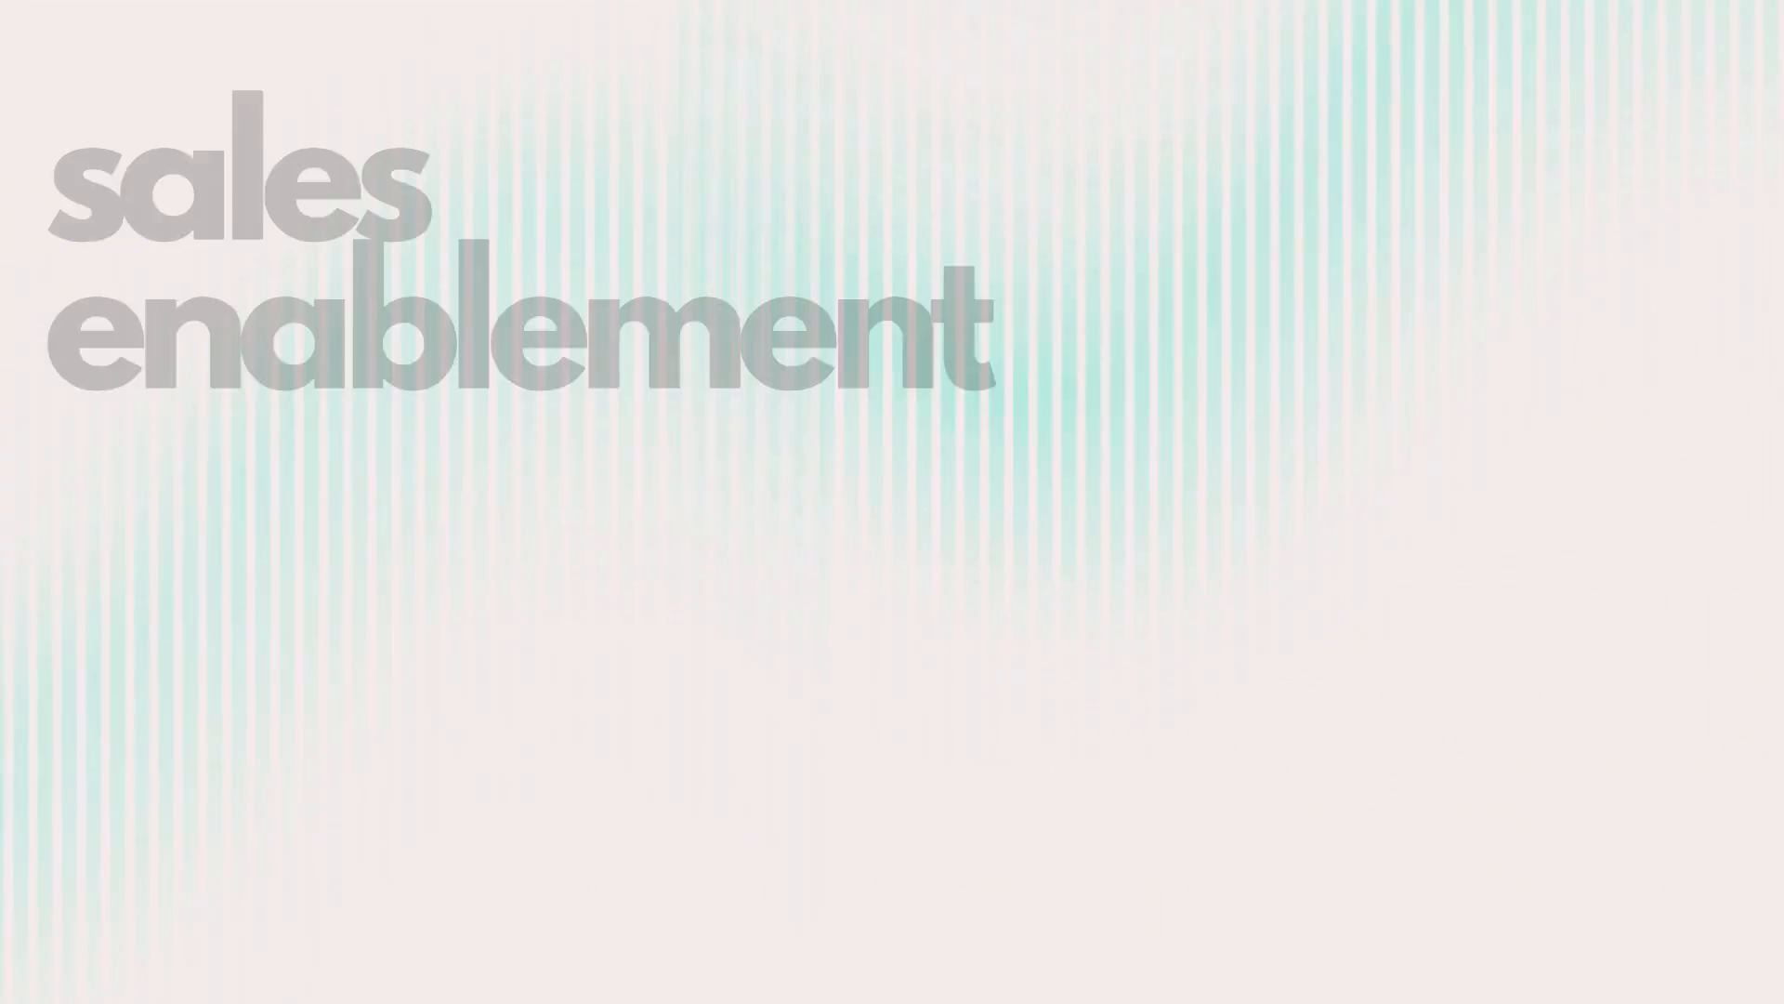
key("Right")
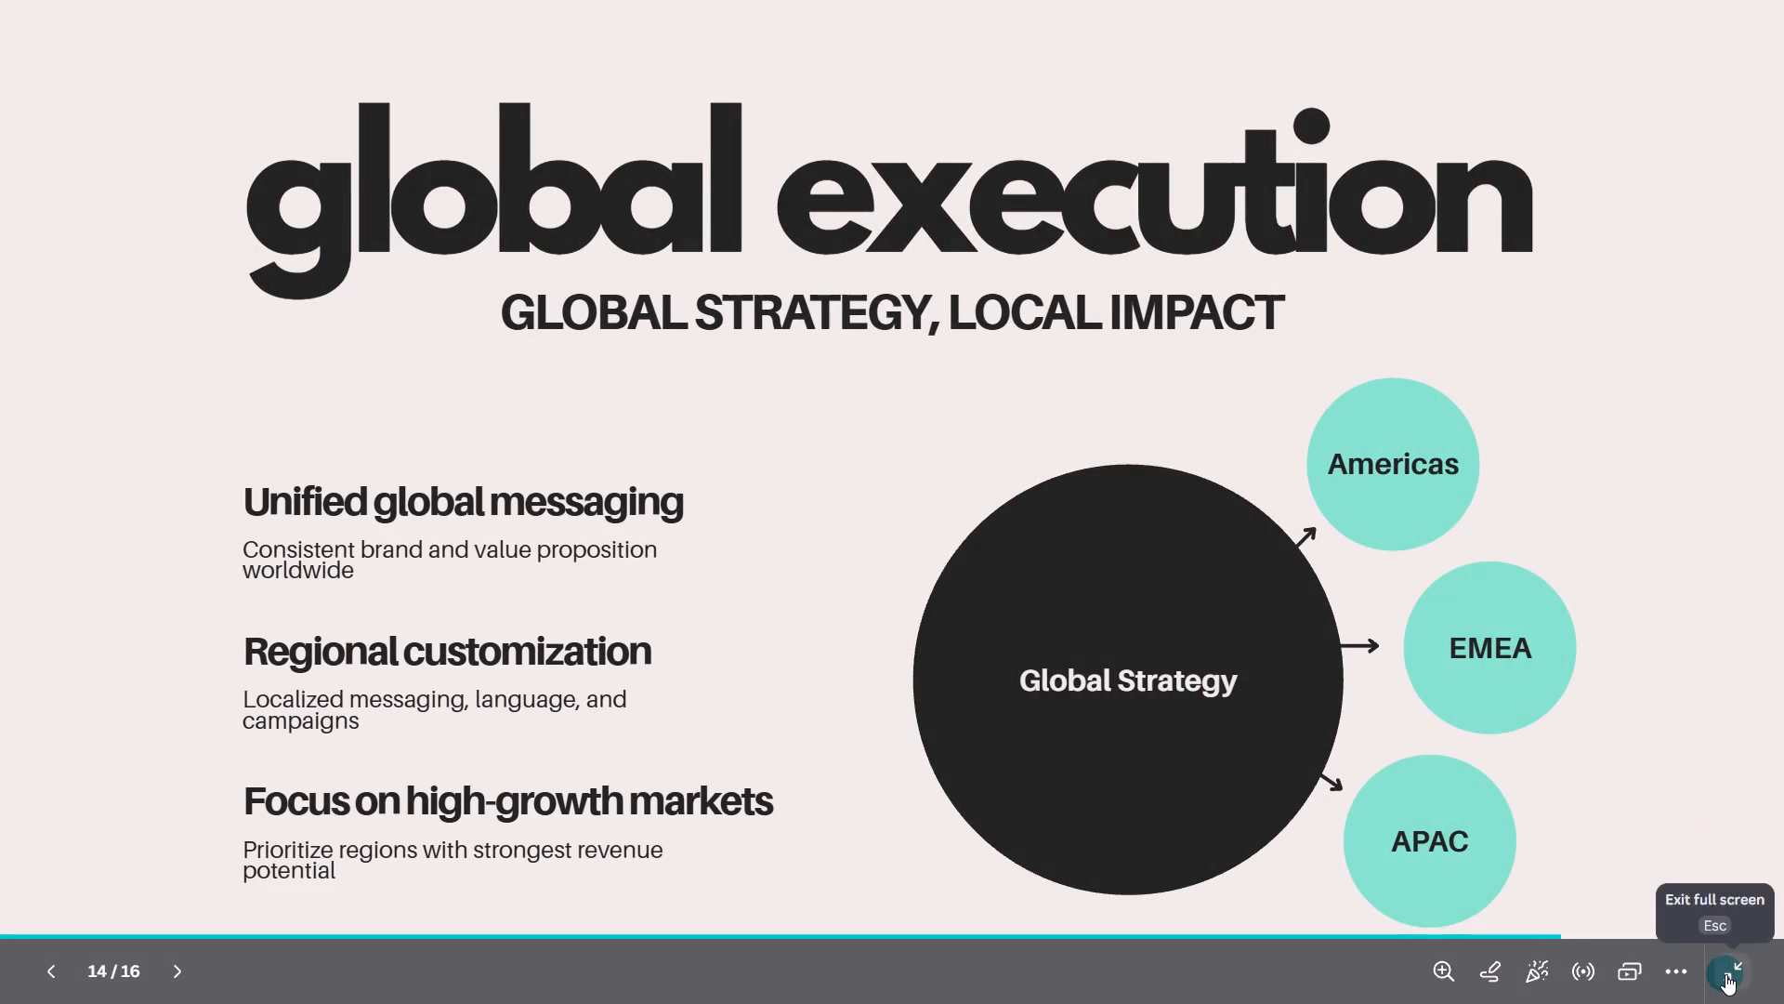
left_click(1725, 974)
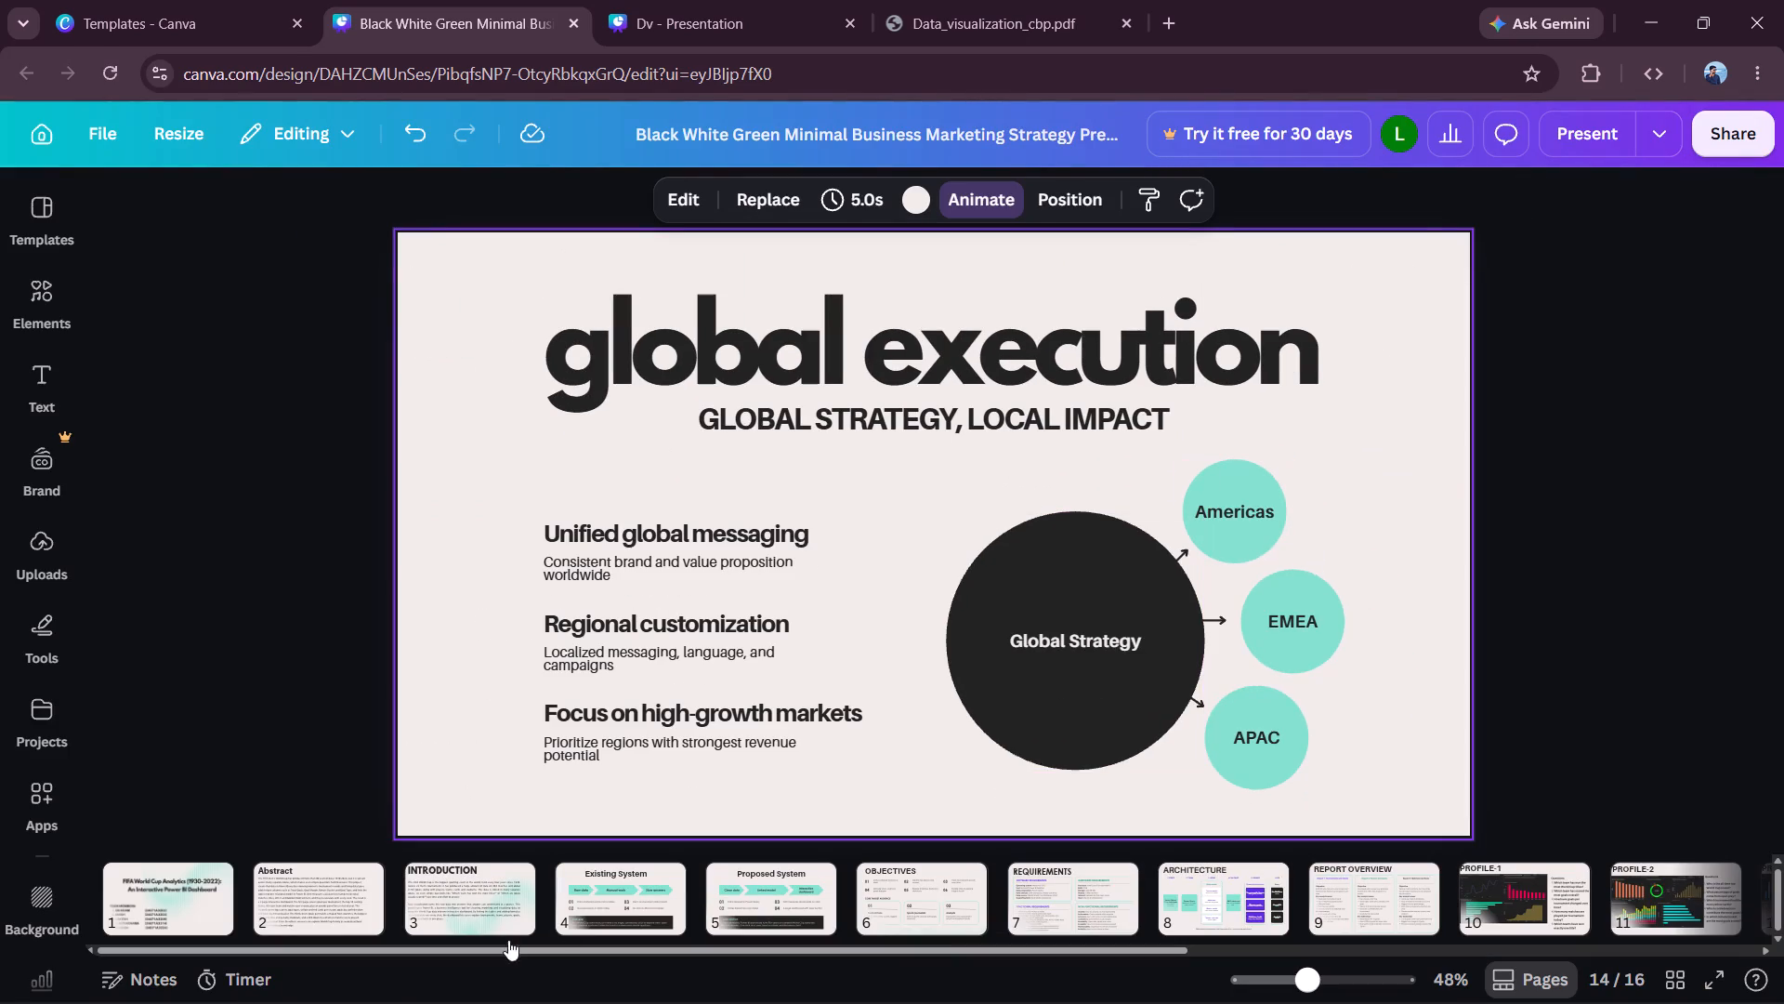
Reapply the all-capitals formatting to the slide 2 title so it reads "ABSTRACT".
left_click(487, 910)
left_click(343, 895)
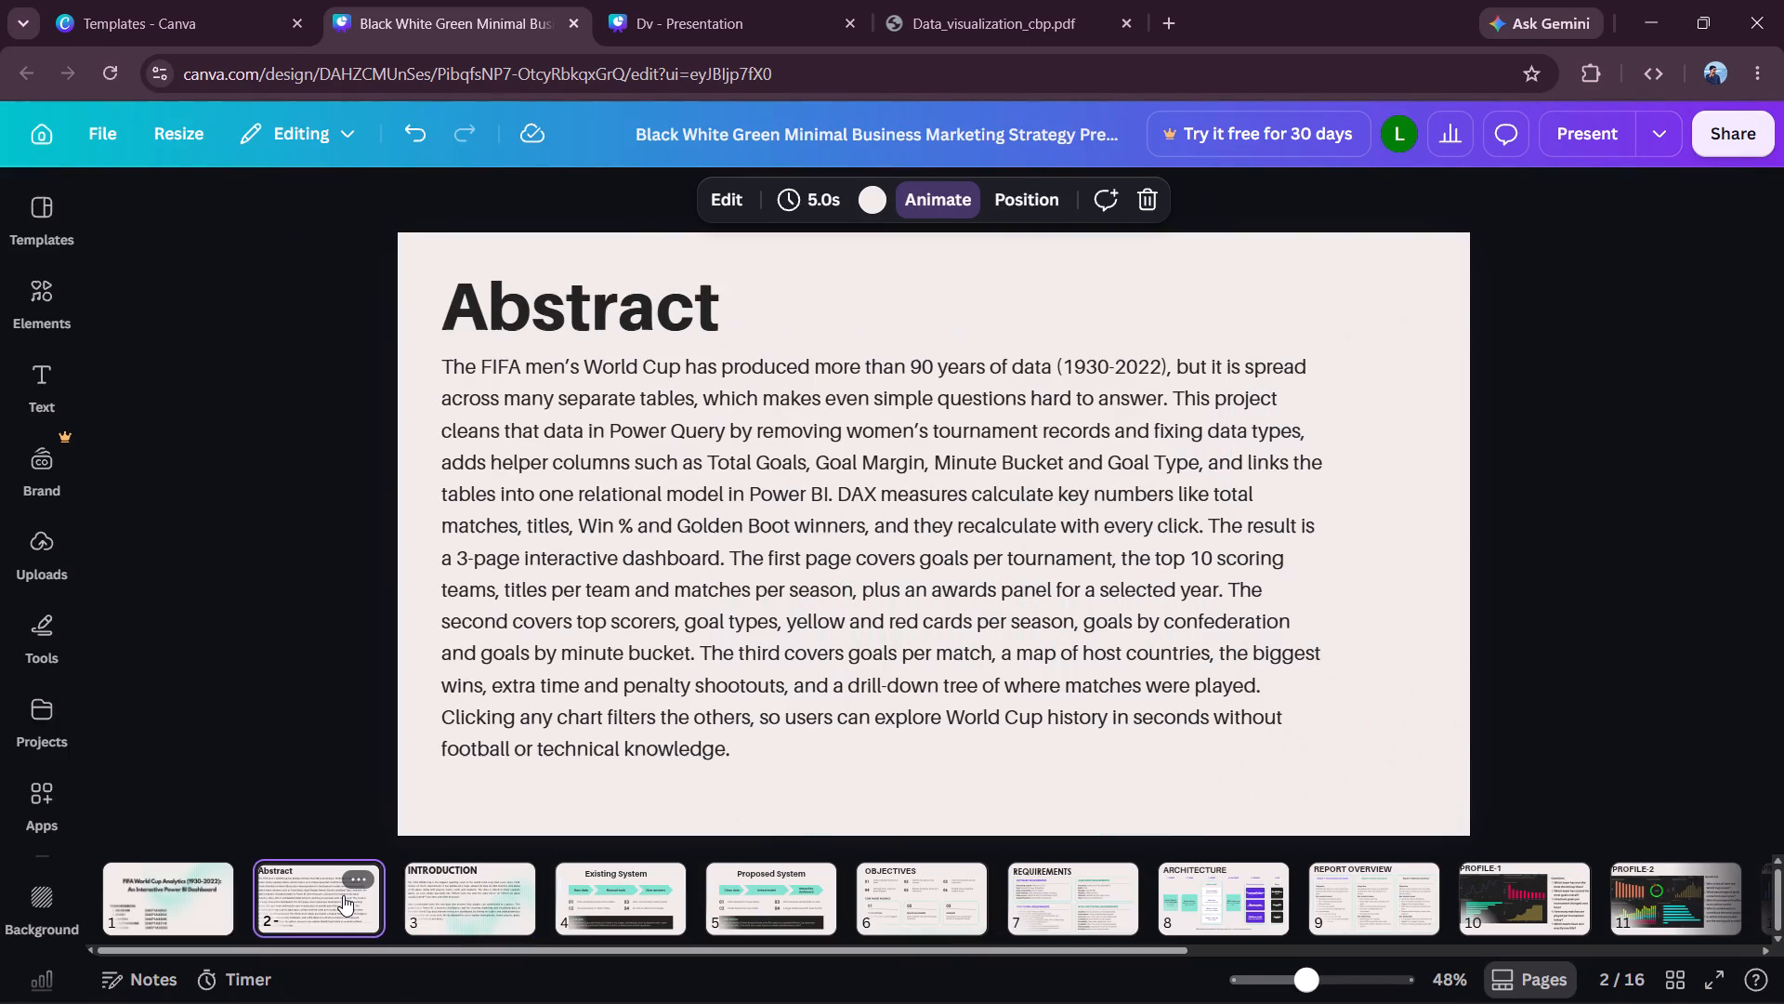
triple_click(556, 314)
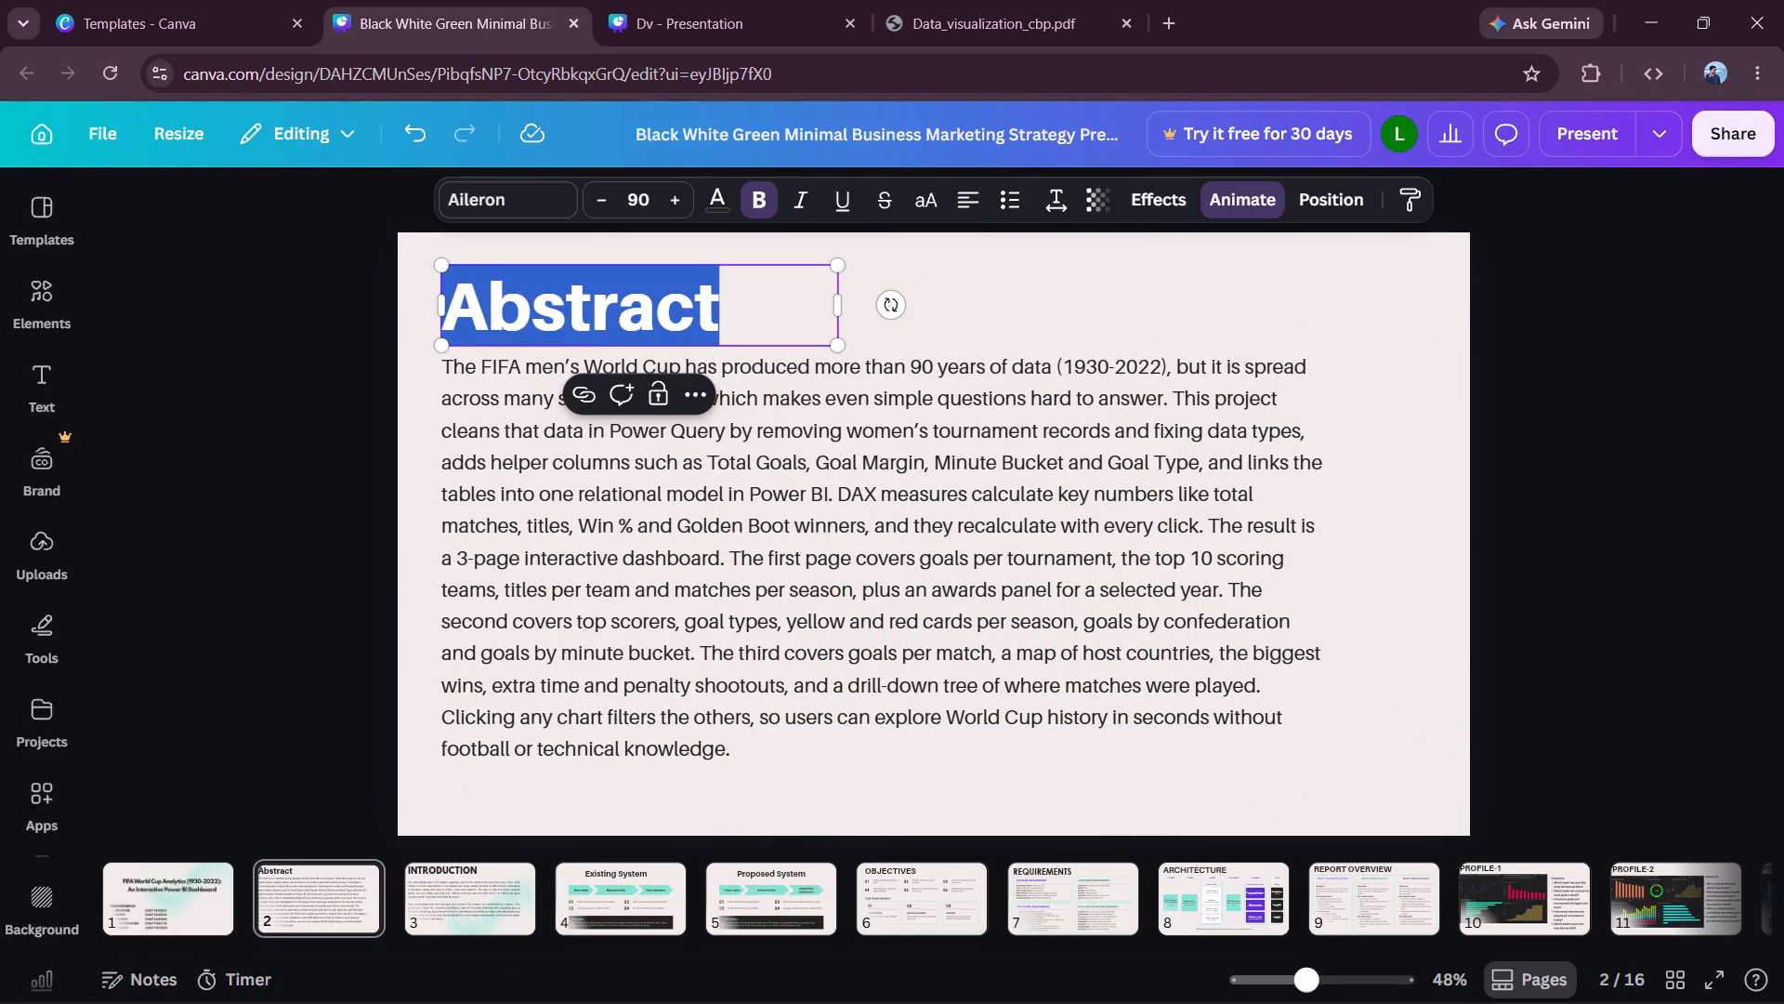
left_click(926, 193)
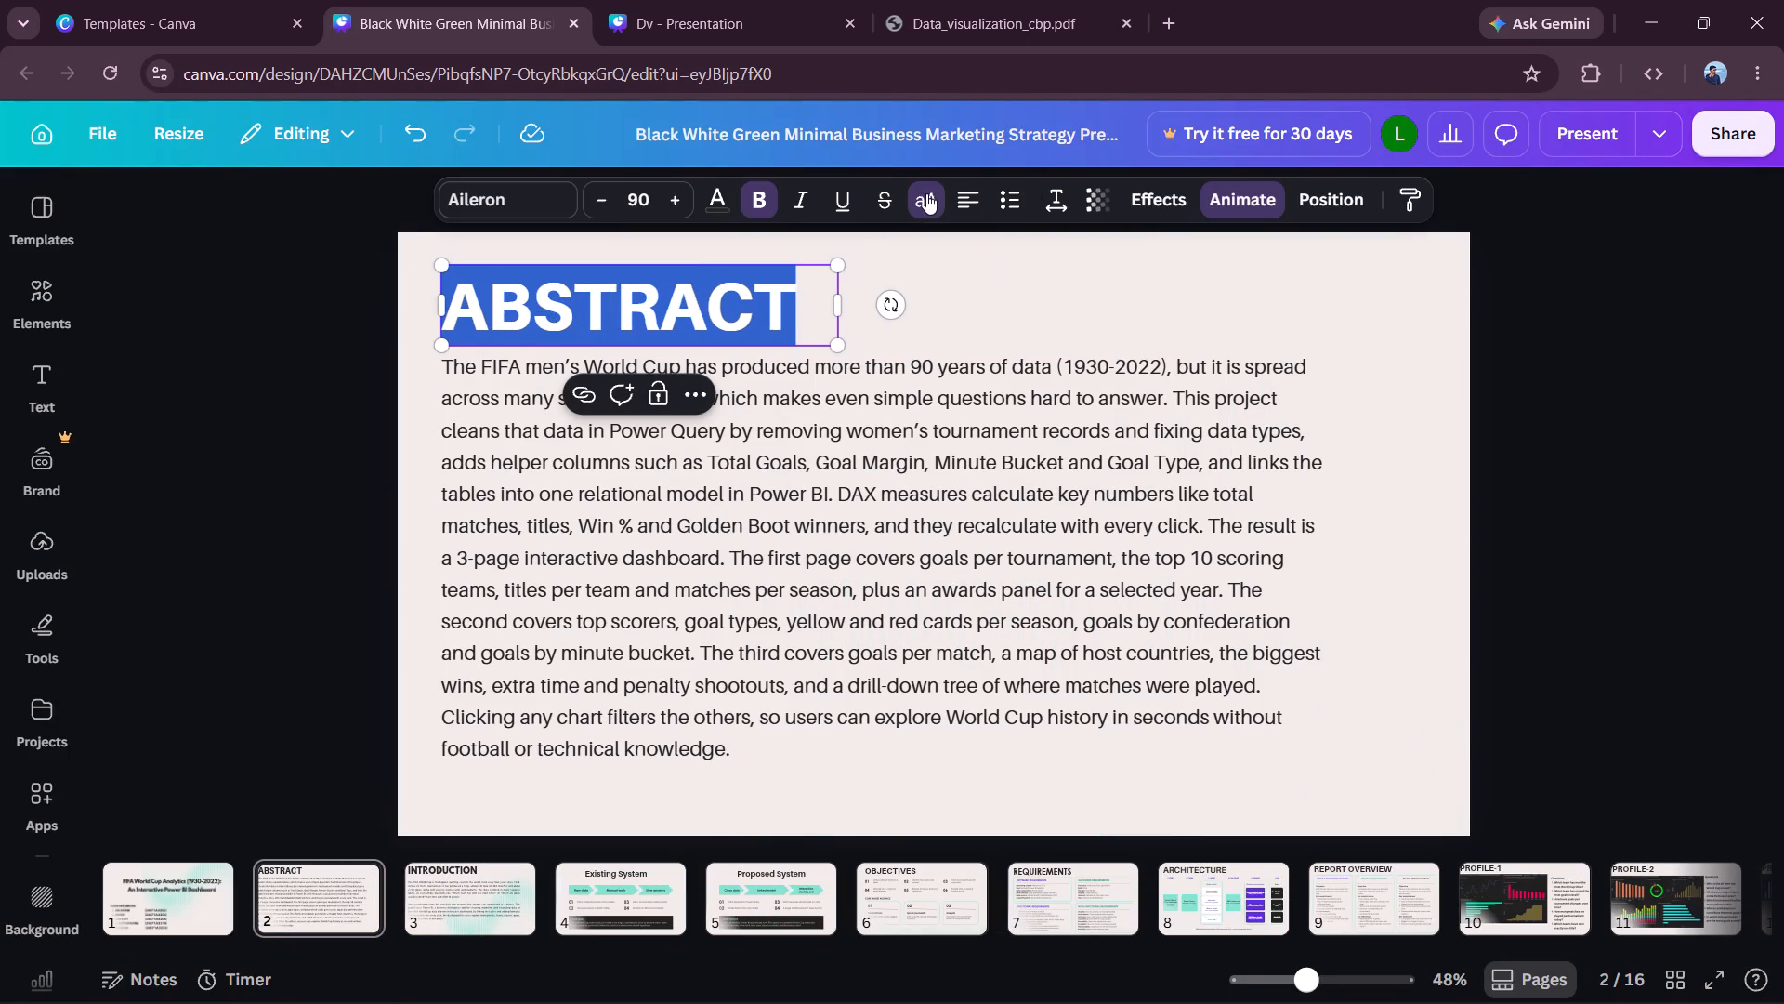
left_click(1022, 319)
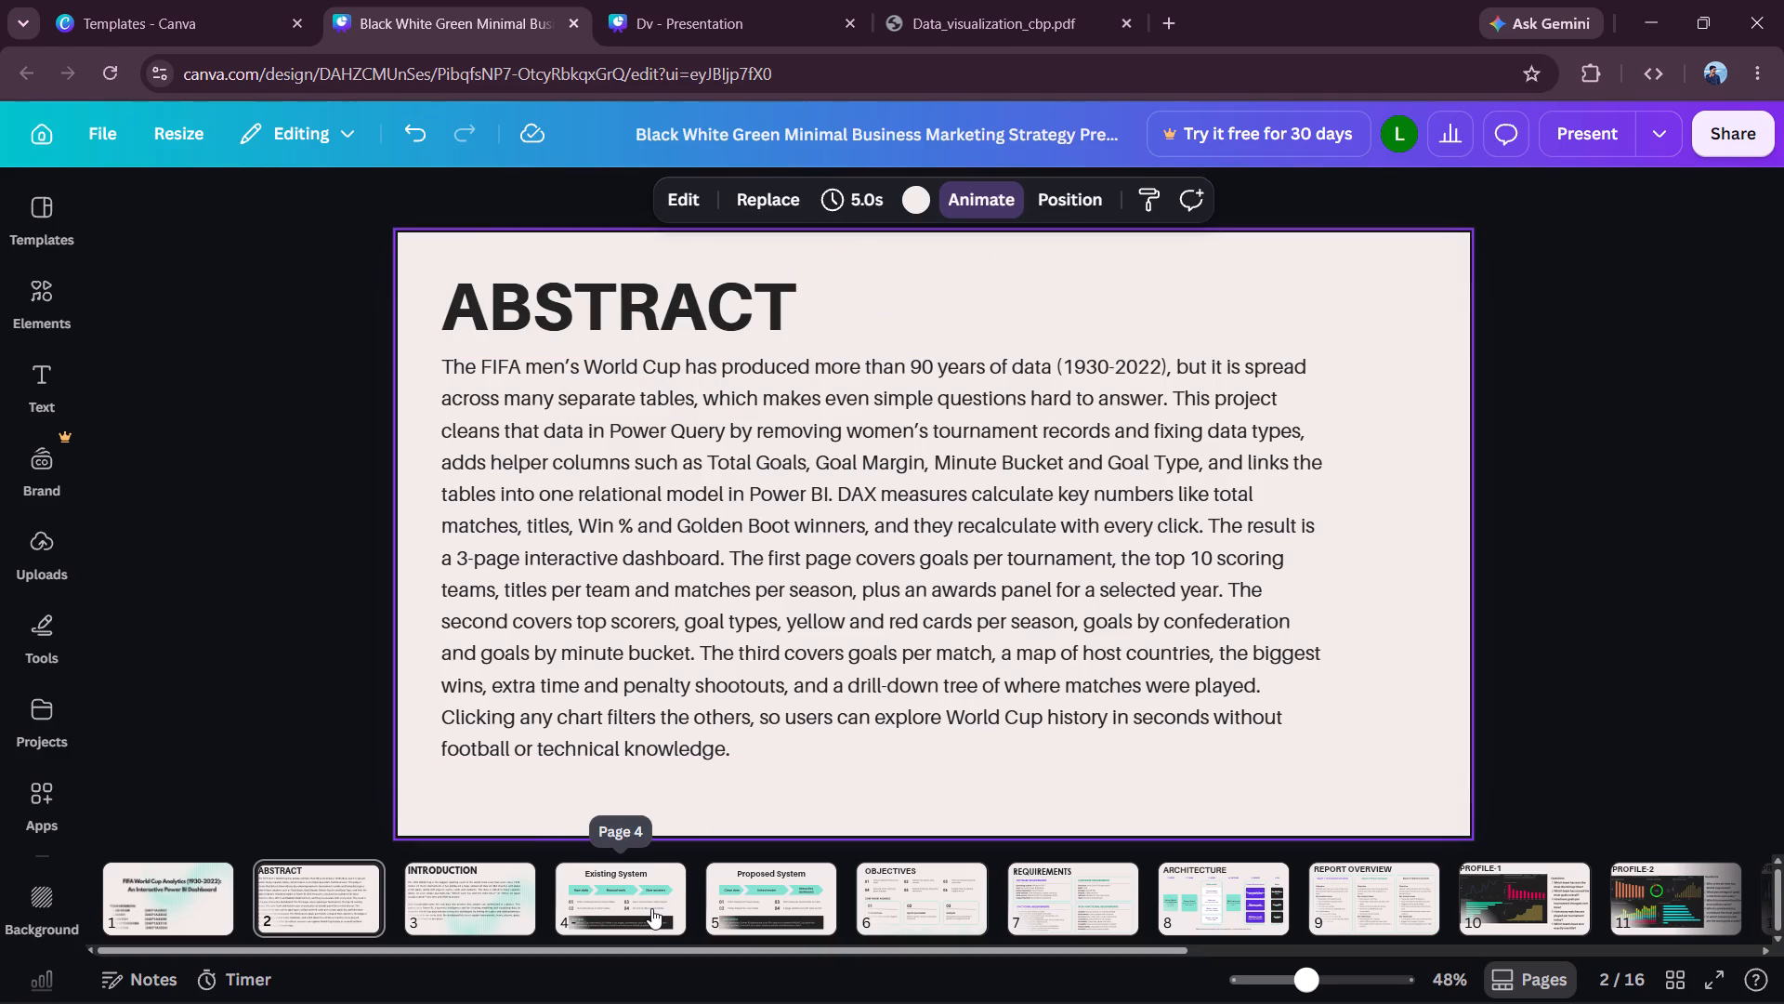
Reapply the all-capitals formatting to the slide 4 title so it reads "EXISTING SYSTEM".
left_click(651, 908)
triple_click(857, 314)
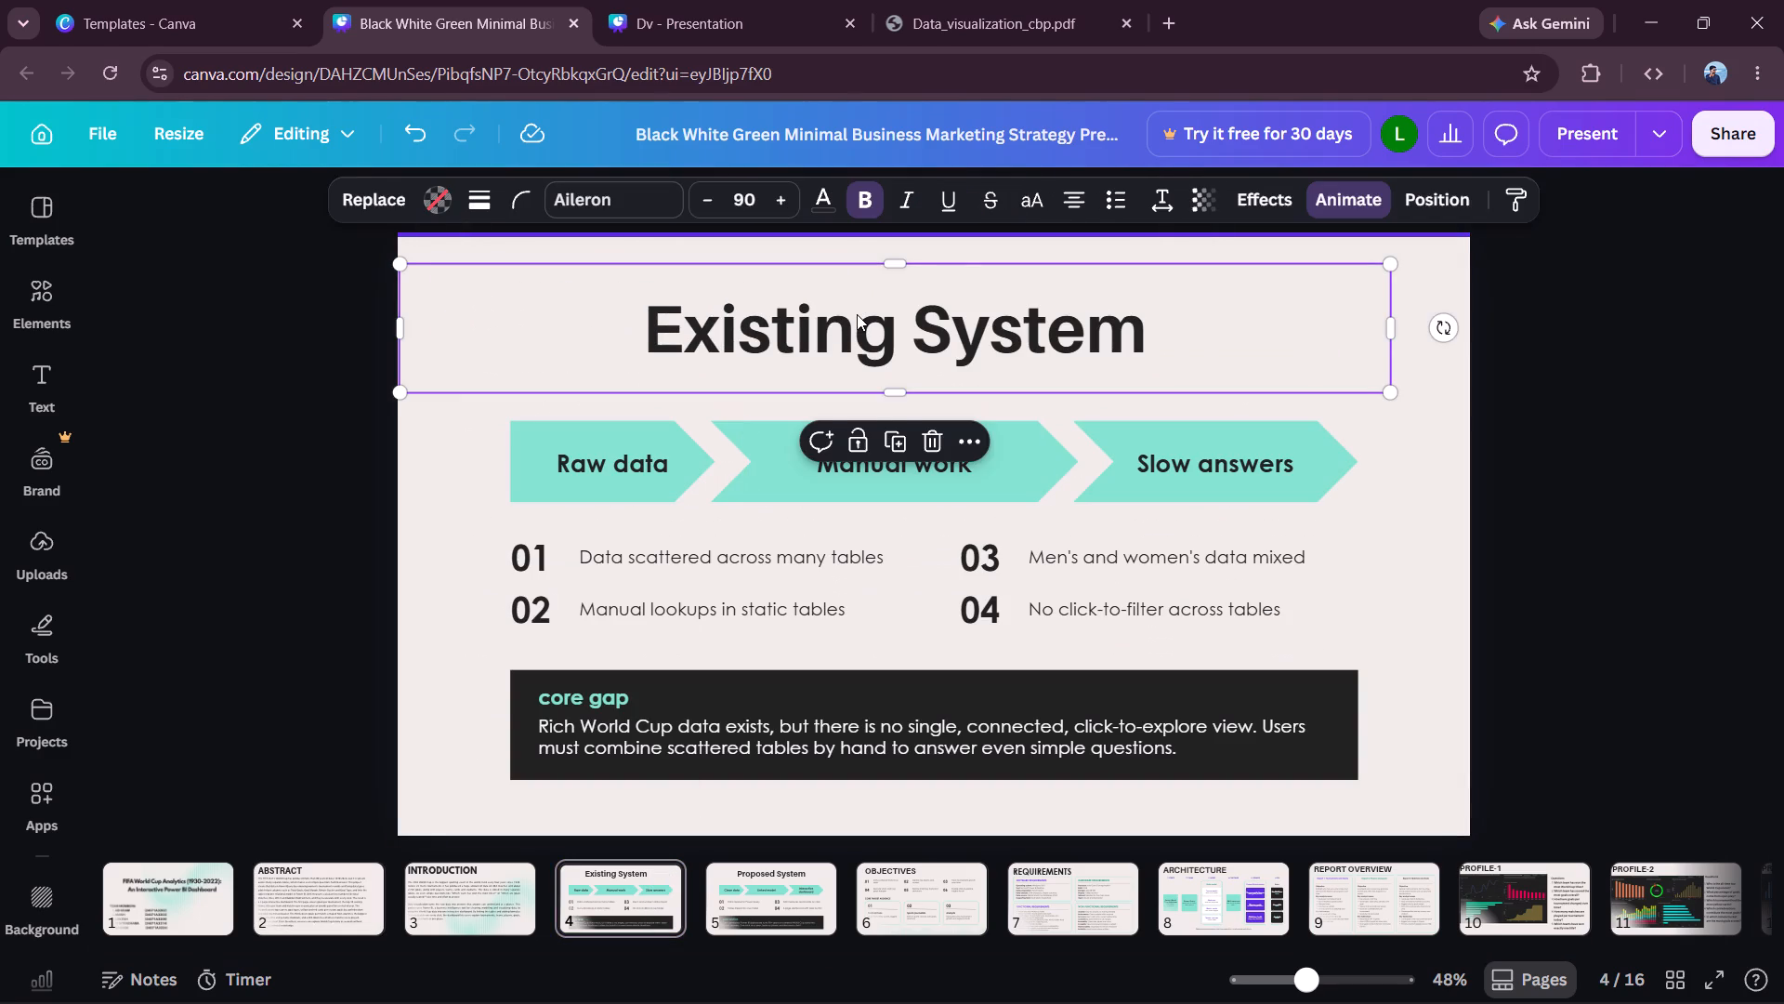
left_click(857, 314)
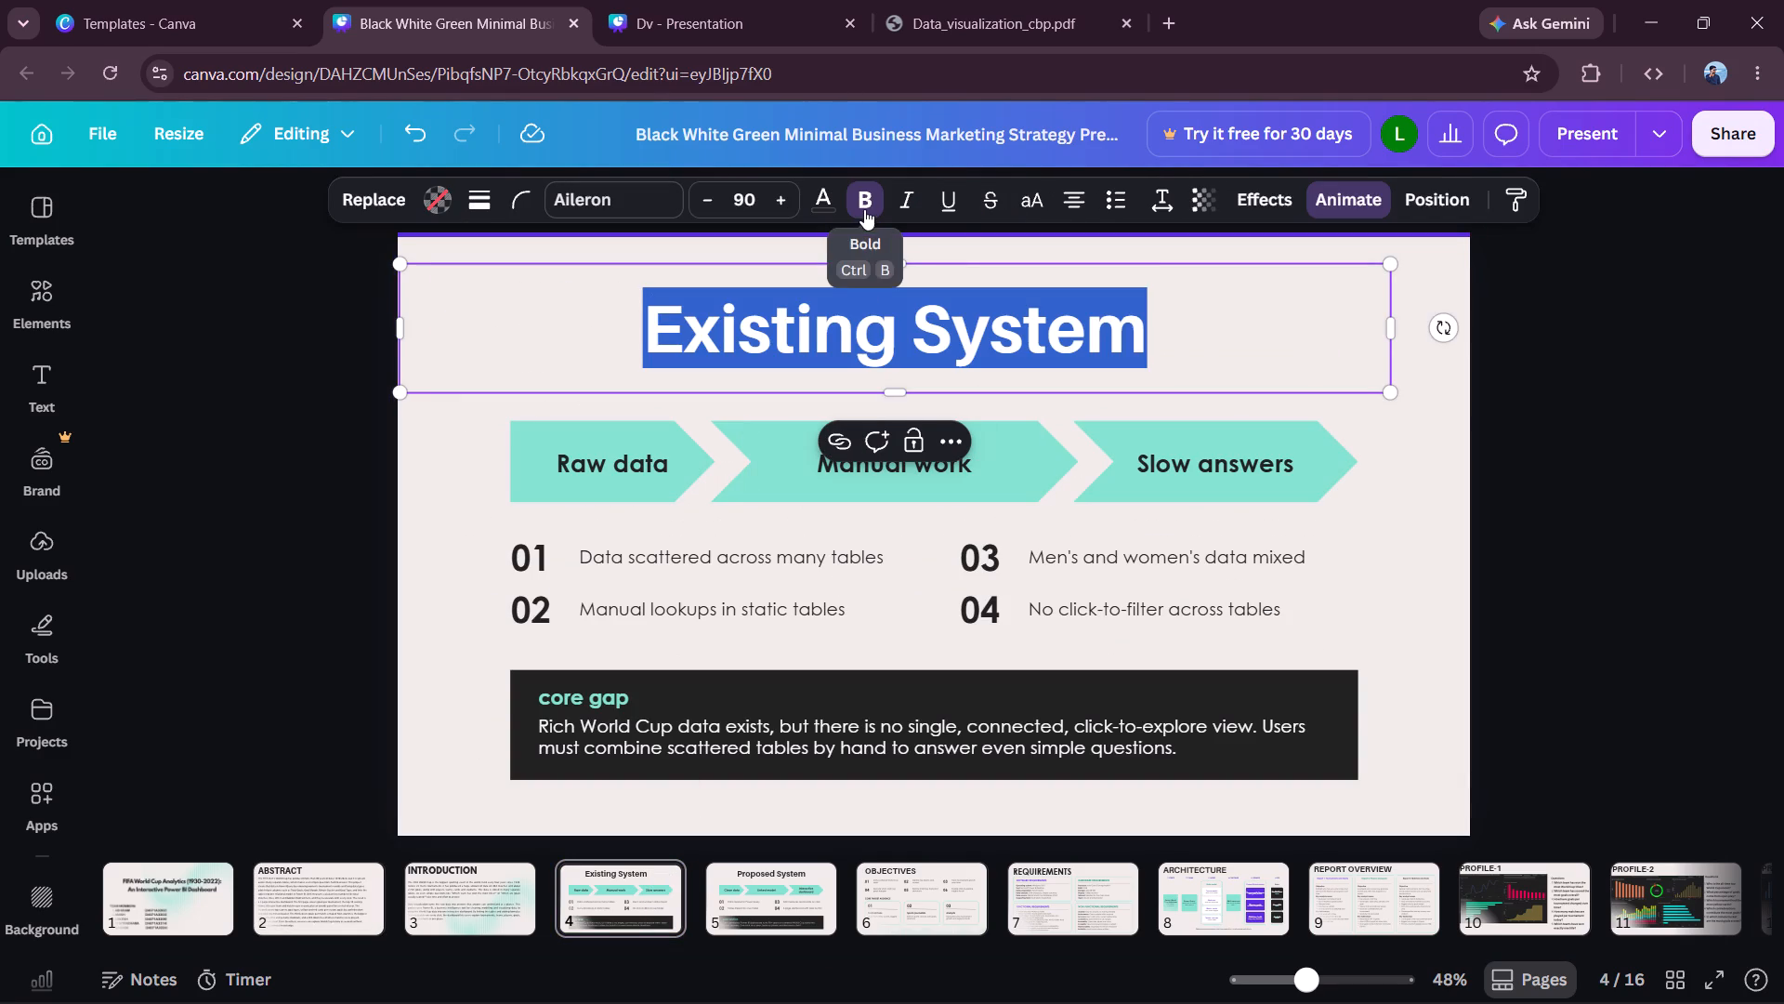
left_click(1026, 203)
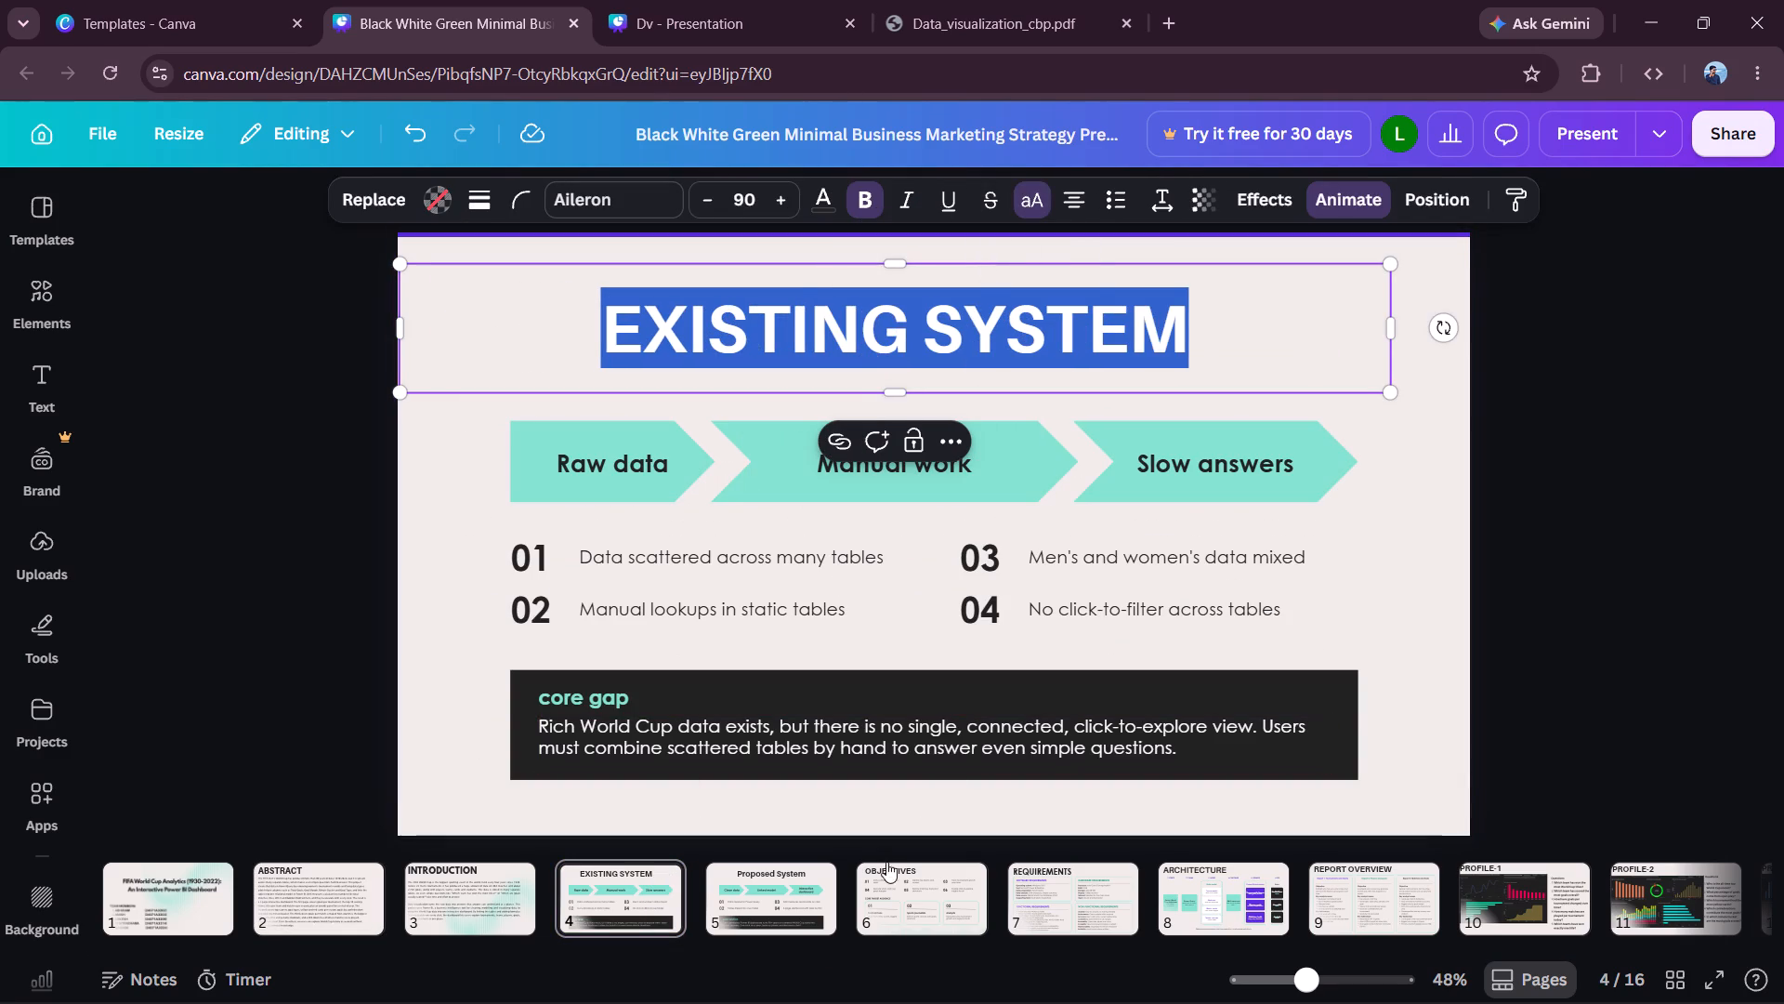
Apply all-capitals formatting to the slide 5 title so it reads "PROPOSED SYSTEM".
left_click(803, 901)
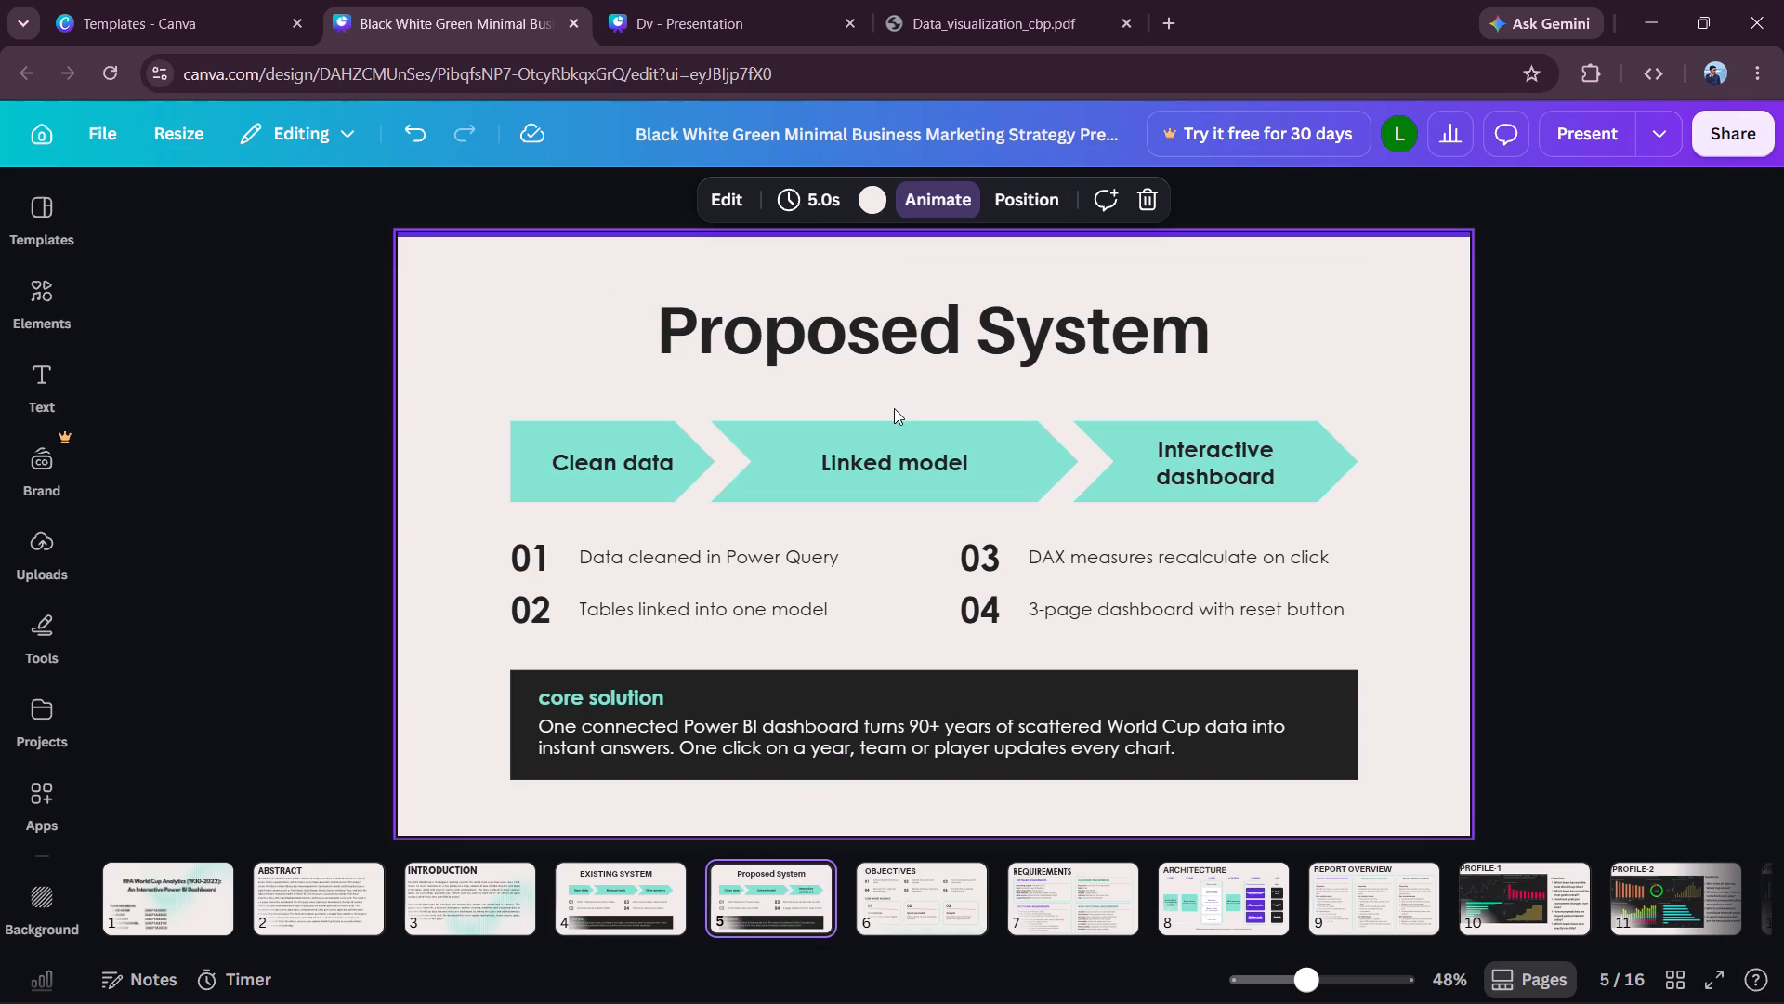
triple_click(887, 365)
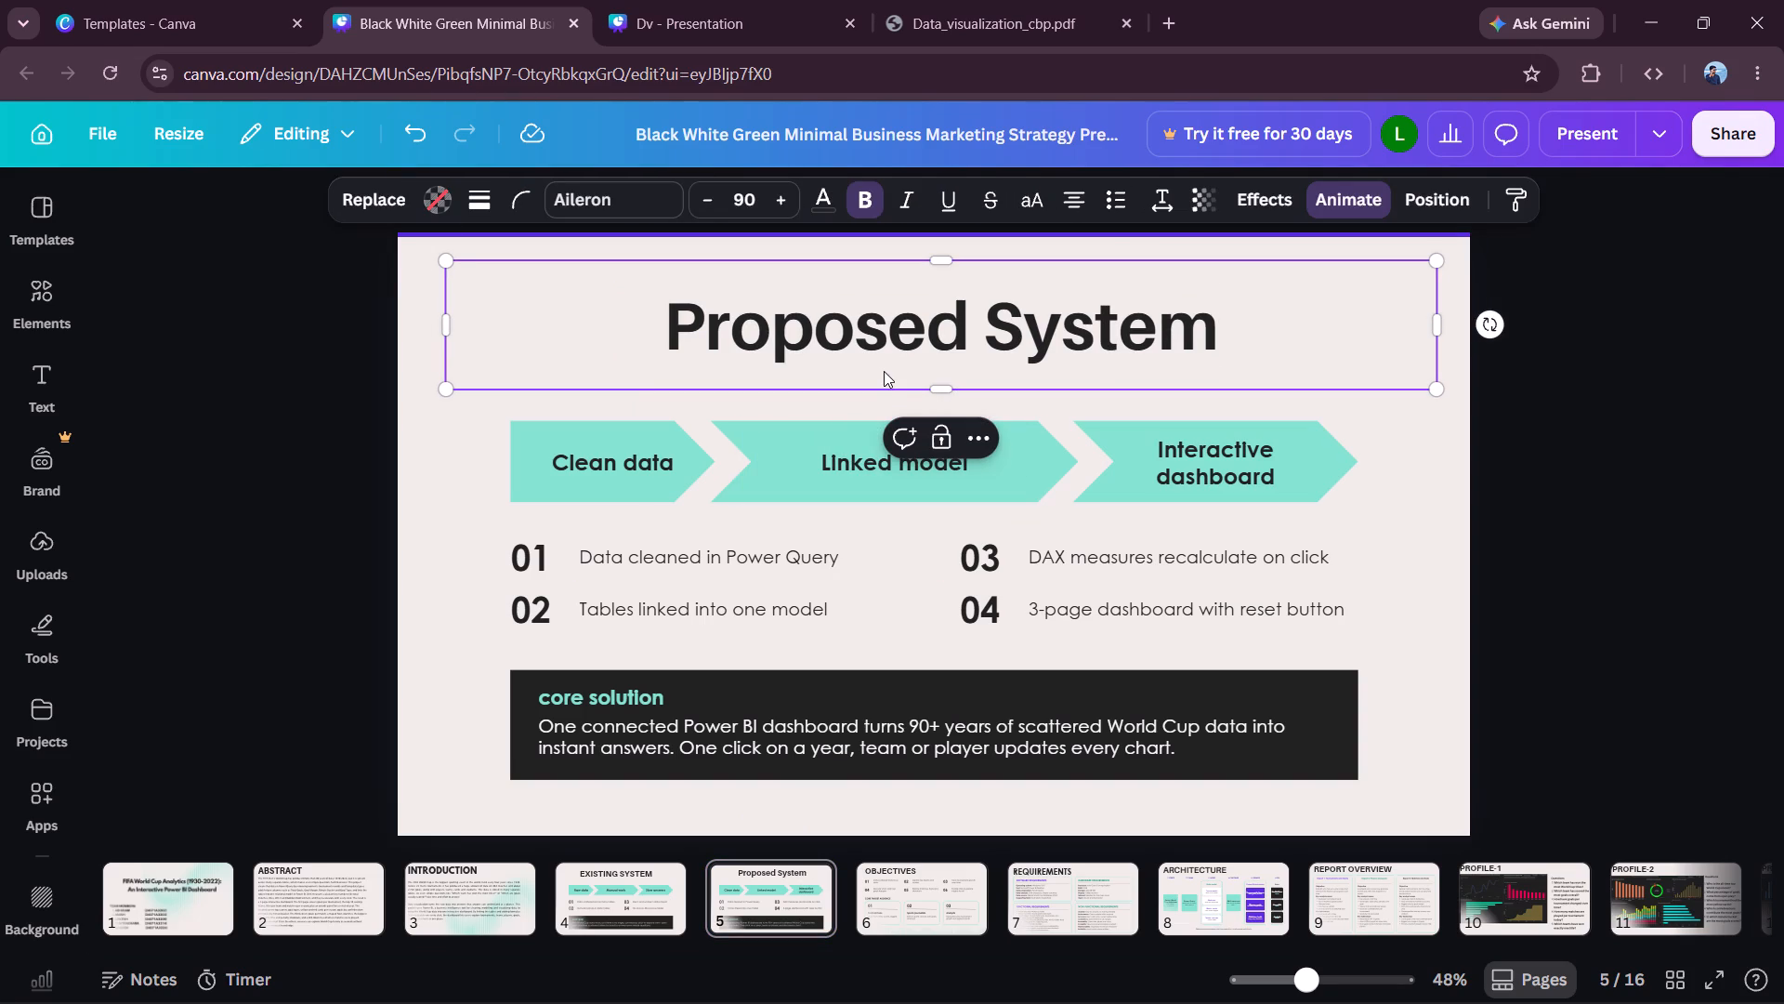
left_click_drag(883, 371, 862, 380)
triple_click(875, 362)
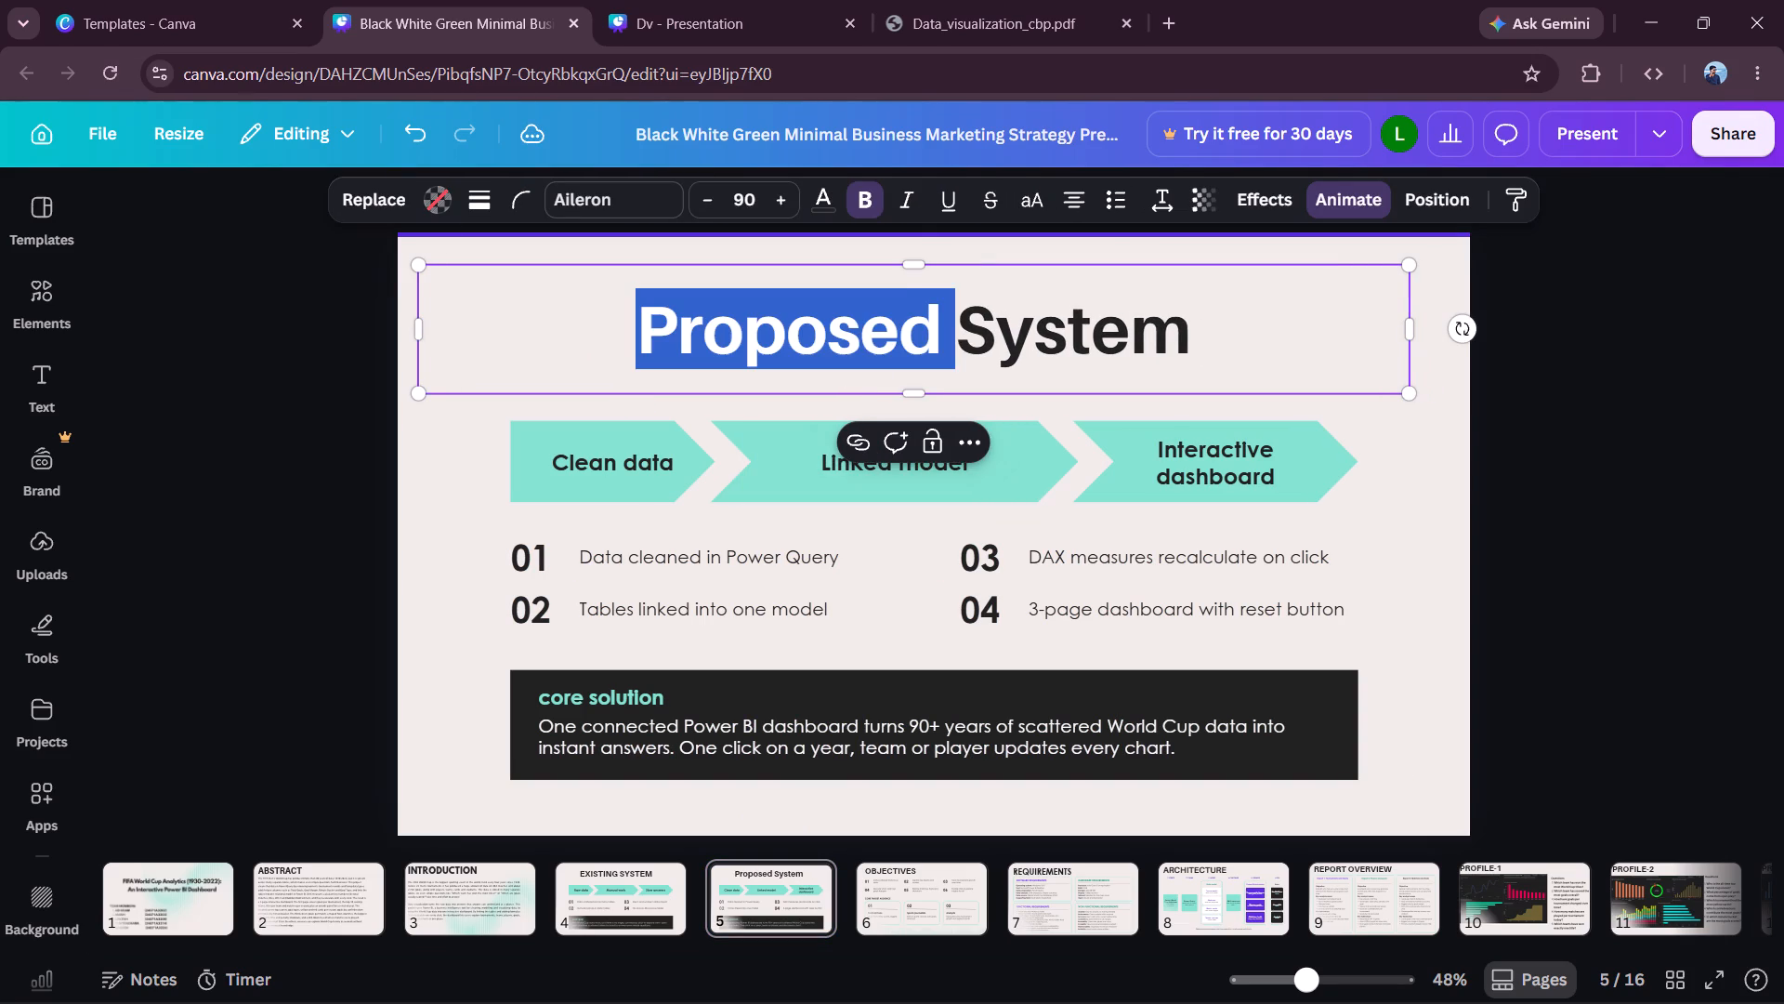
left_click(875, 362)
left_click(1021, 216)
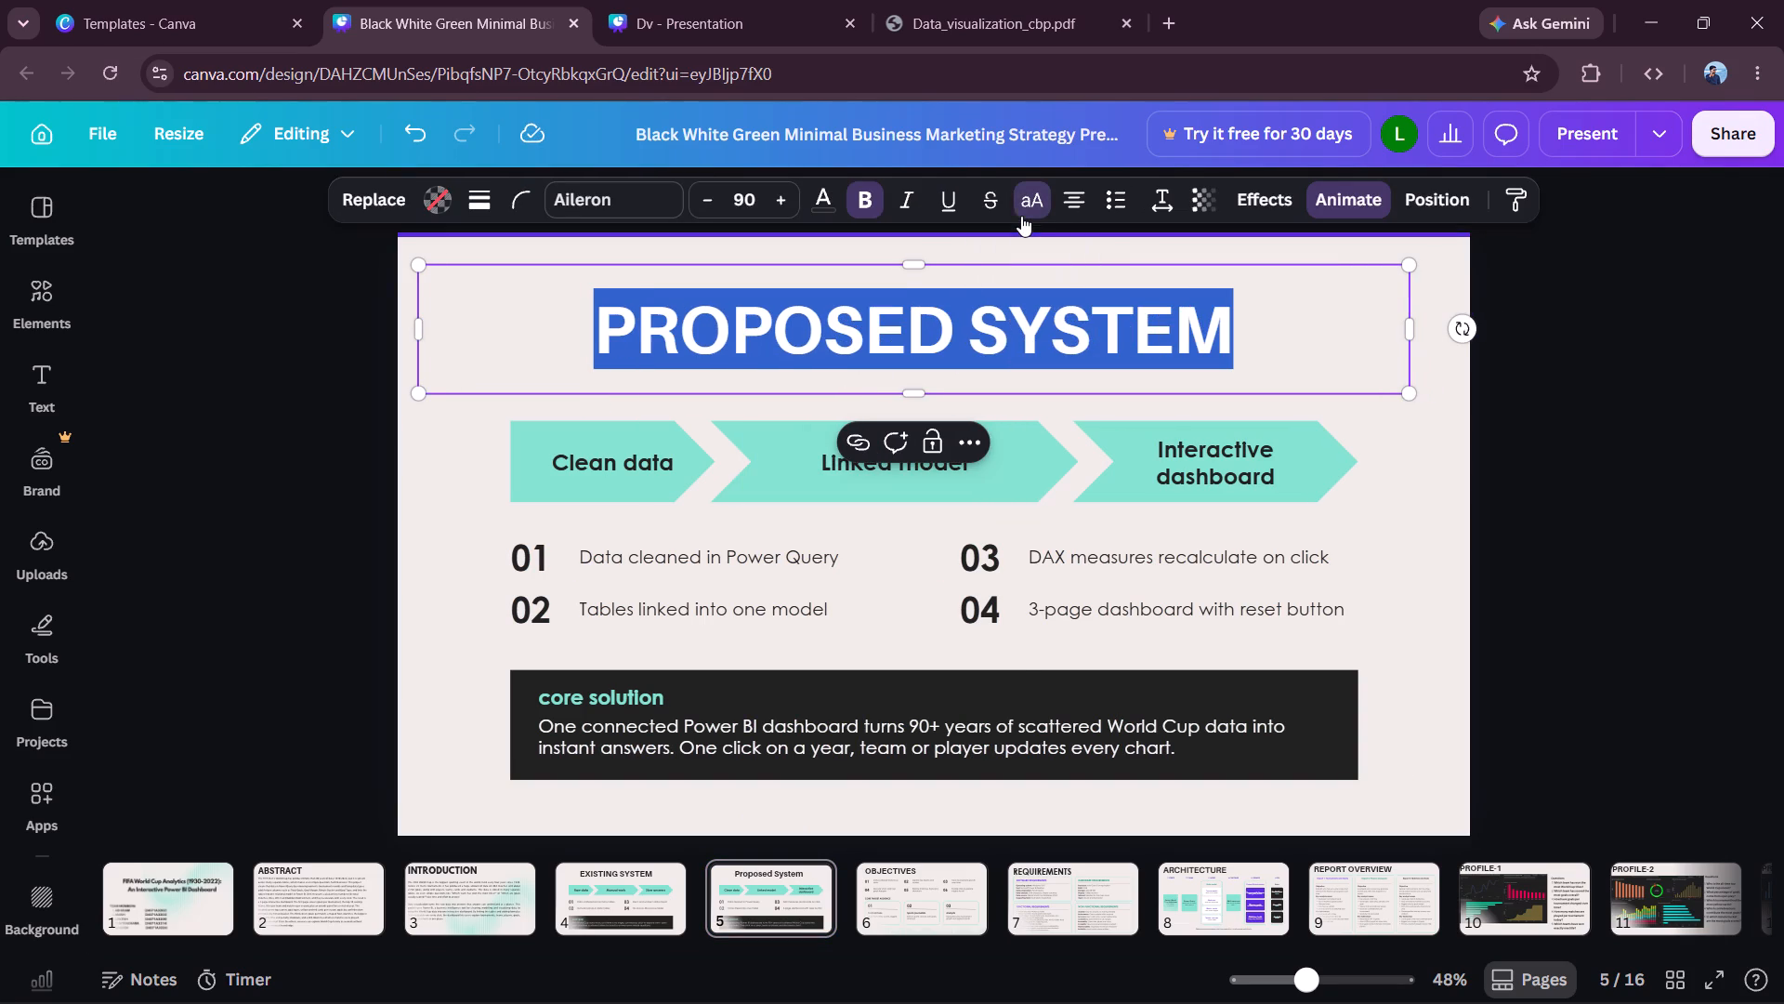
Check the titles on slides 6 to 9 and look over the remaining slides' thumbnails.
left_click(917, 891)
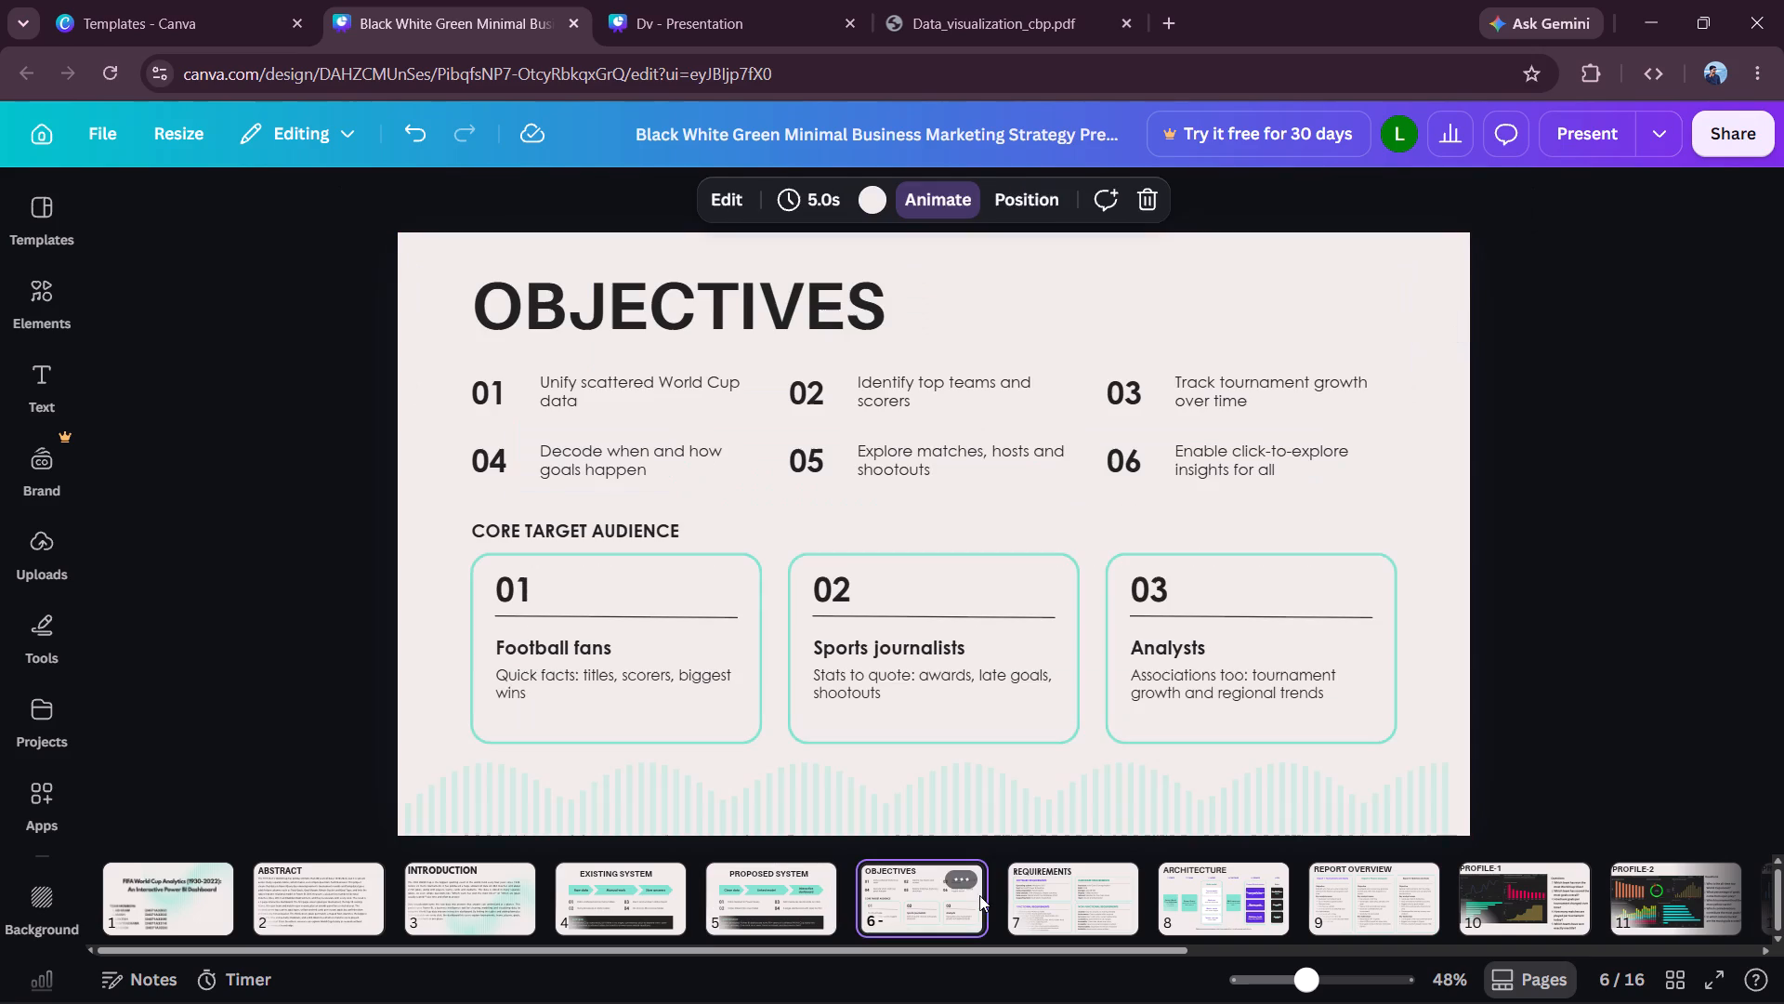
left_click(1071, 914)
left_click(1248, 901)
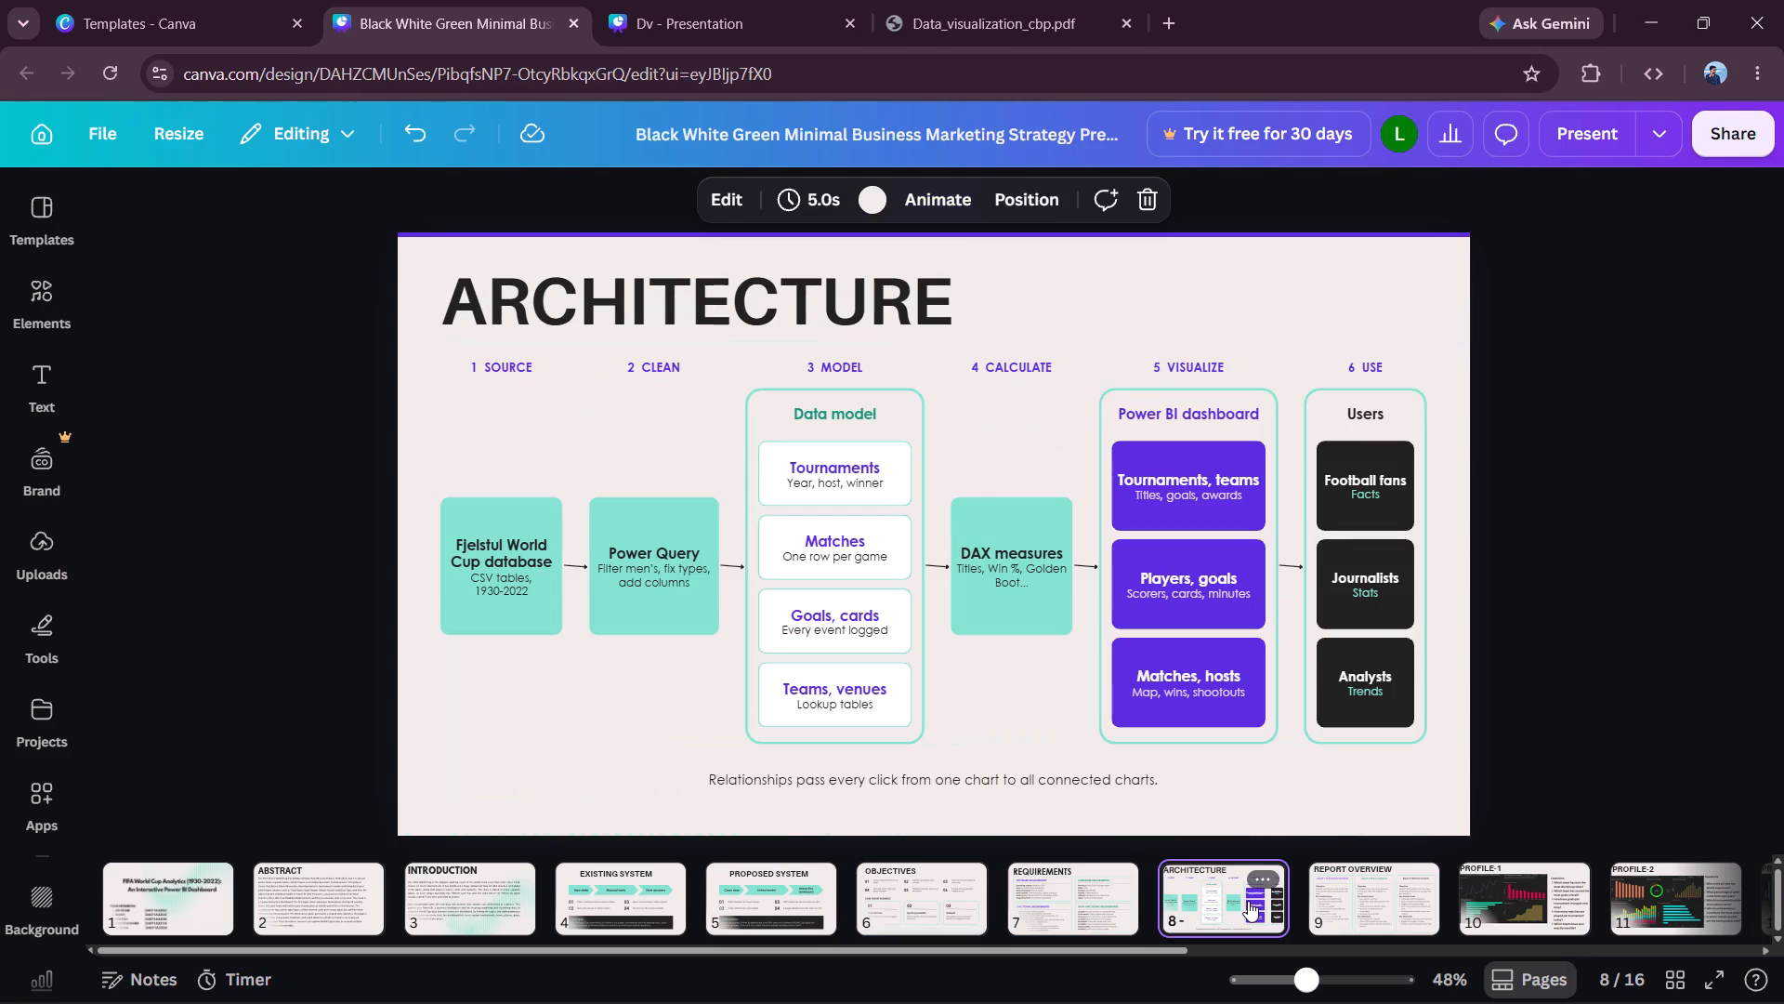
left_click(1364, 905)
scroll(1364, 905, "left", 1)
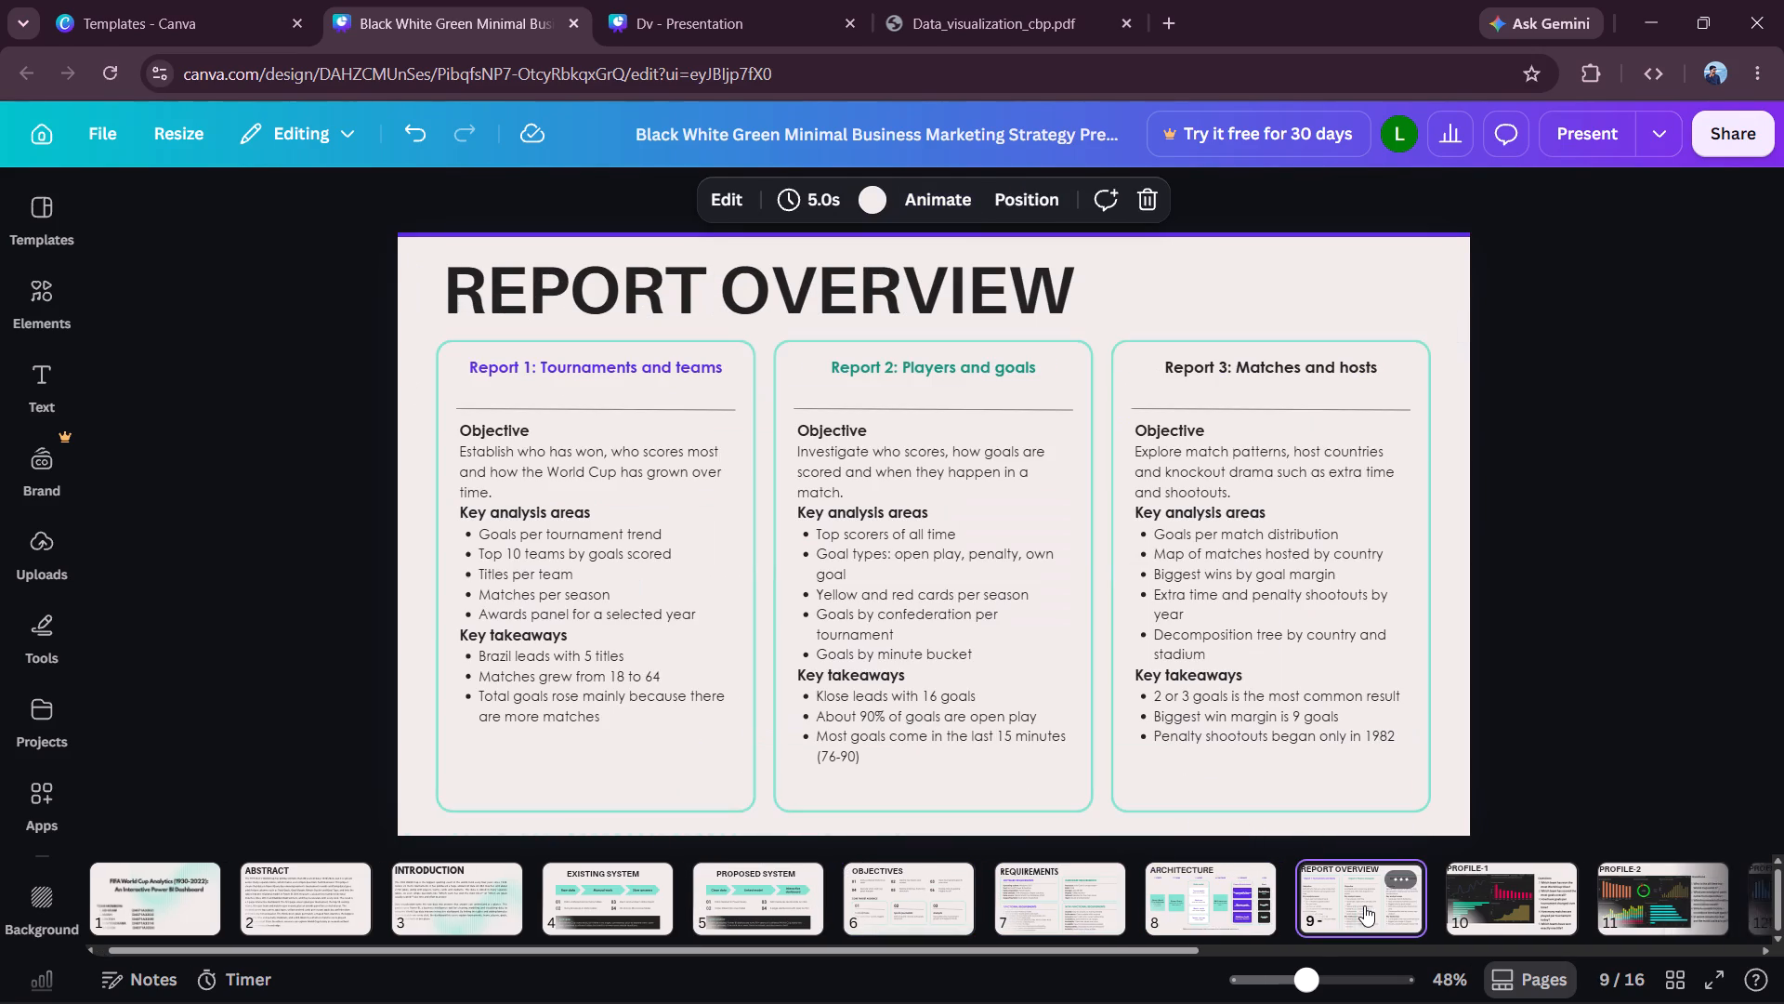
scroll(1364, 905, "left", 4)
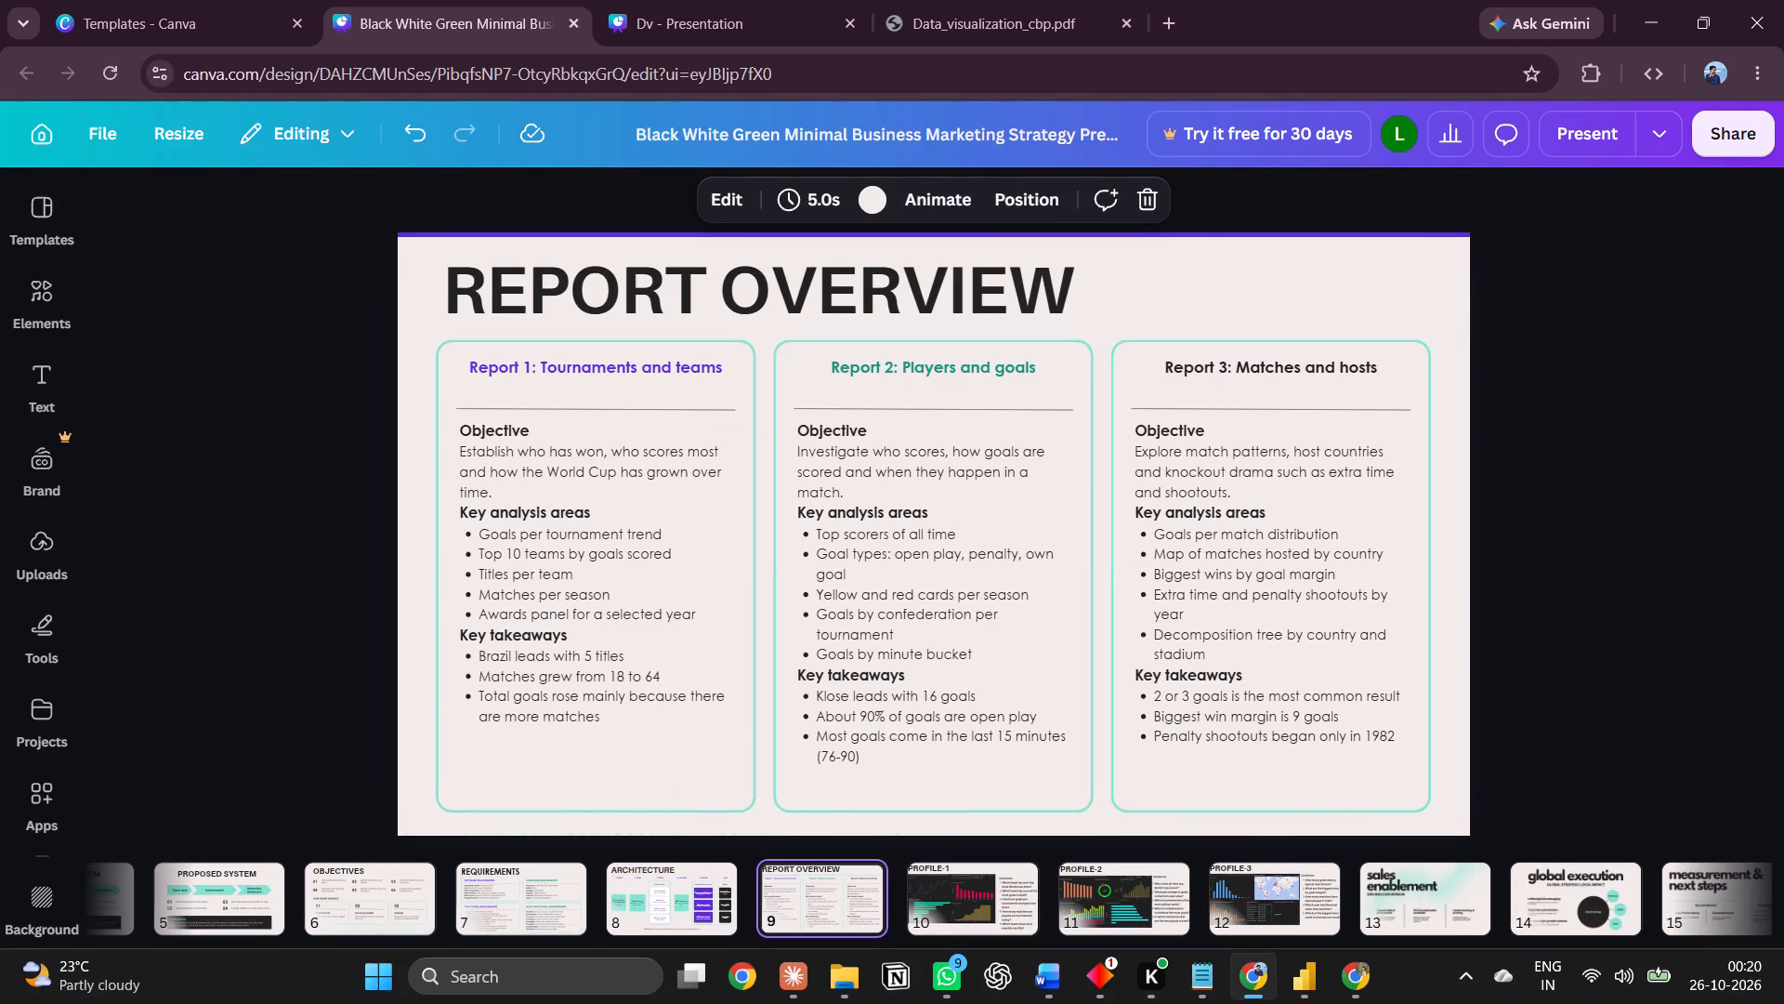
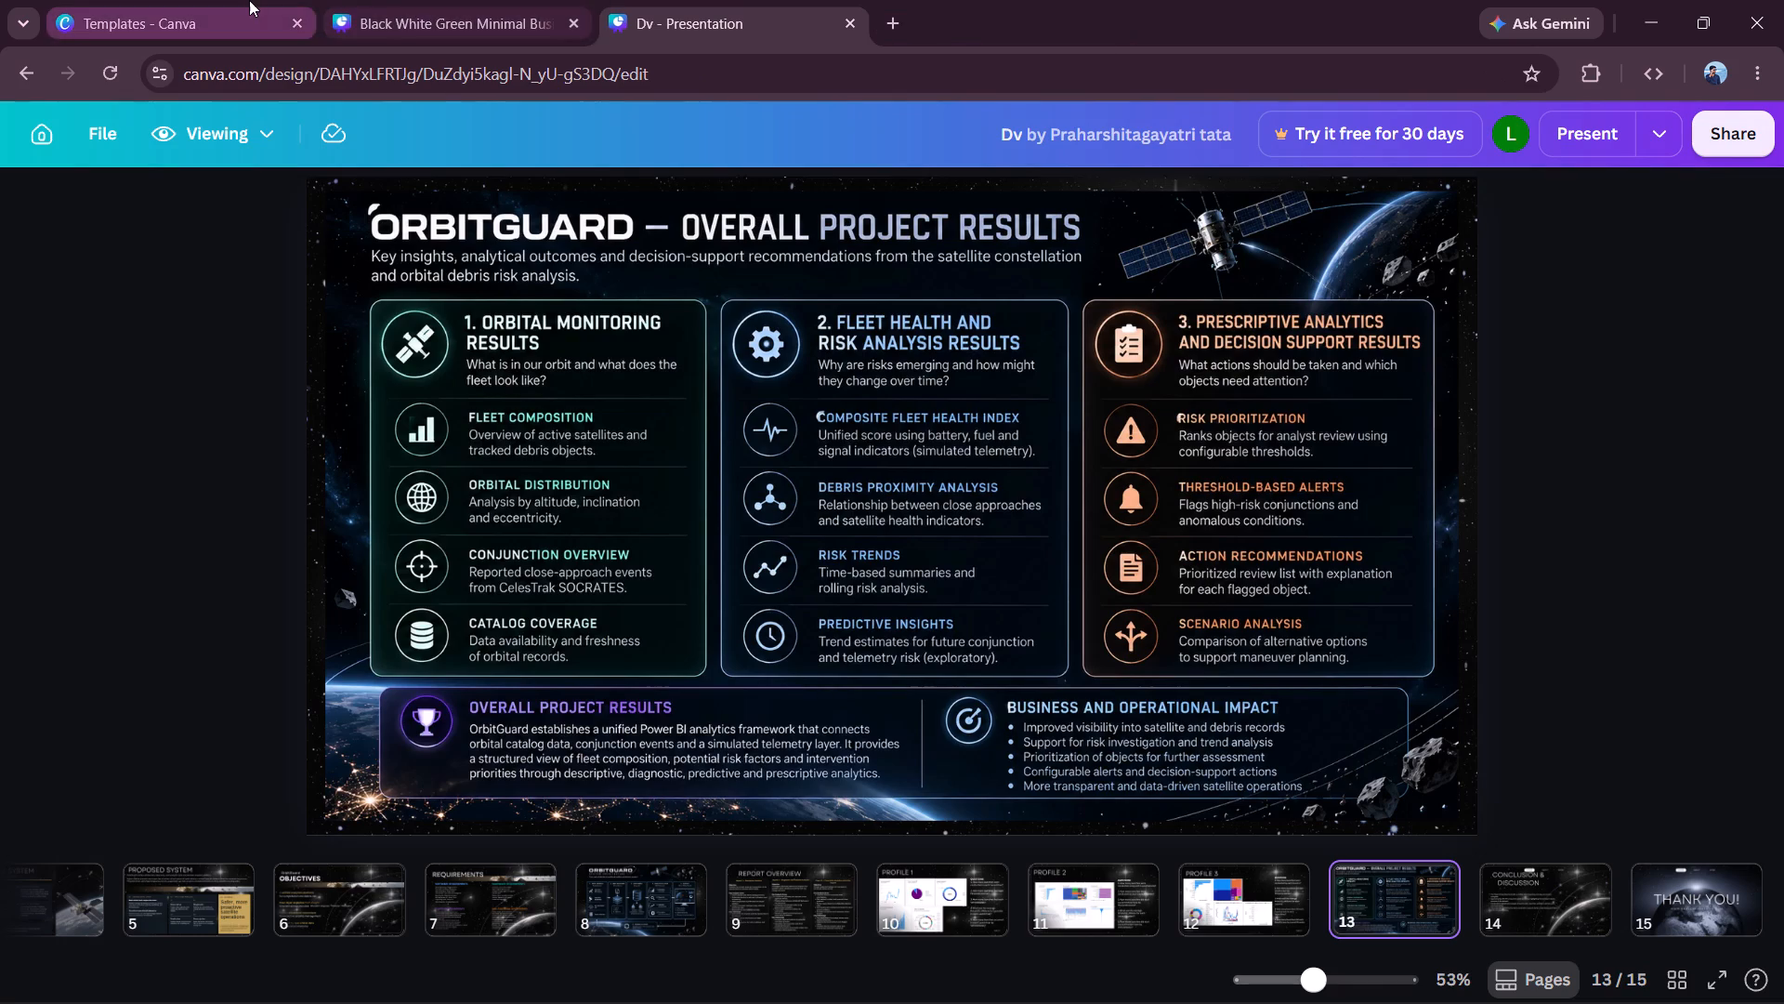
left_click(249, 0)
left_click(294, 27)
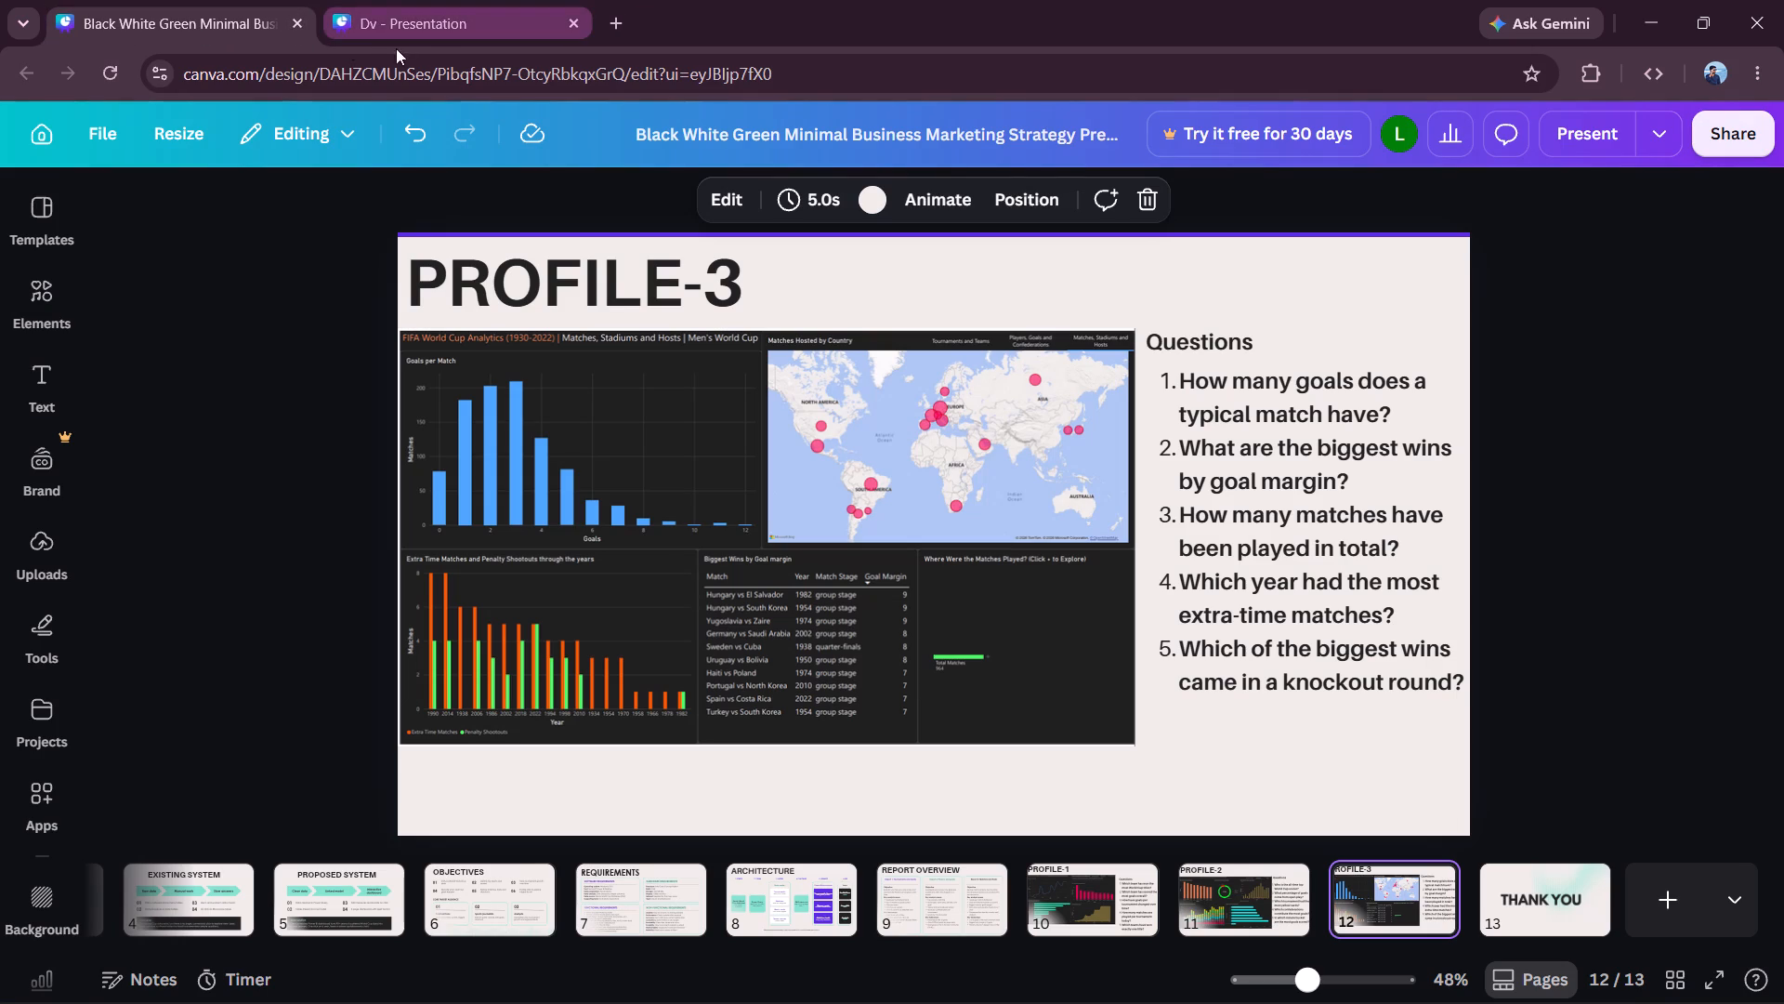
left_click(571, 18)
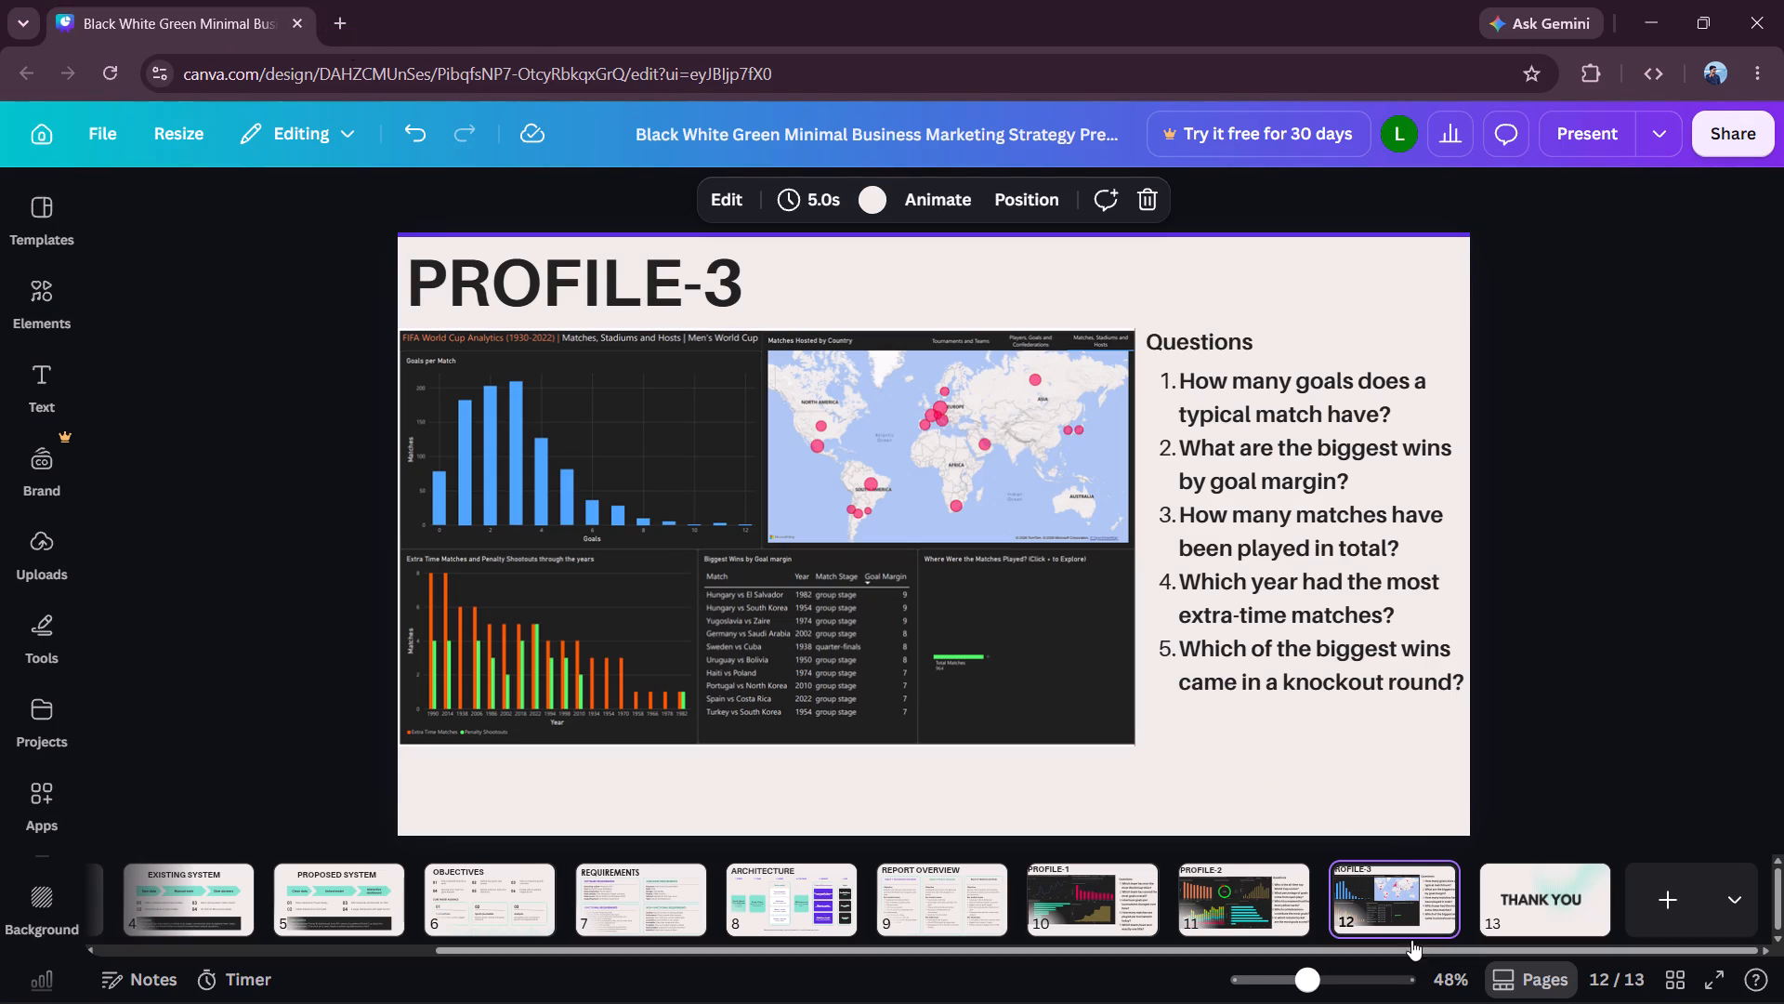
Present the deck full screen from slide 12 and go back to the title slide.
left_click(1413, 903)
left_click(1307, 617)
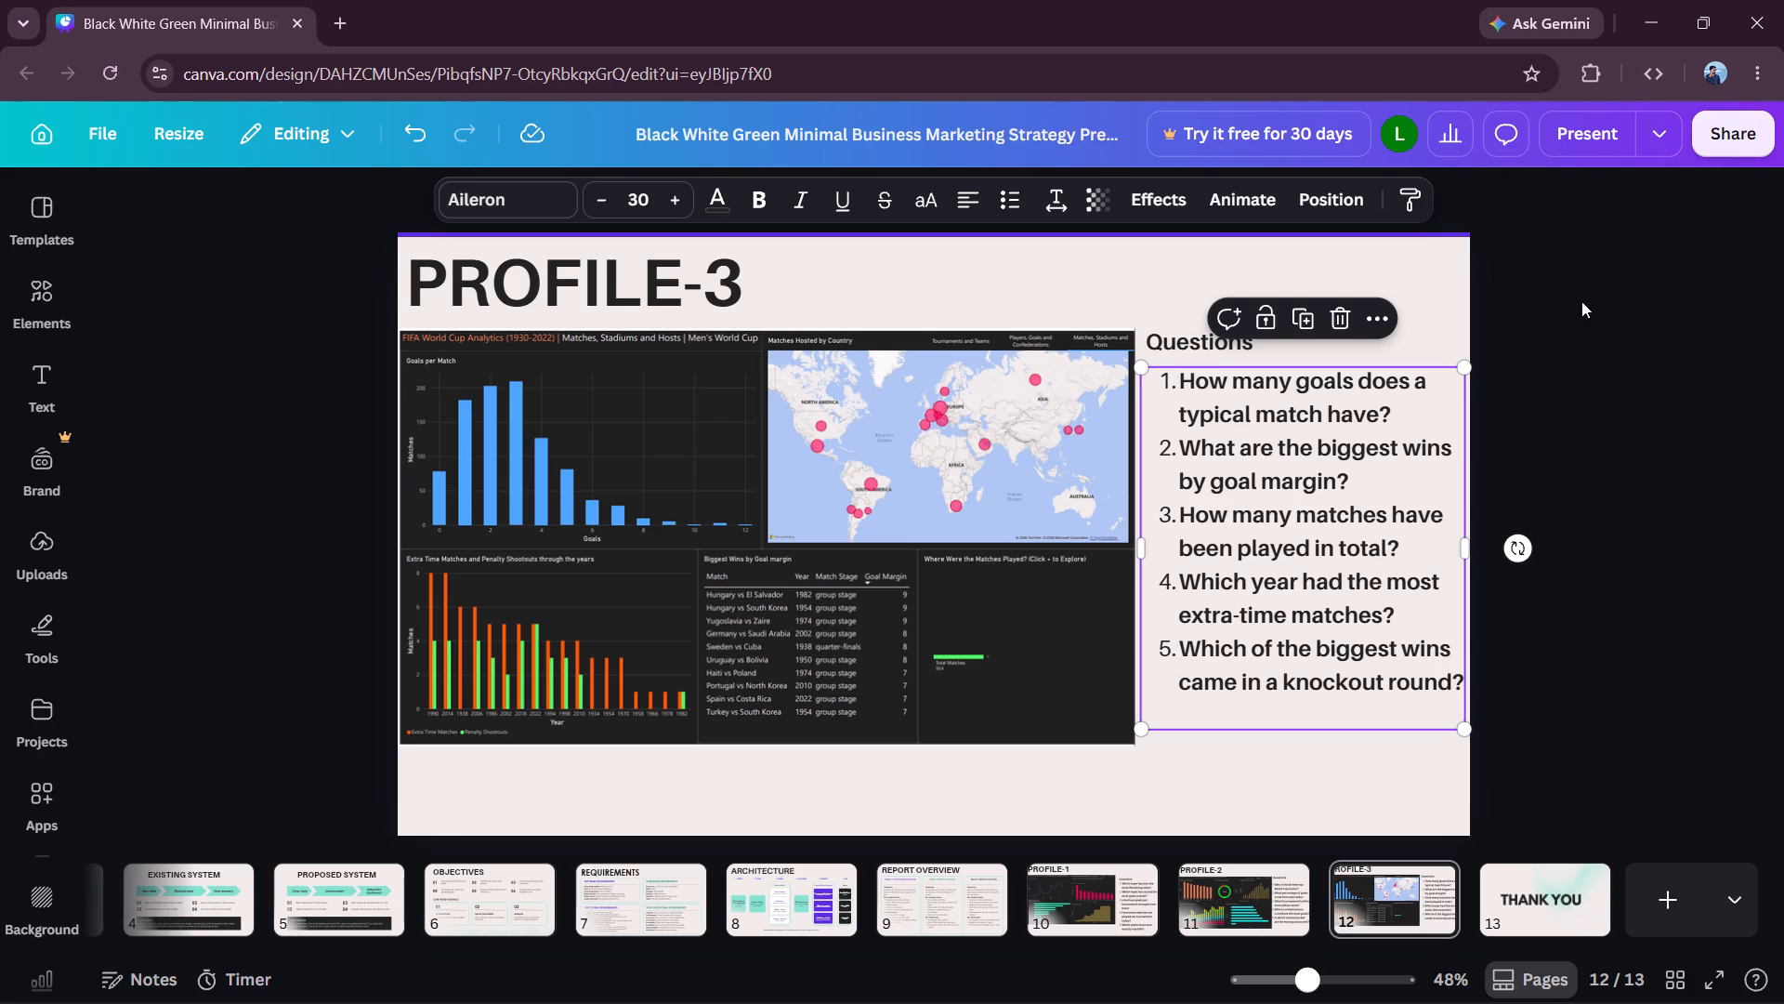
scroll(1594, 324, "right", 13)
left_click(1594, 129)
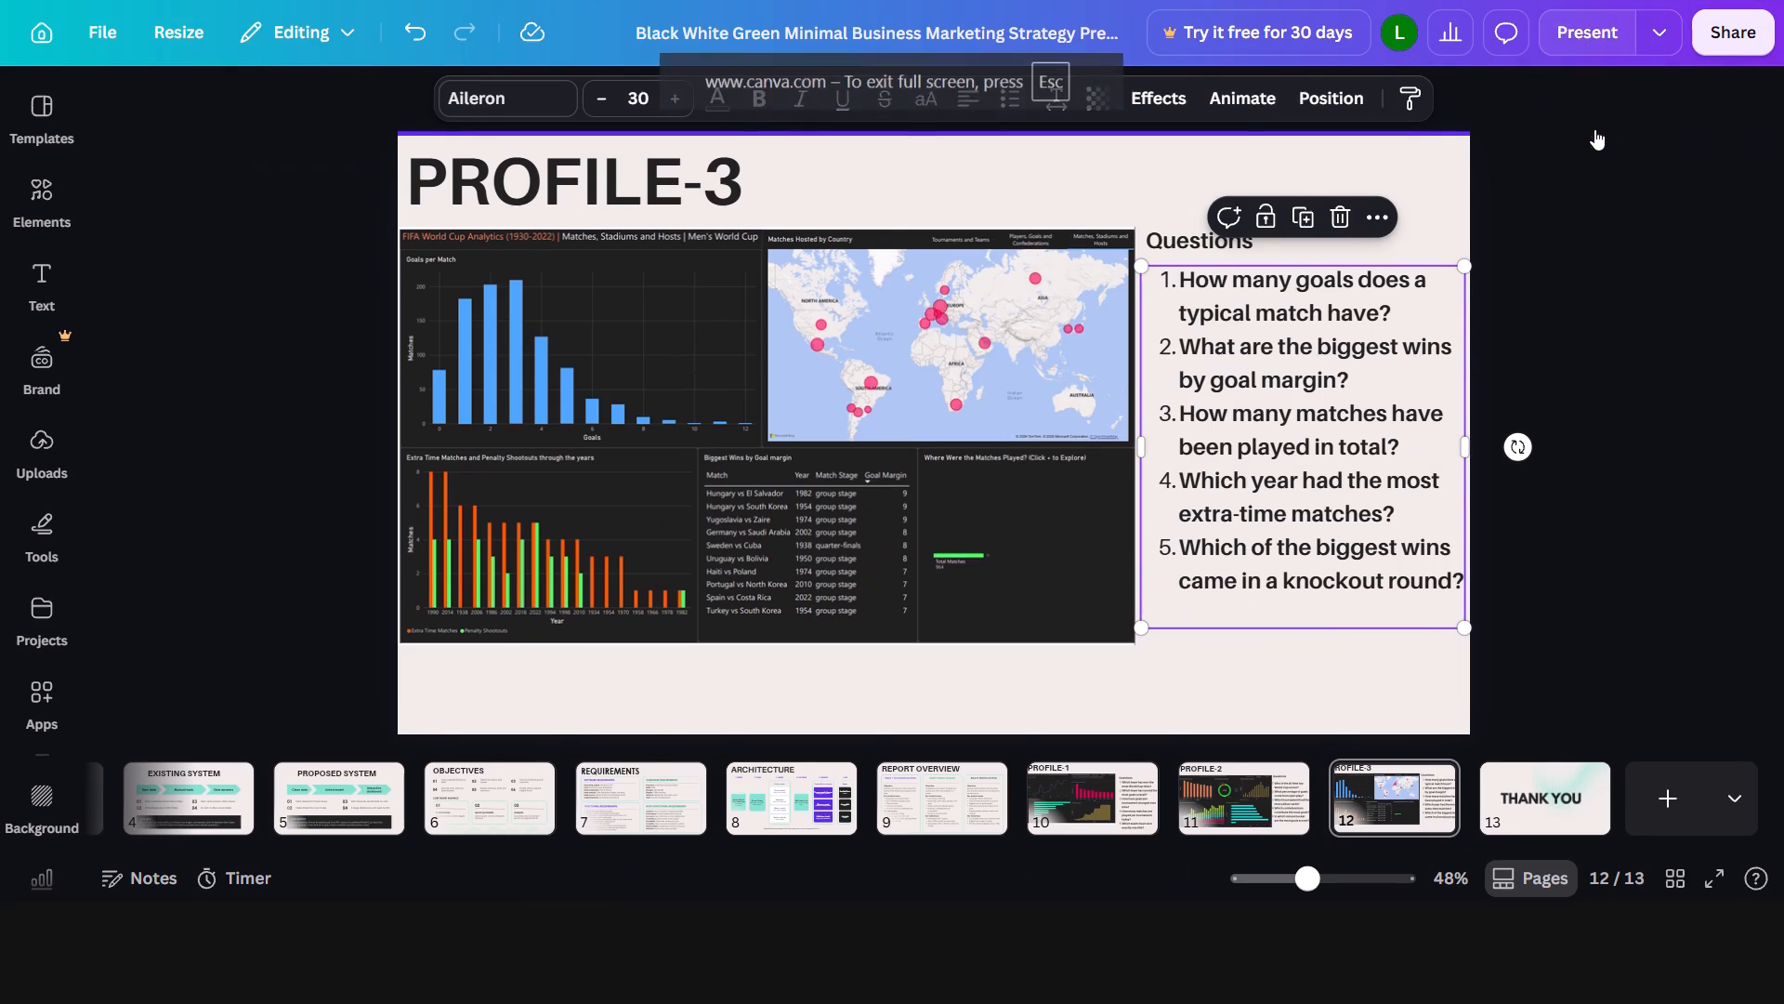
key("Left")
key("Left")
key("Left")
key("Left")
key("Left")
key("Left")
key("Left")
key("Left")
key("Left")
key("Left")
key("Left")
key("Left")
key("Left")
key("Left")
key("Left")
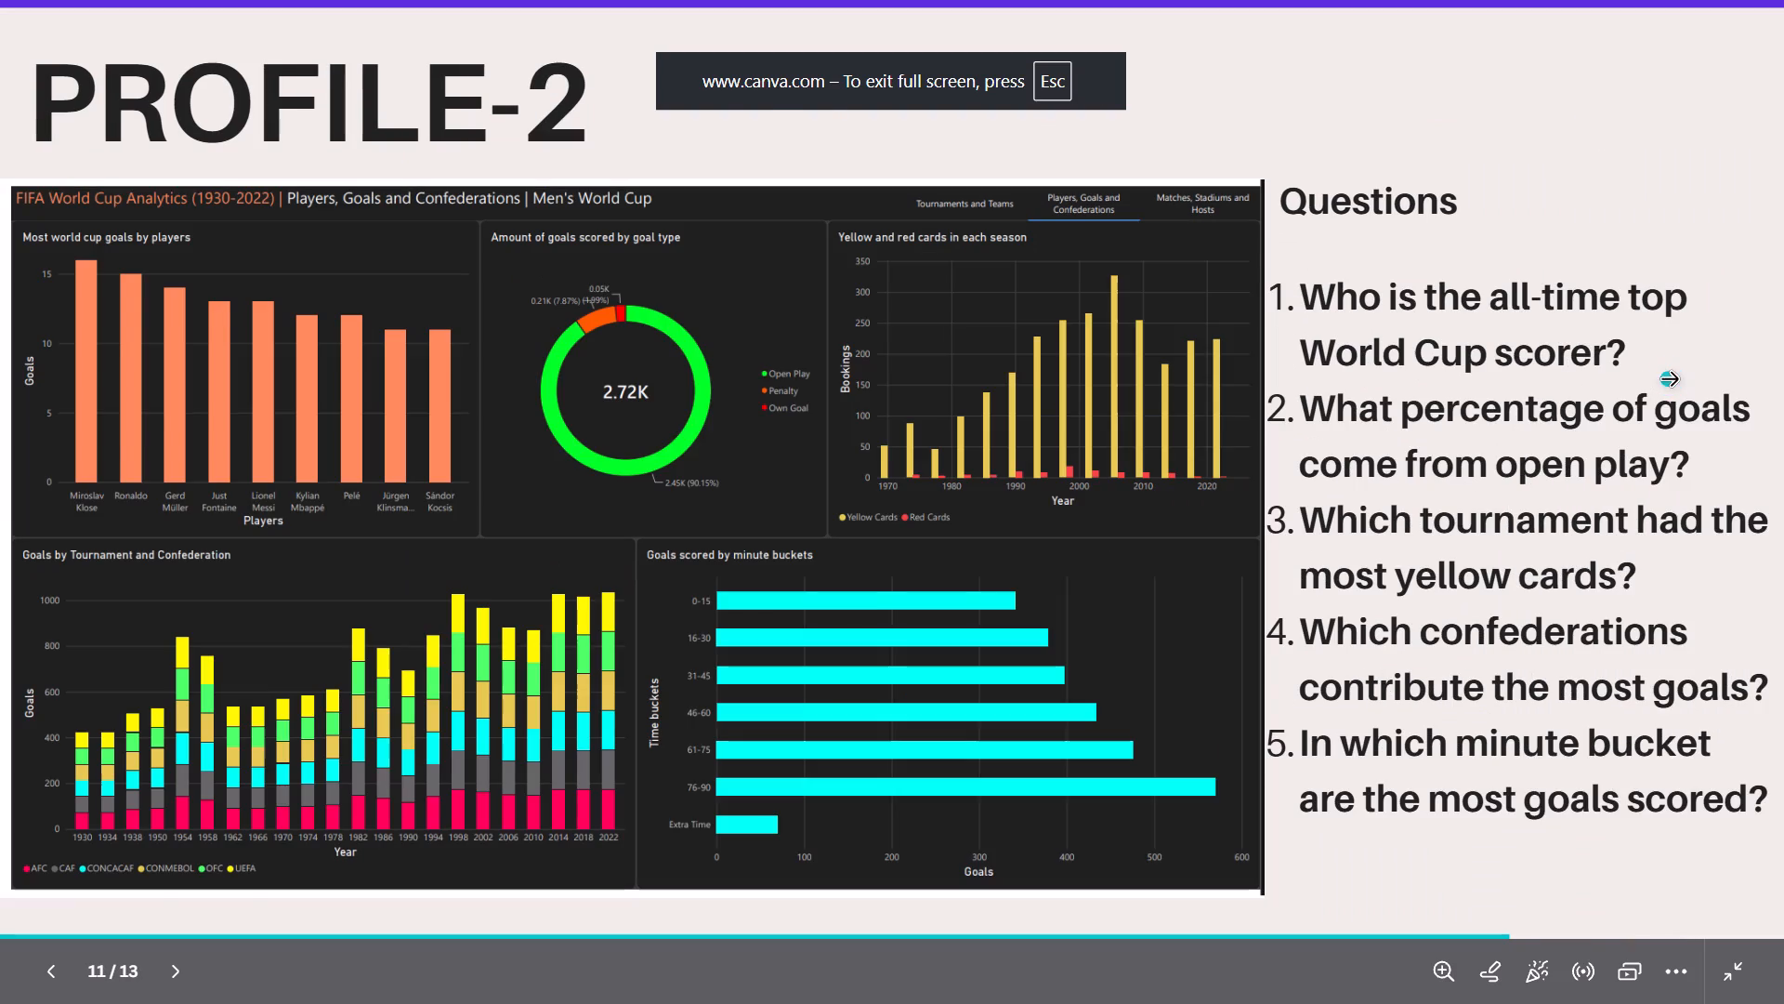
key("Left")
key("Left")
key("Left")
key("Left")
key("Left")
key("Left")
key("Left")
key("Left")
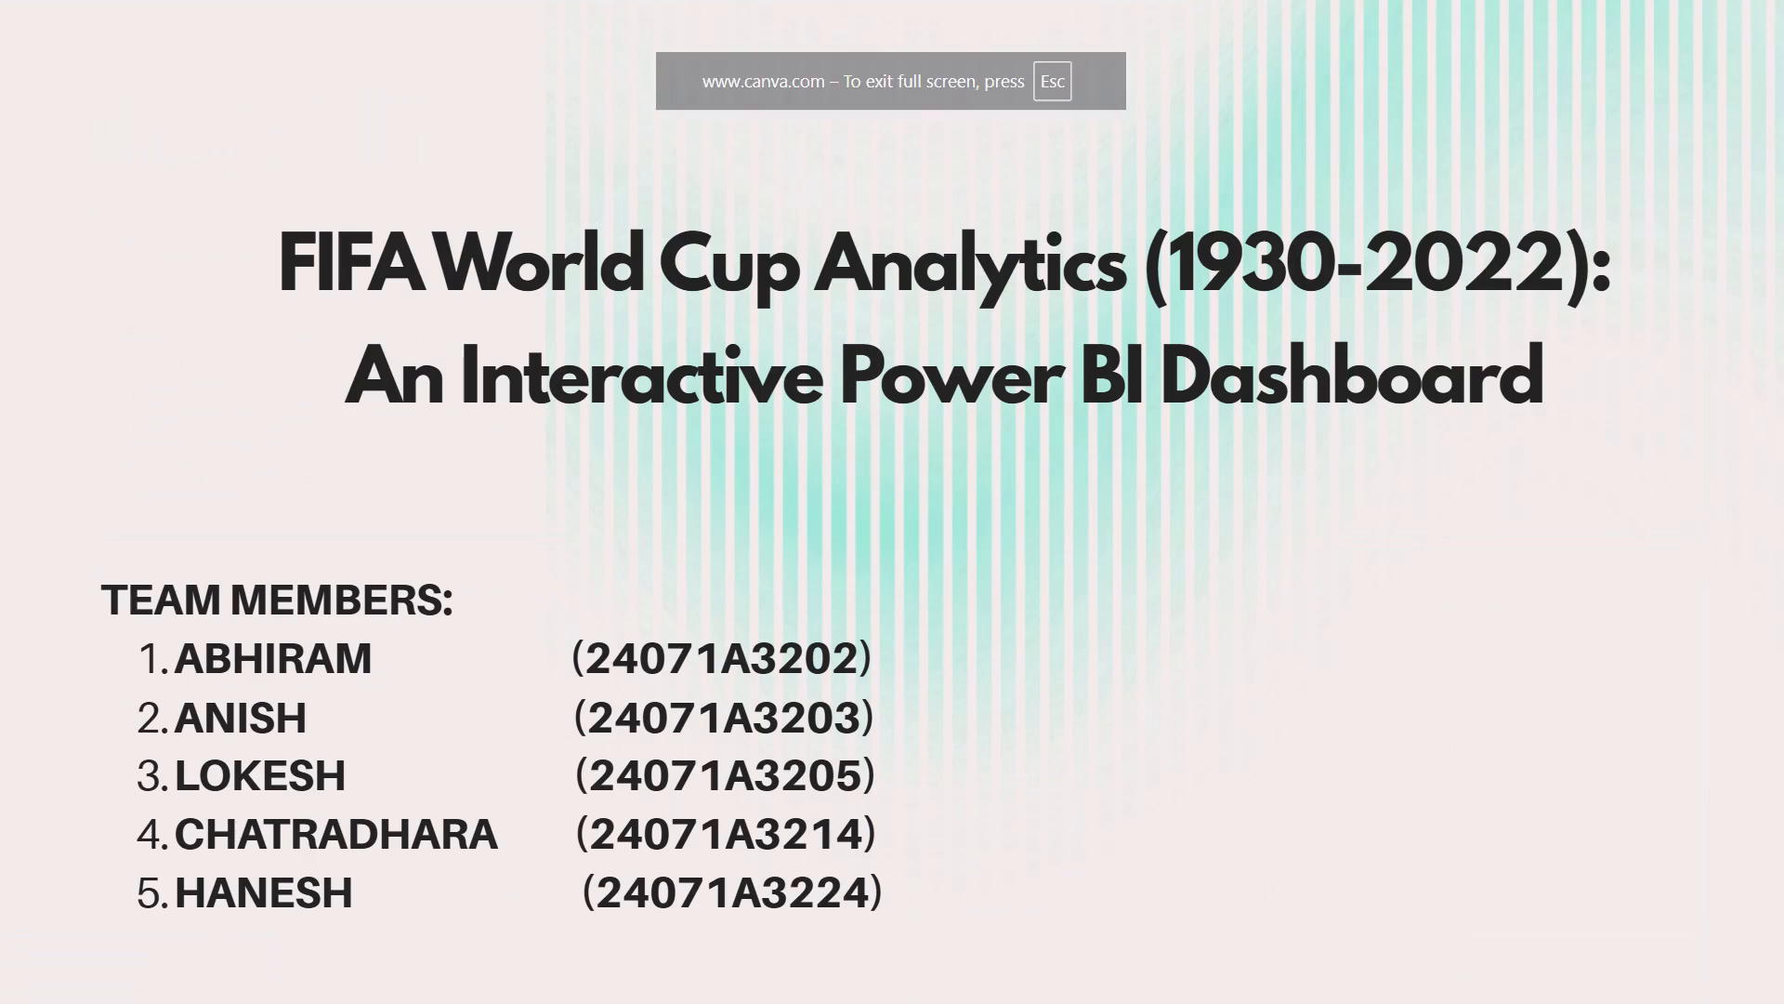
Review the slides in full screen from ABSTRACT through to THANK YOU, and exit the slideshow.
key("Right")
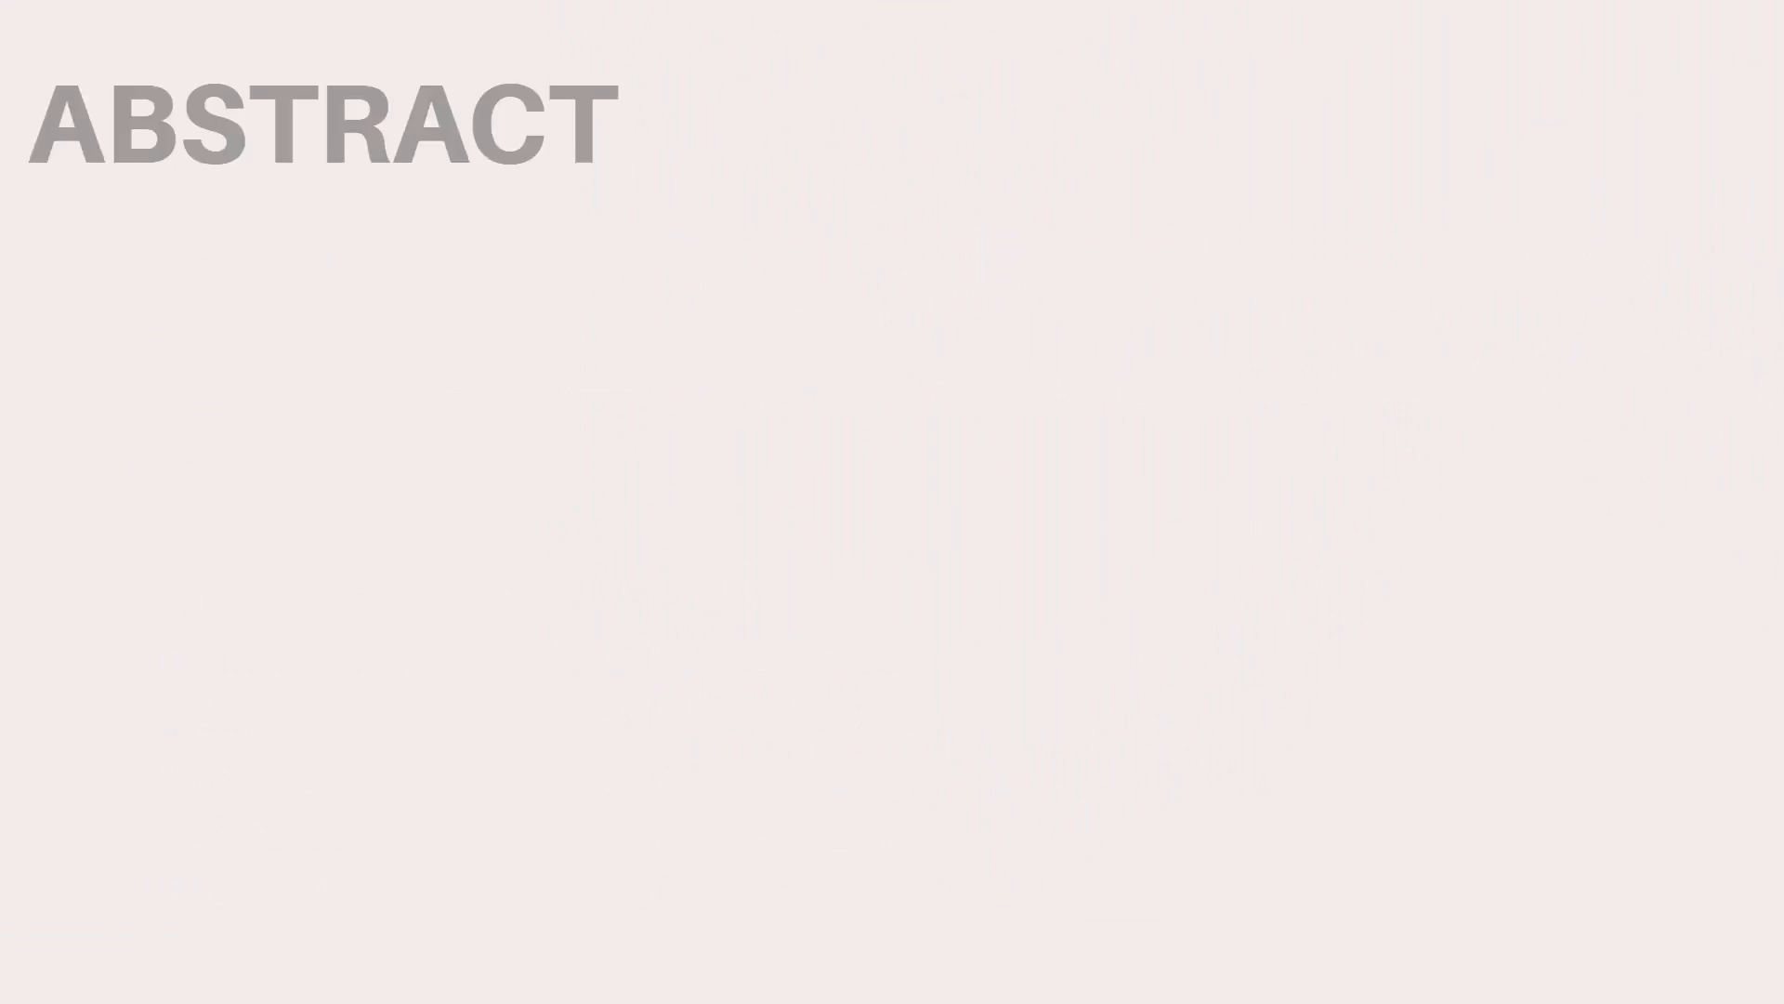
key("Right")
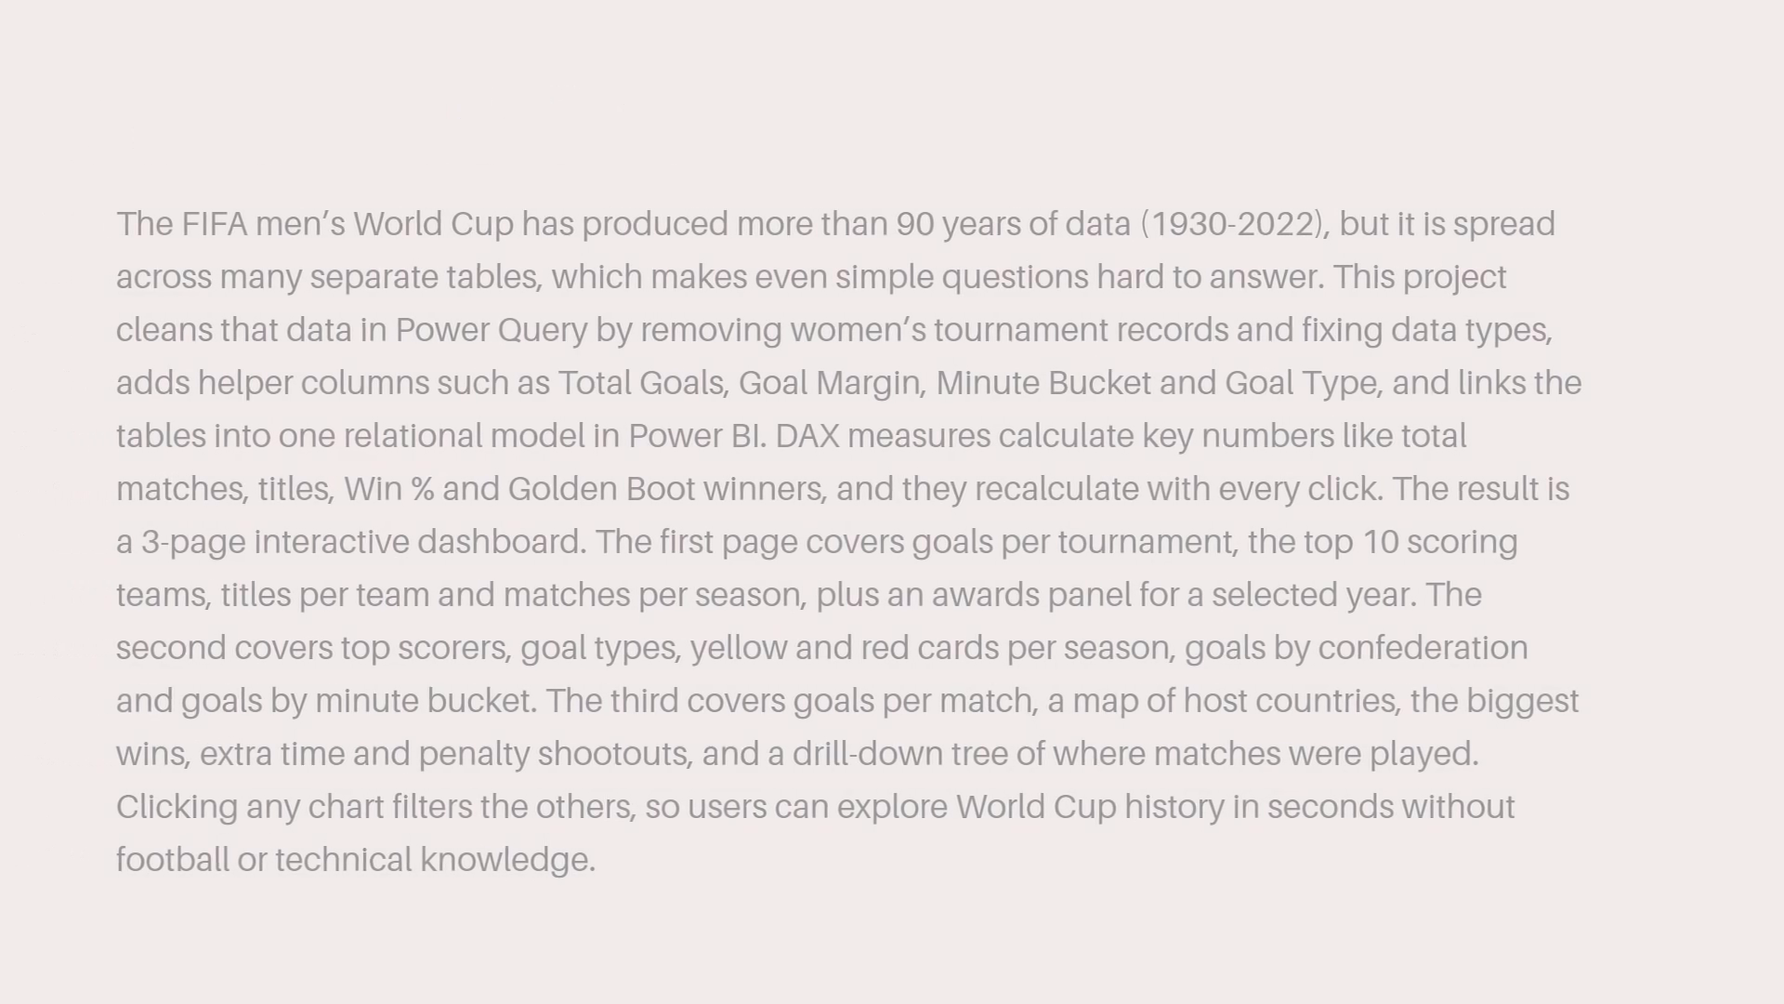
key("Right")
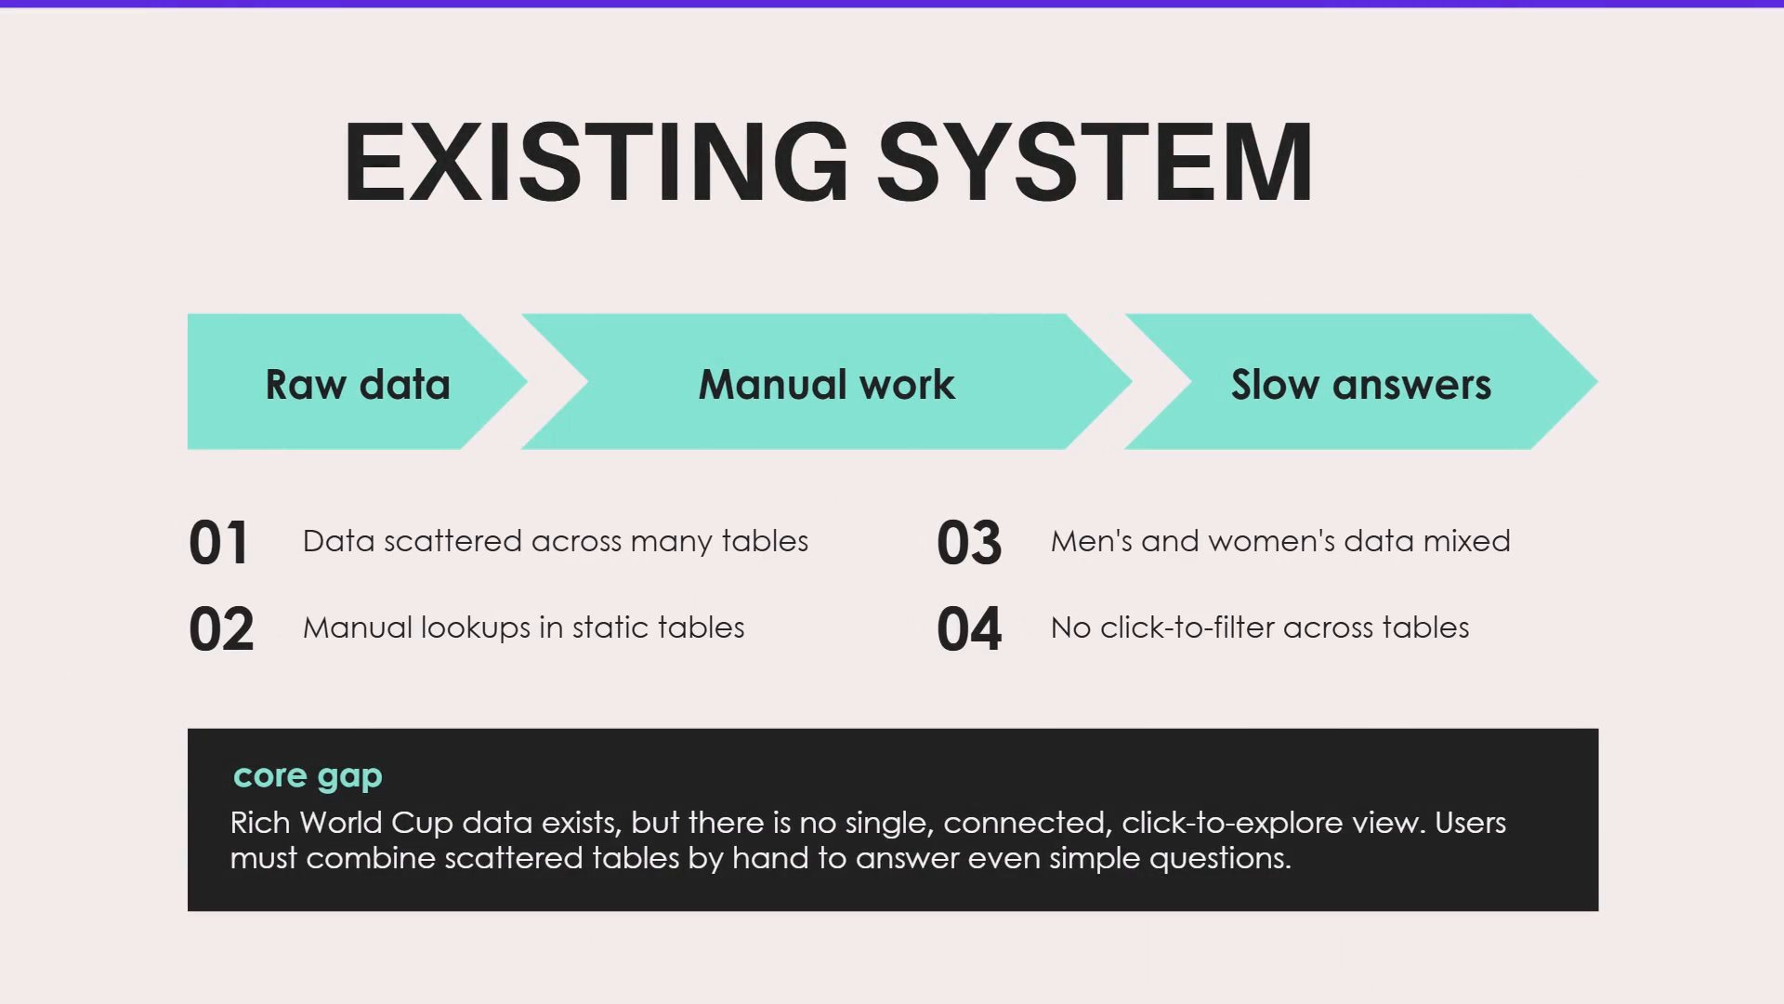
key("Right")
key("Right")
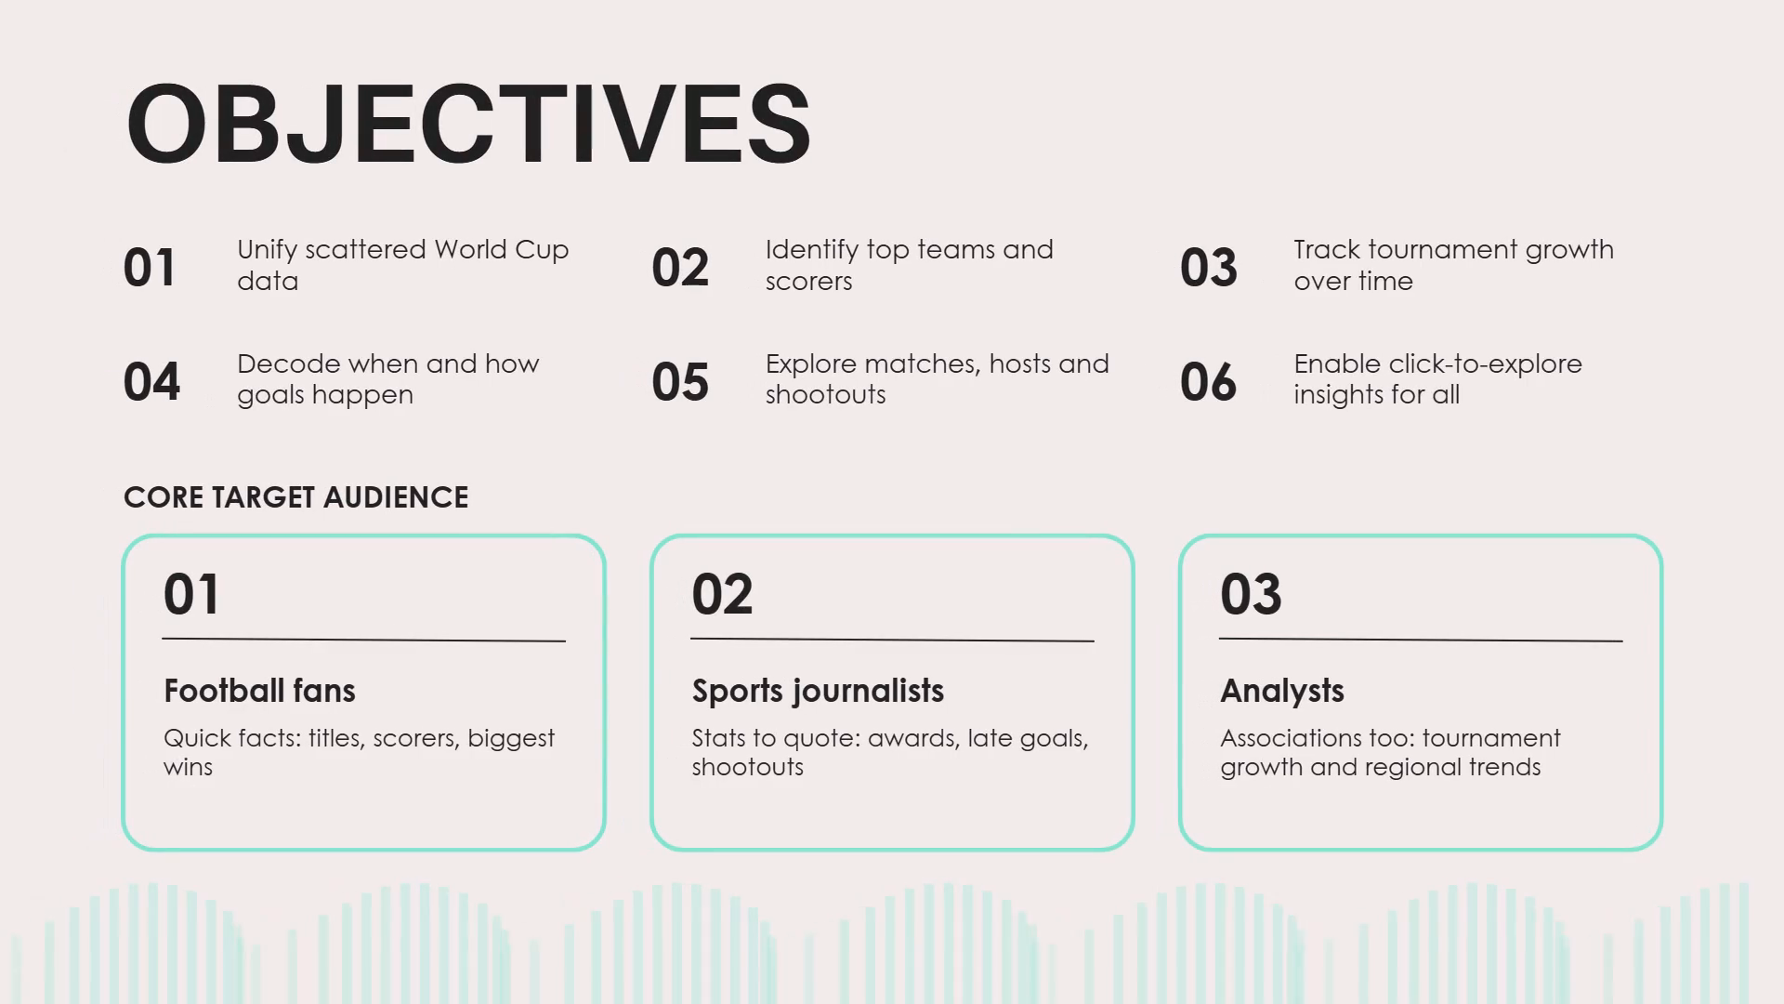
key("Right")
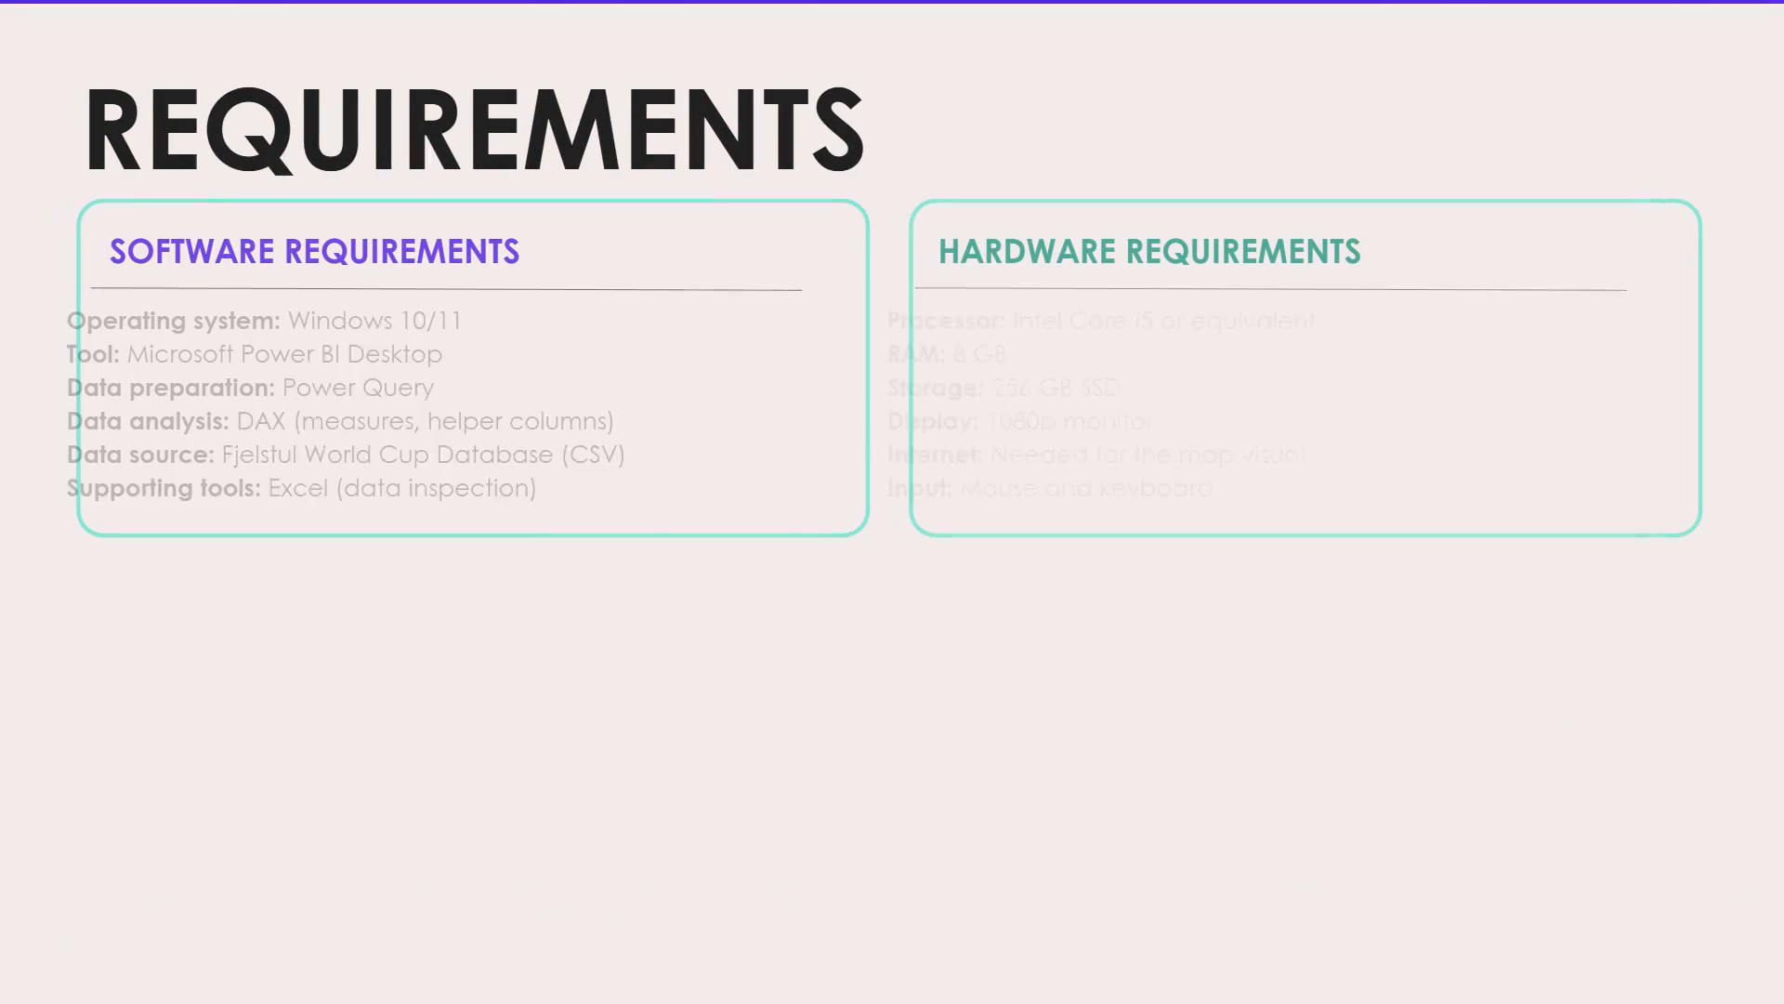
key("Right")
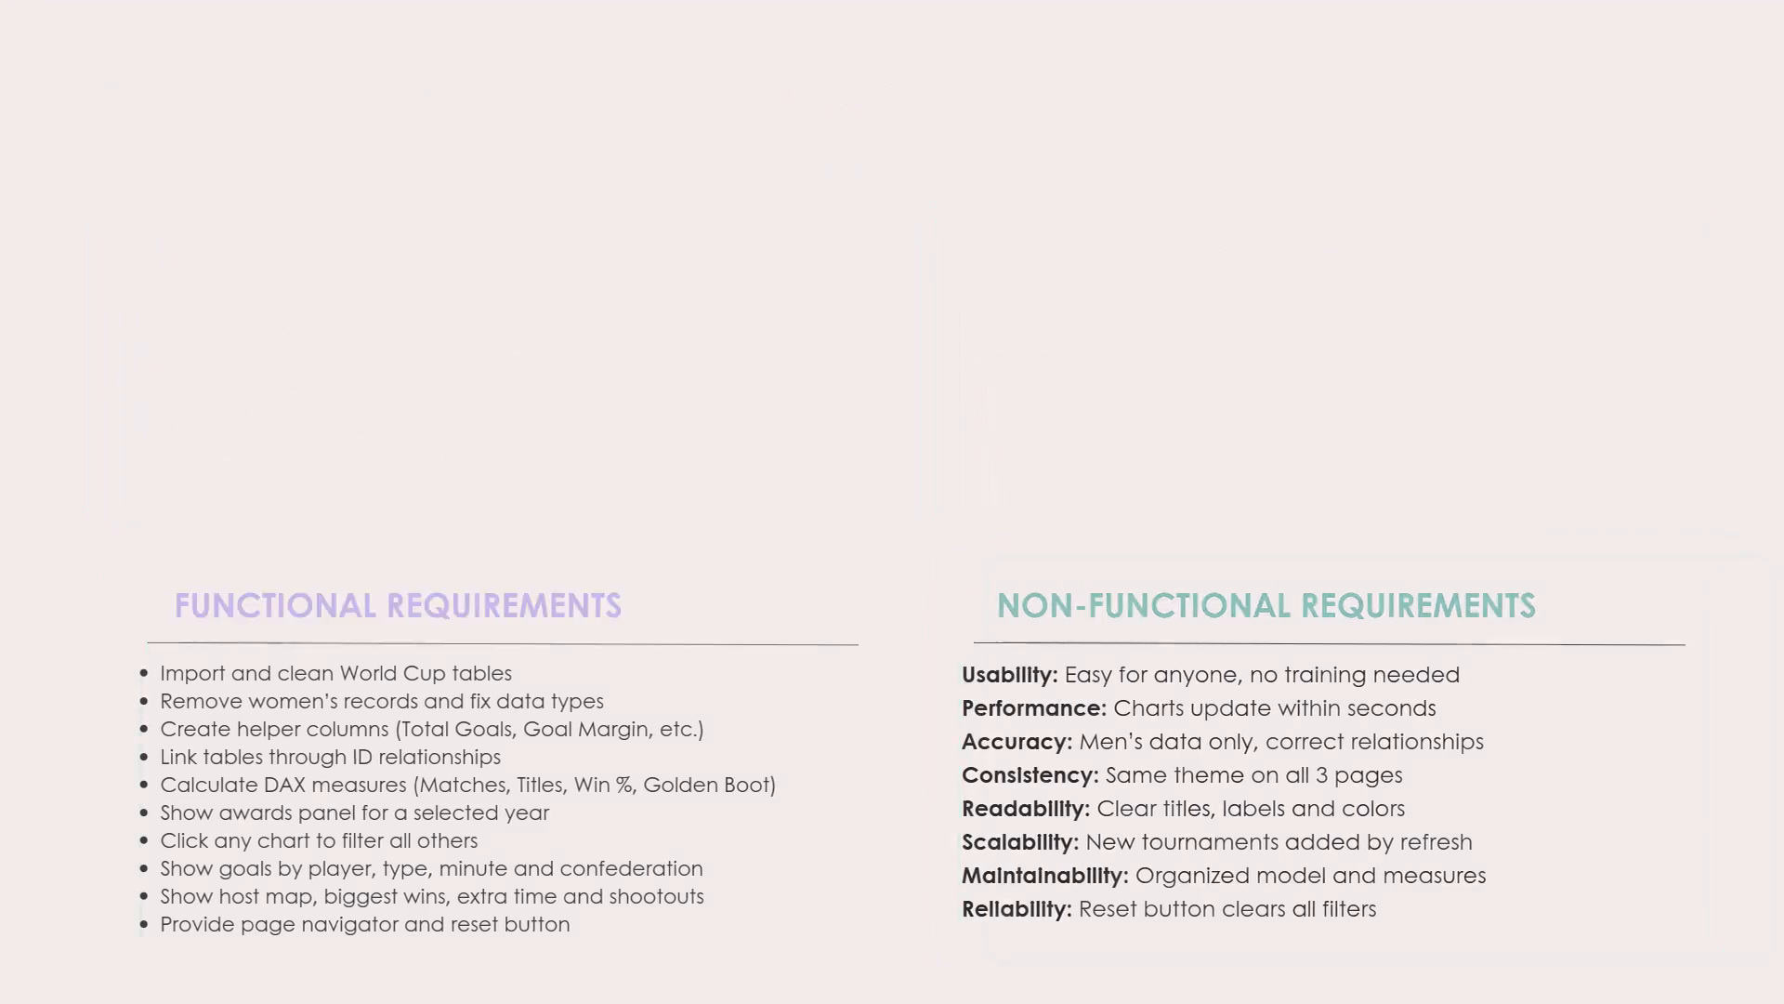
key("Right")
key("Right")
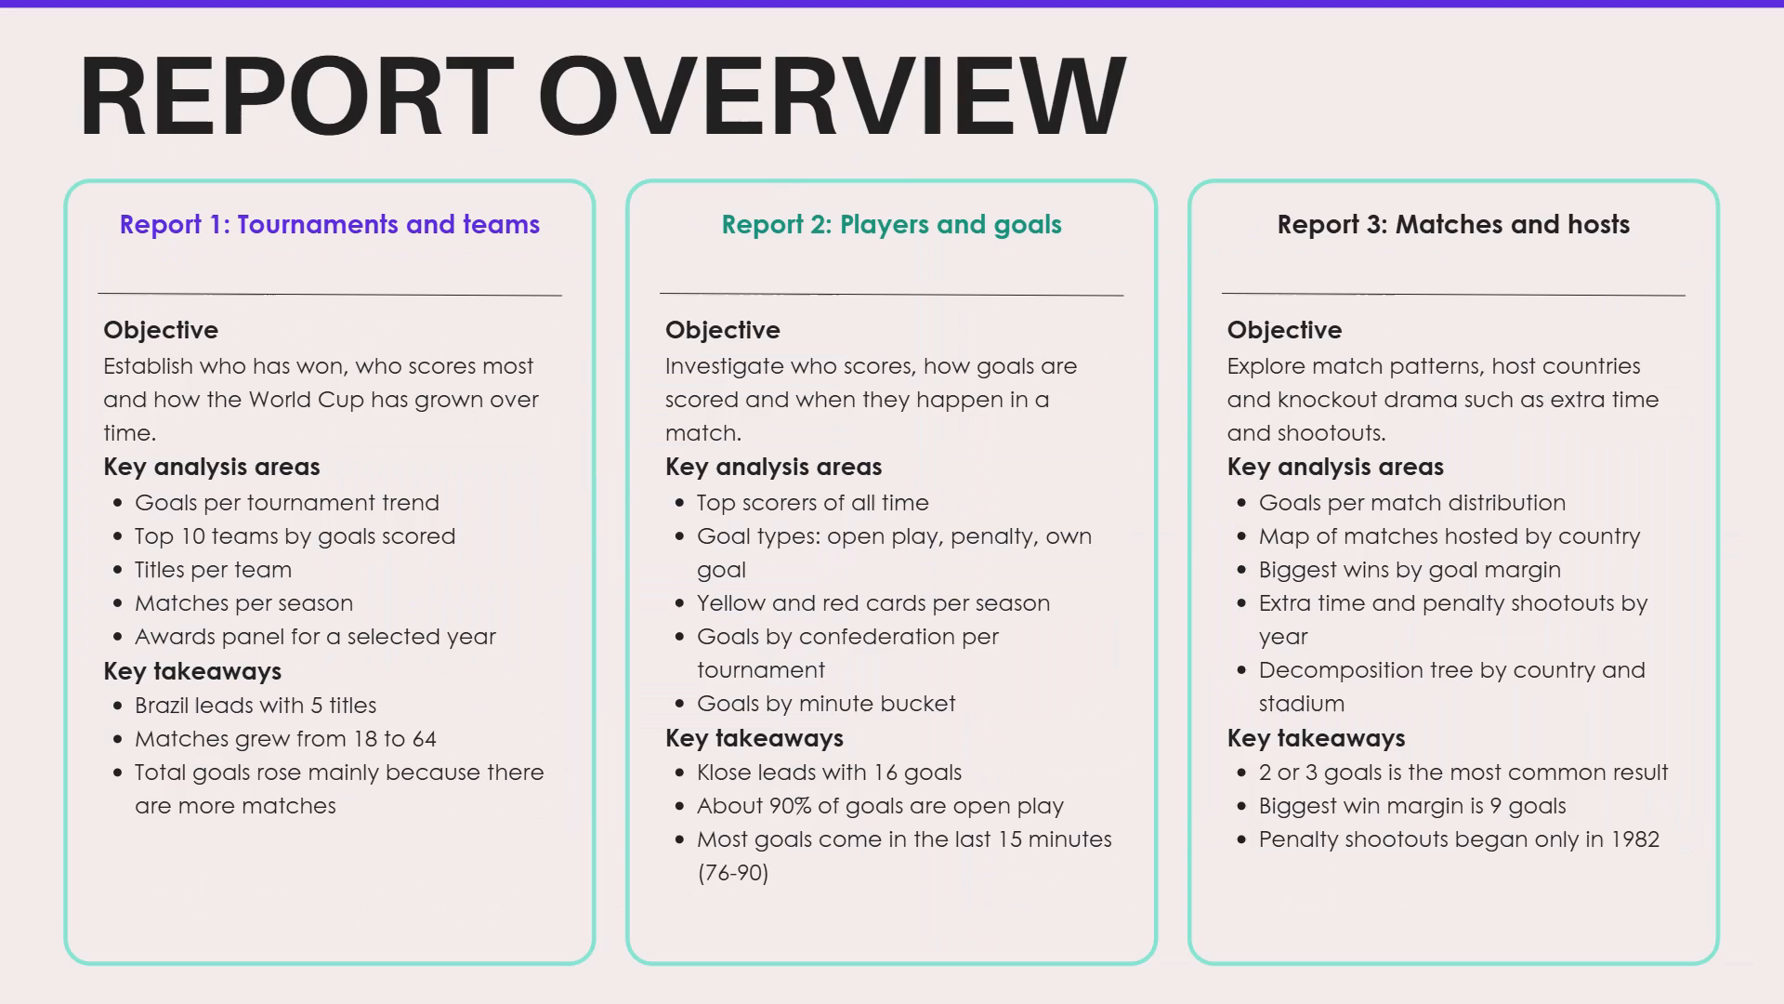
key("Right")
key("Right")
key("Right")
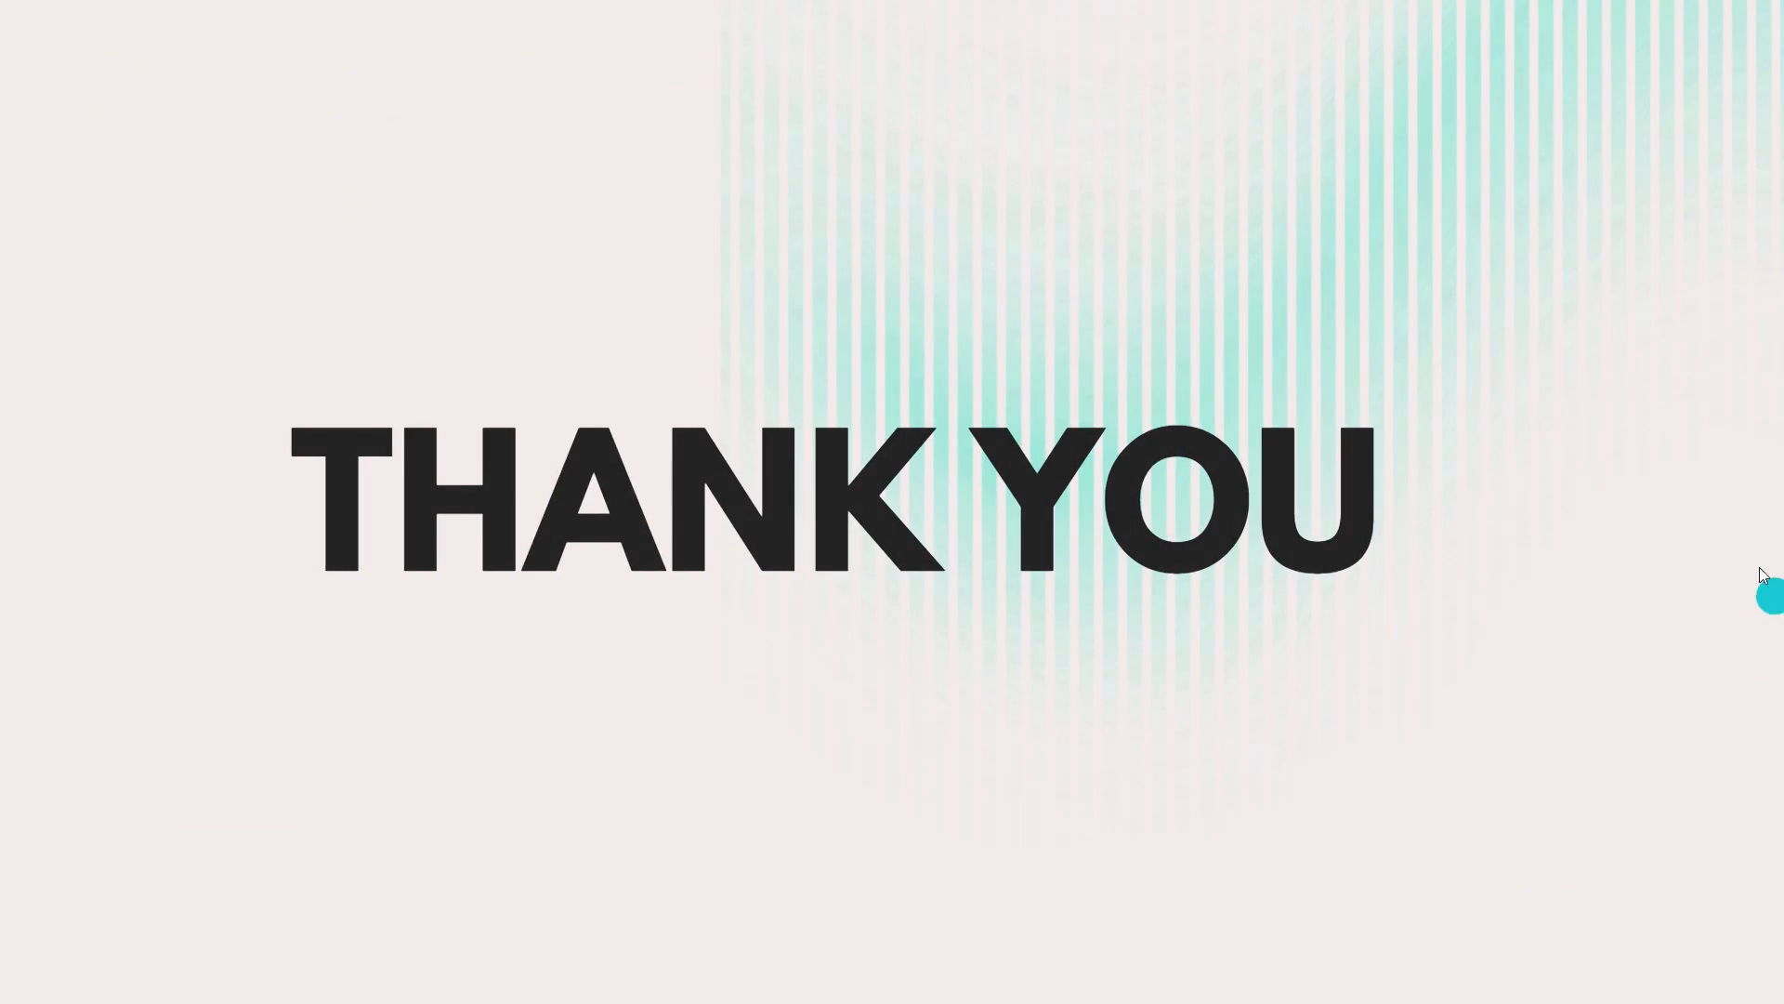
left_click(923, 67)
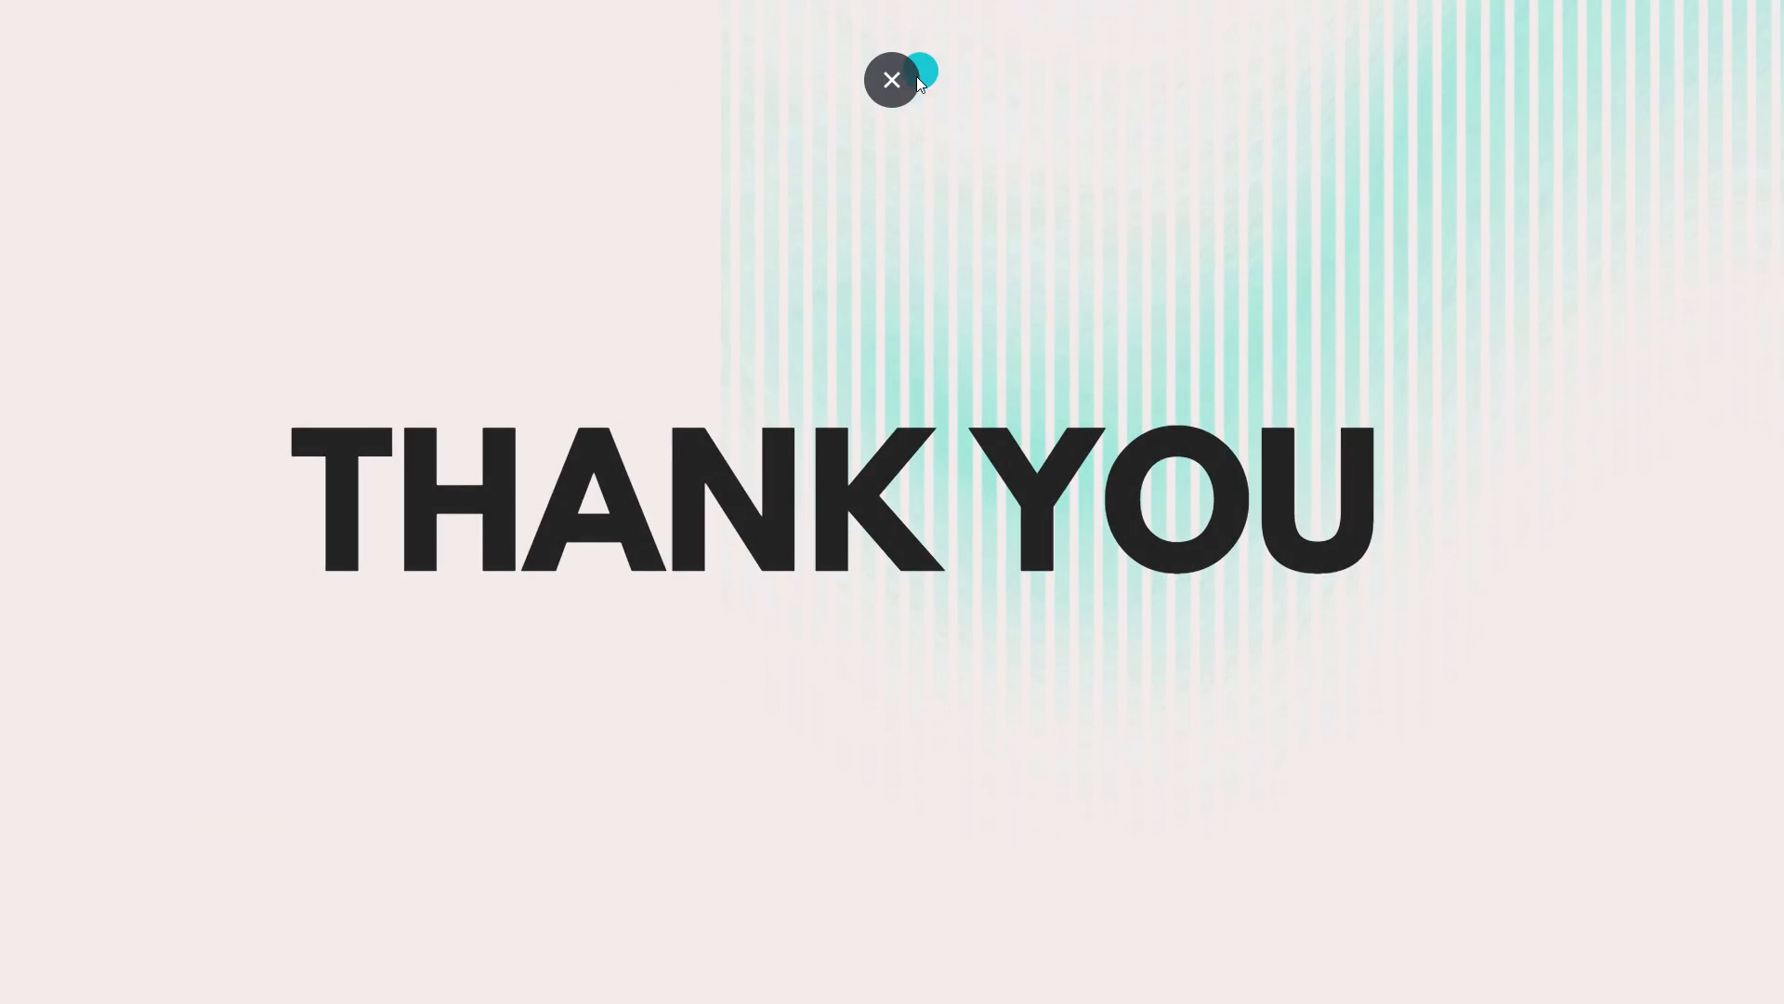
left_click(896, 99)
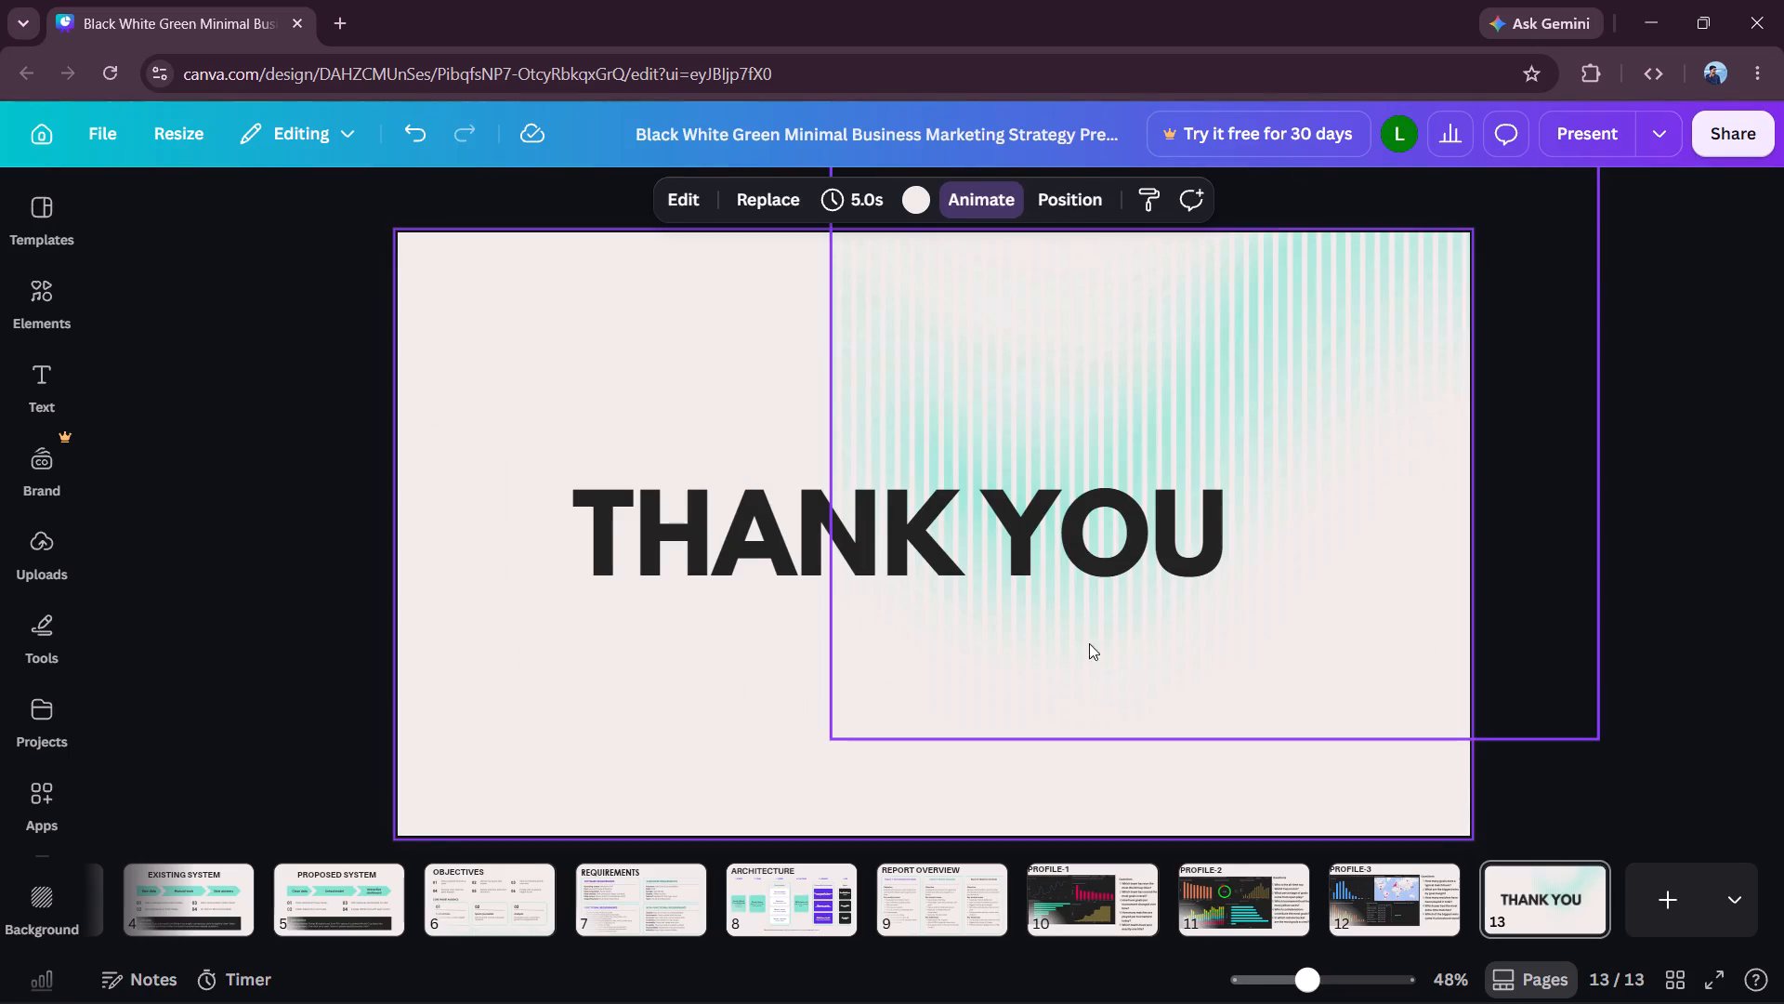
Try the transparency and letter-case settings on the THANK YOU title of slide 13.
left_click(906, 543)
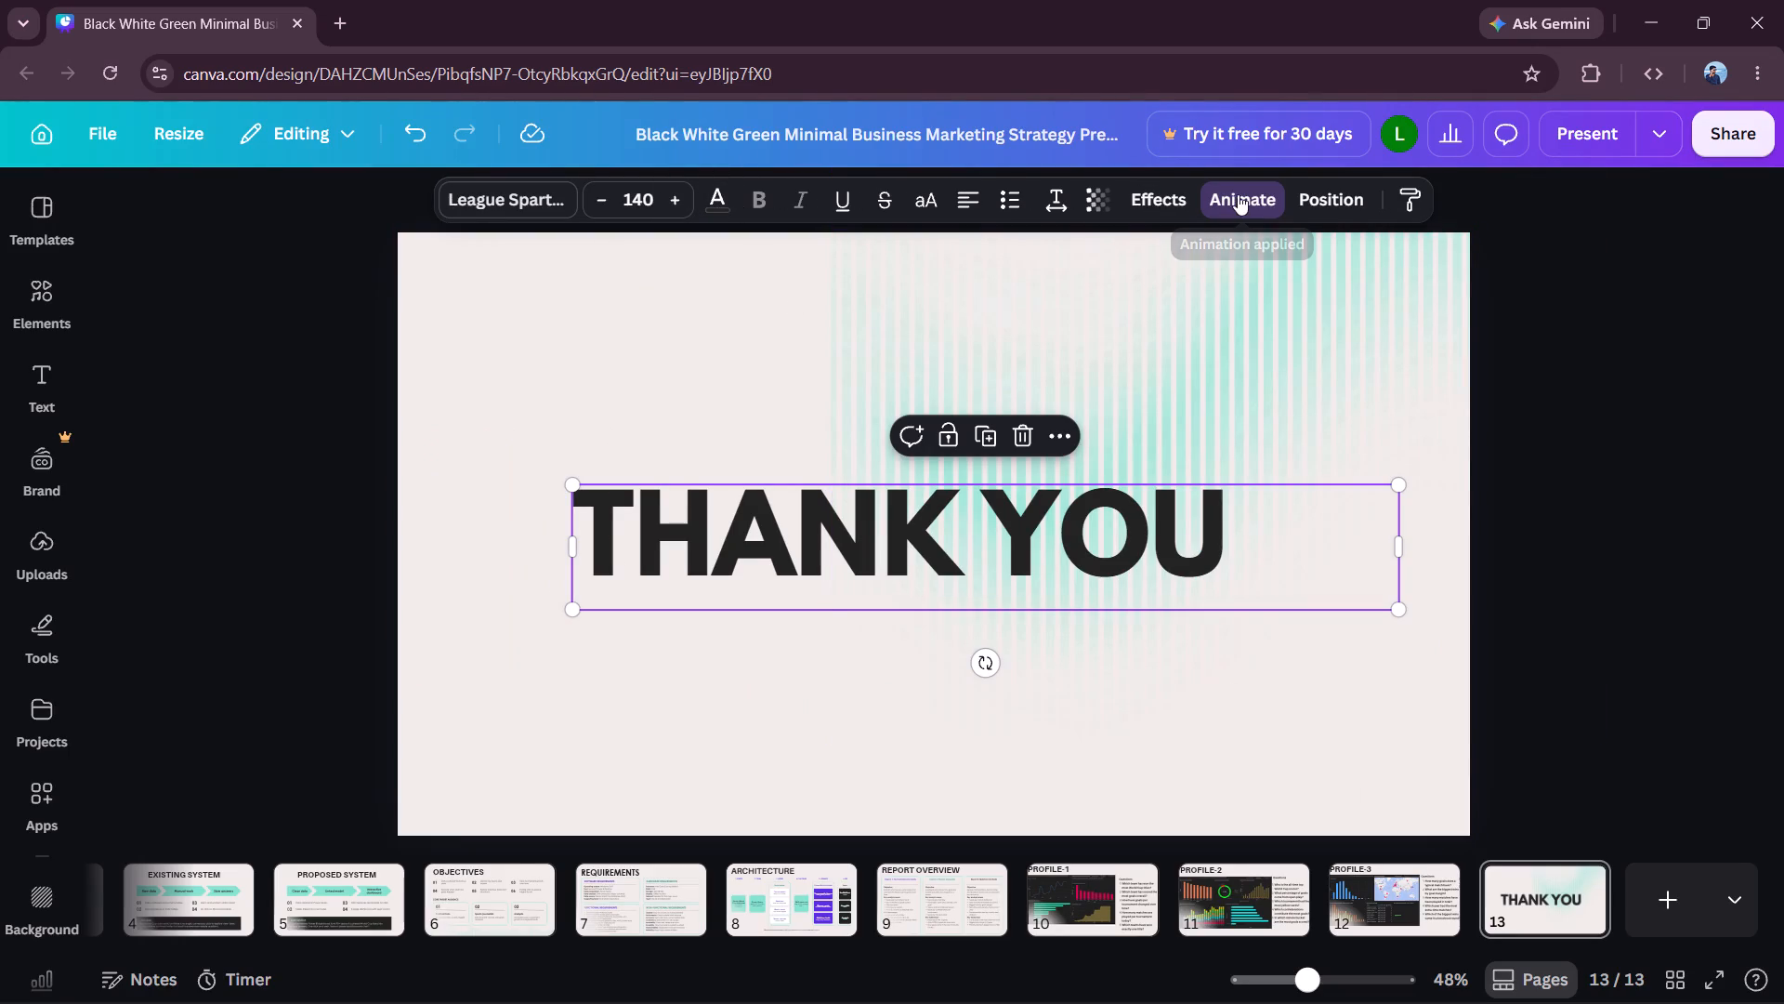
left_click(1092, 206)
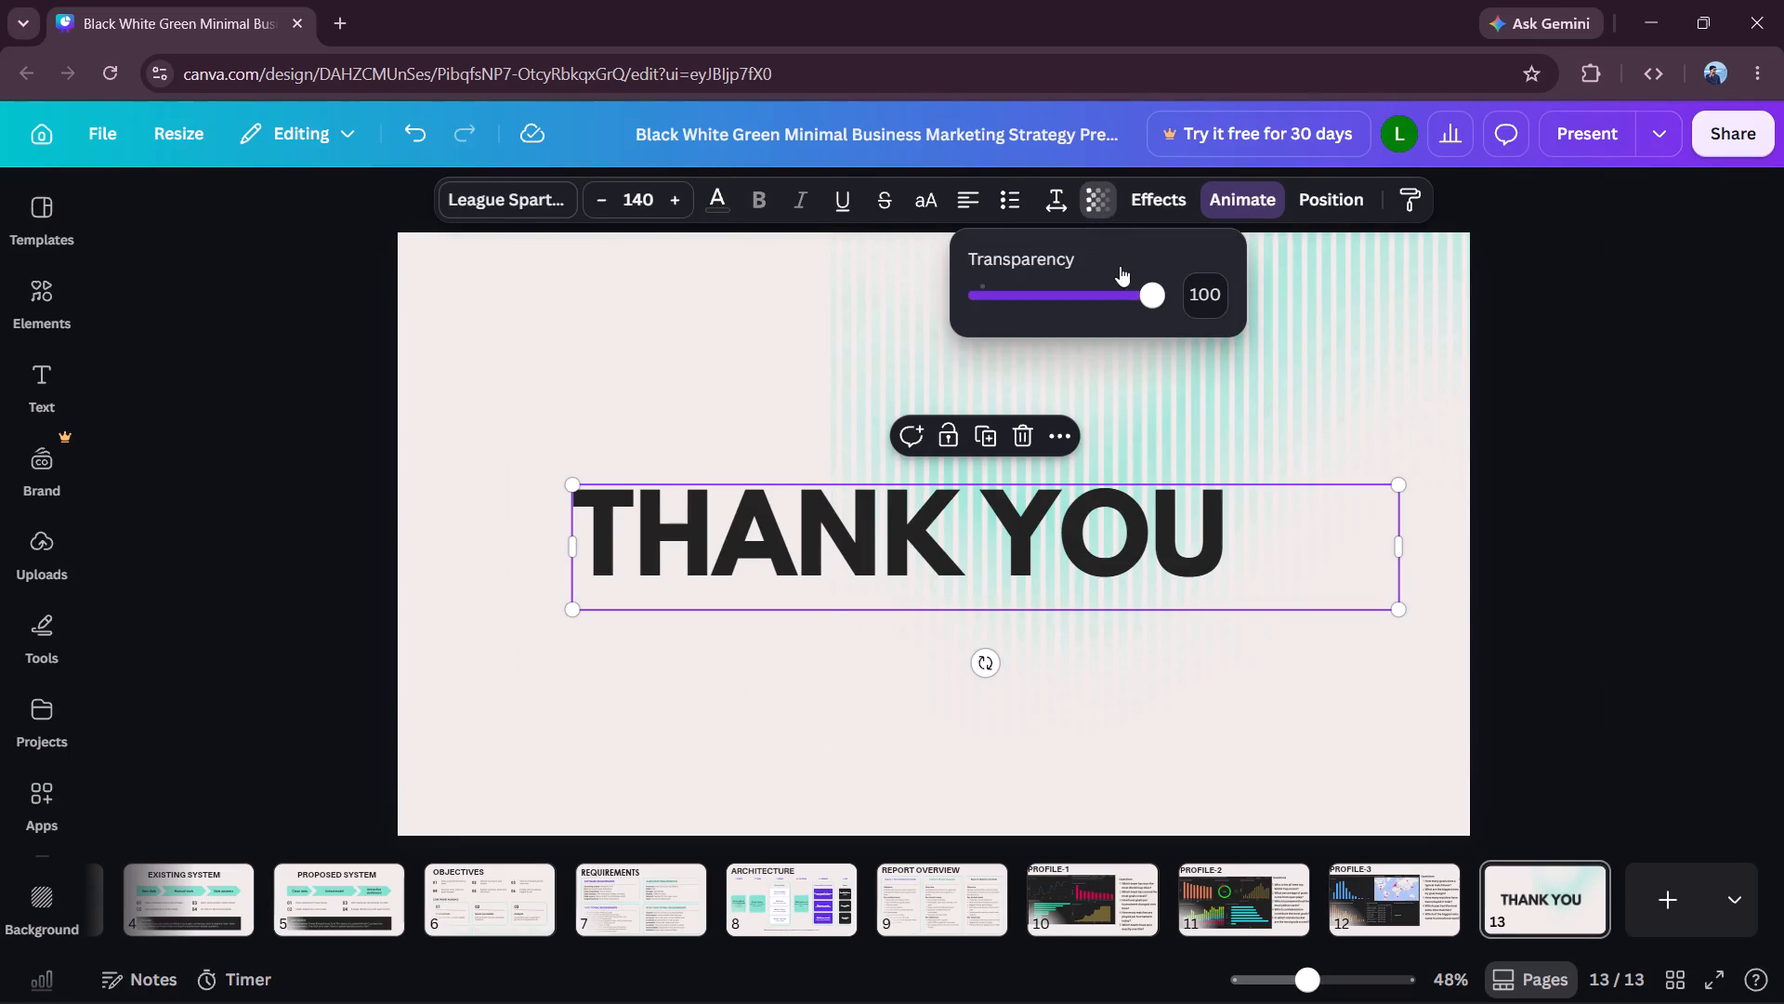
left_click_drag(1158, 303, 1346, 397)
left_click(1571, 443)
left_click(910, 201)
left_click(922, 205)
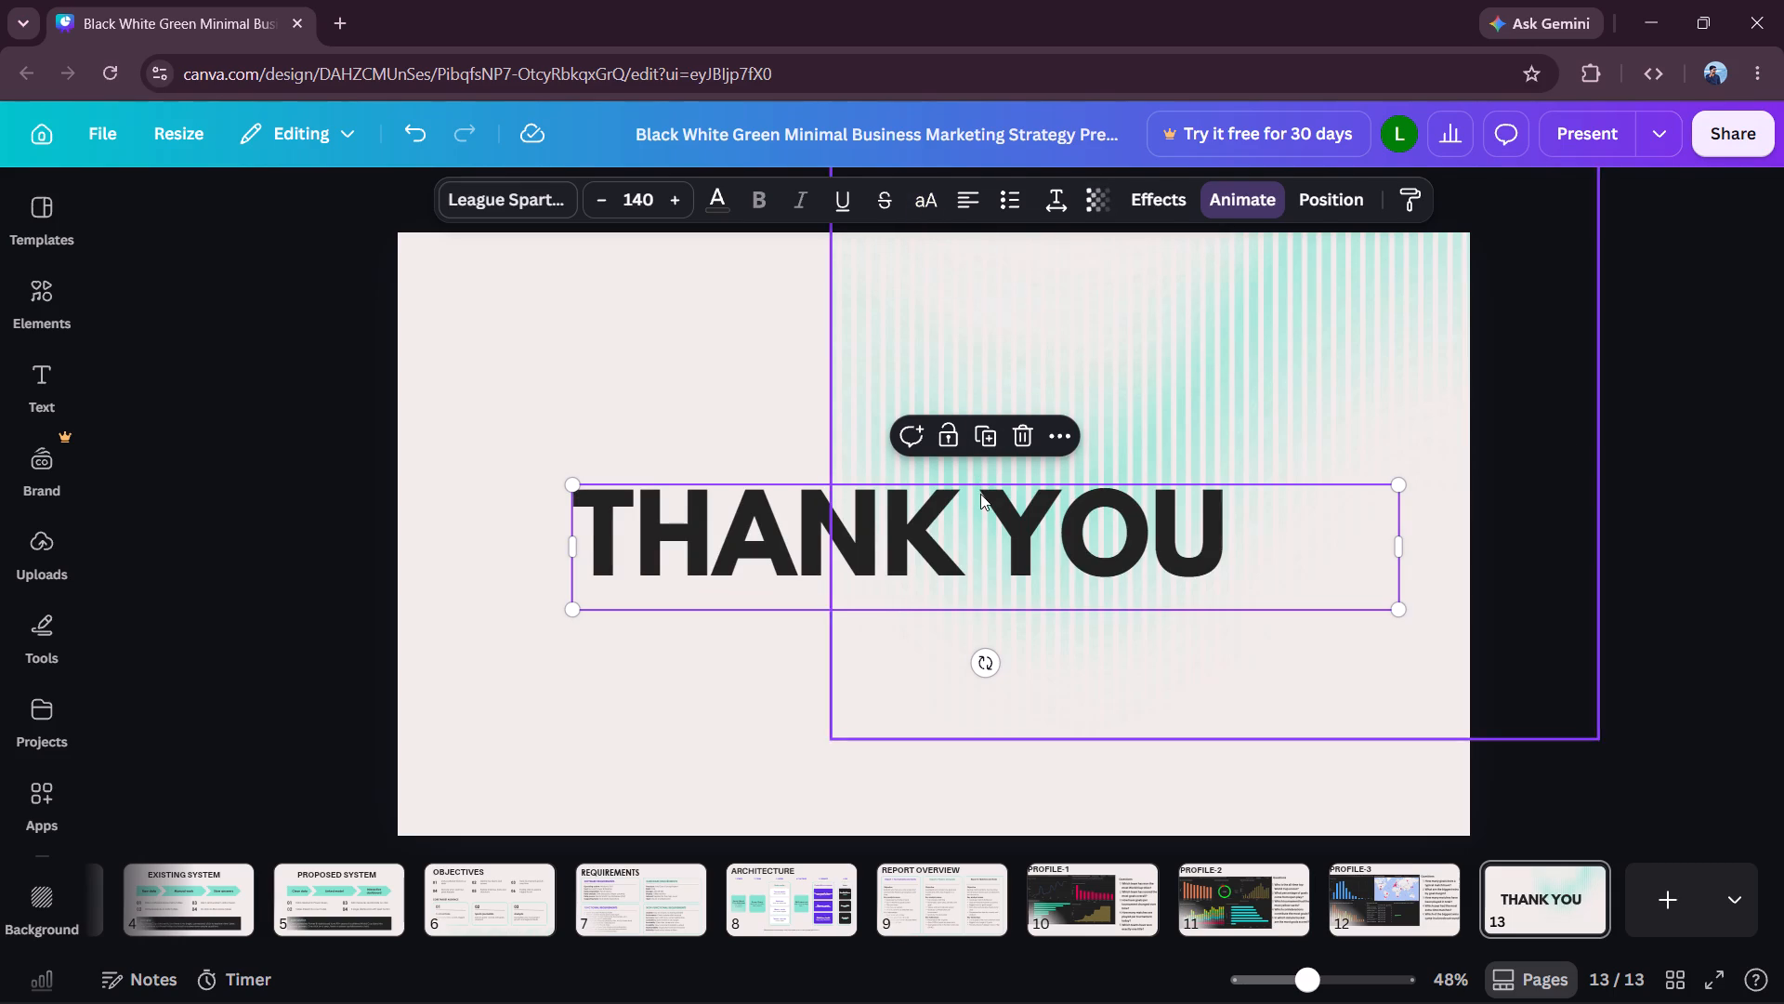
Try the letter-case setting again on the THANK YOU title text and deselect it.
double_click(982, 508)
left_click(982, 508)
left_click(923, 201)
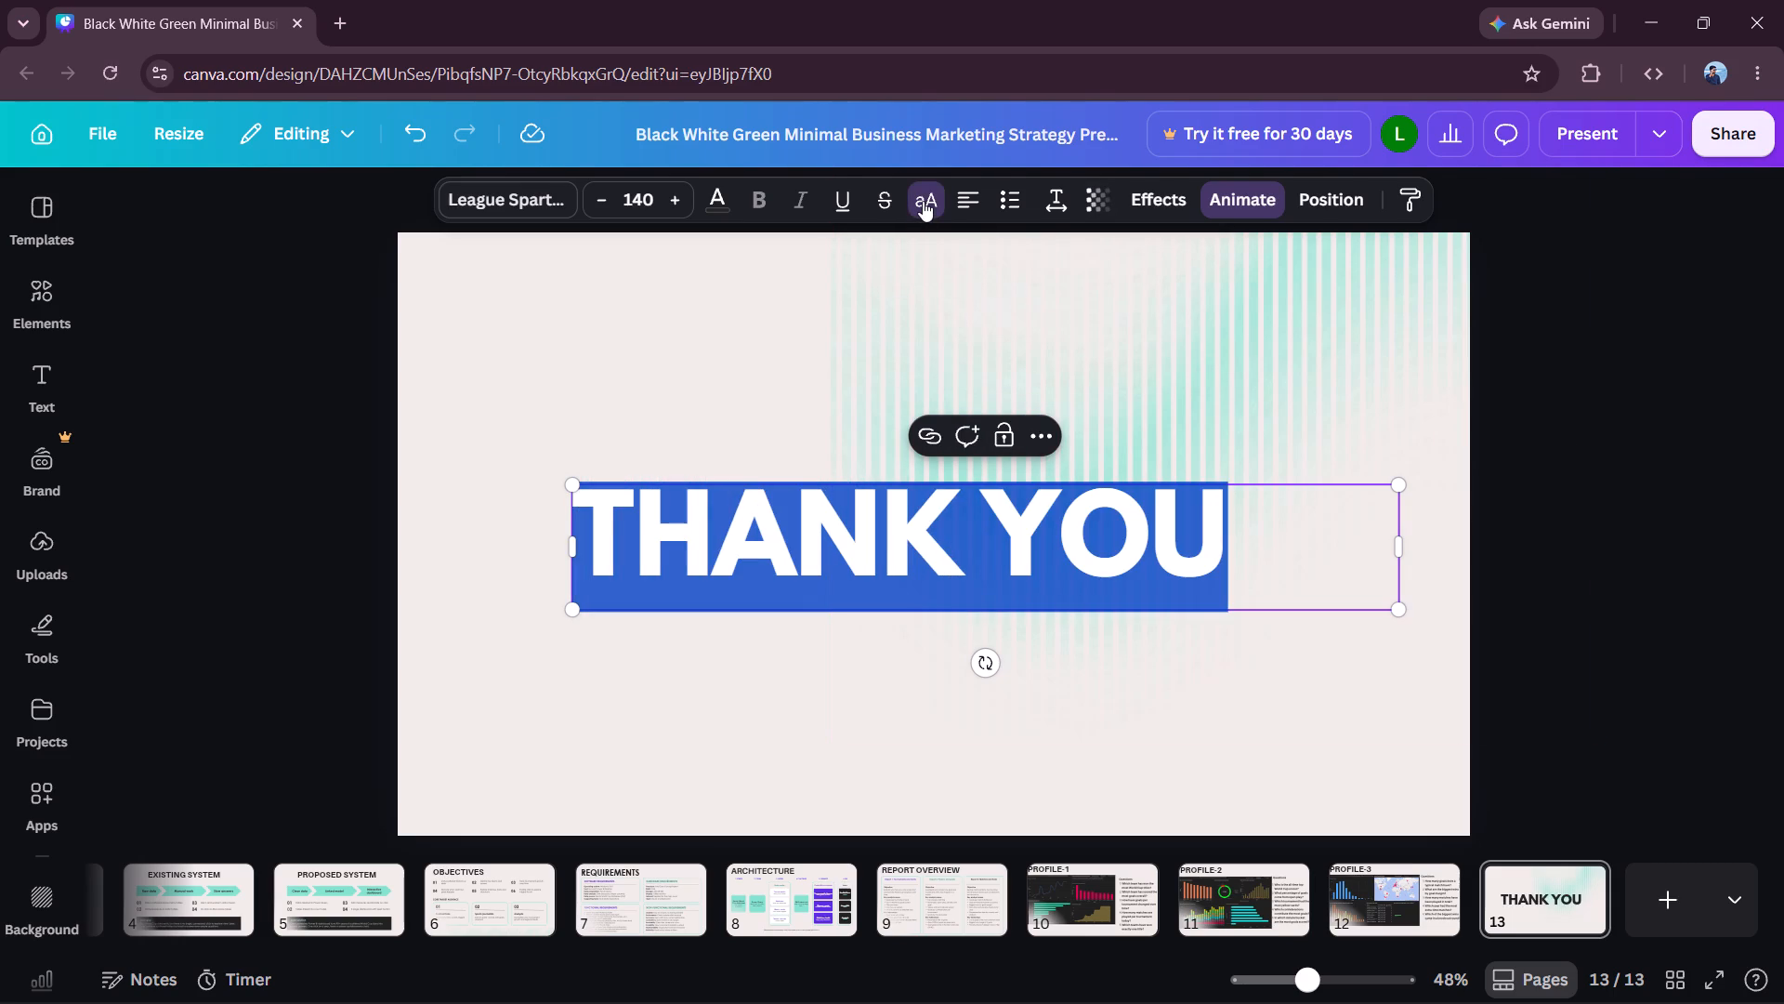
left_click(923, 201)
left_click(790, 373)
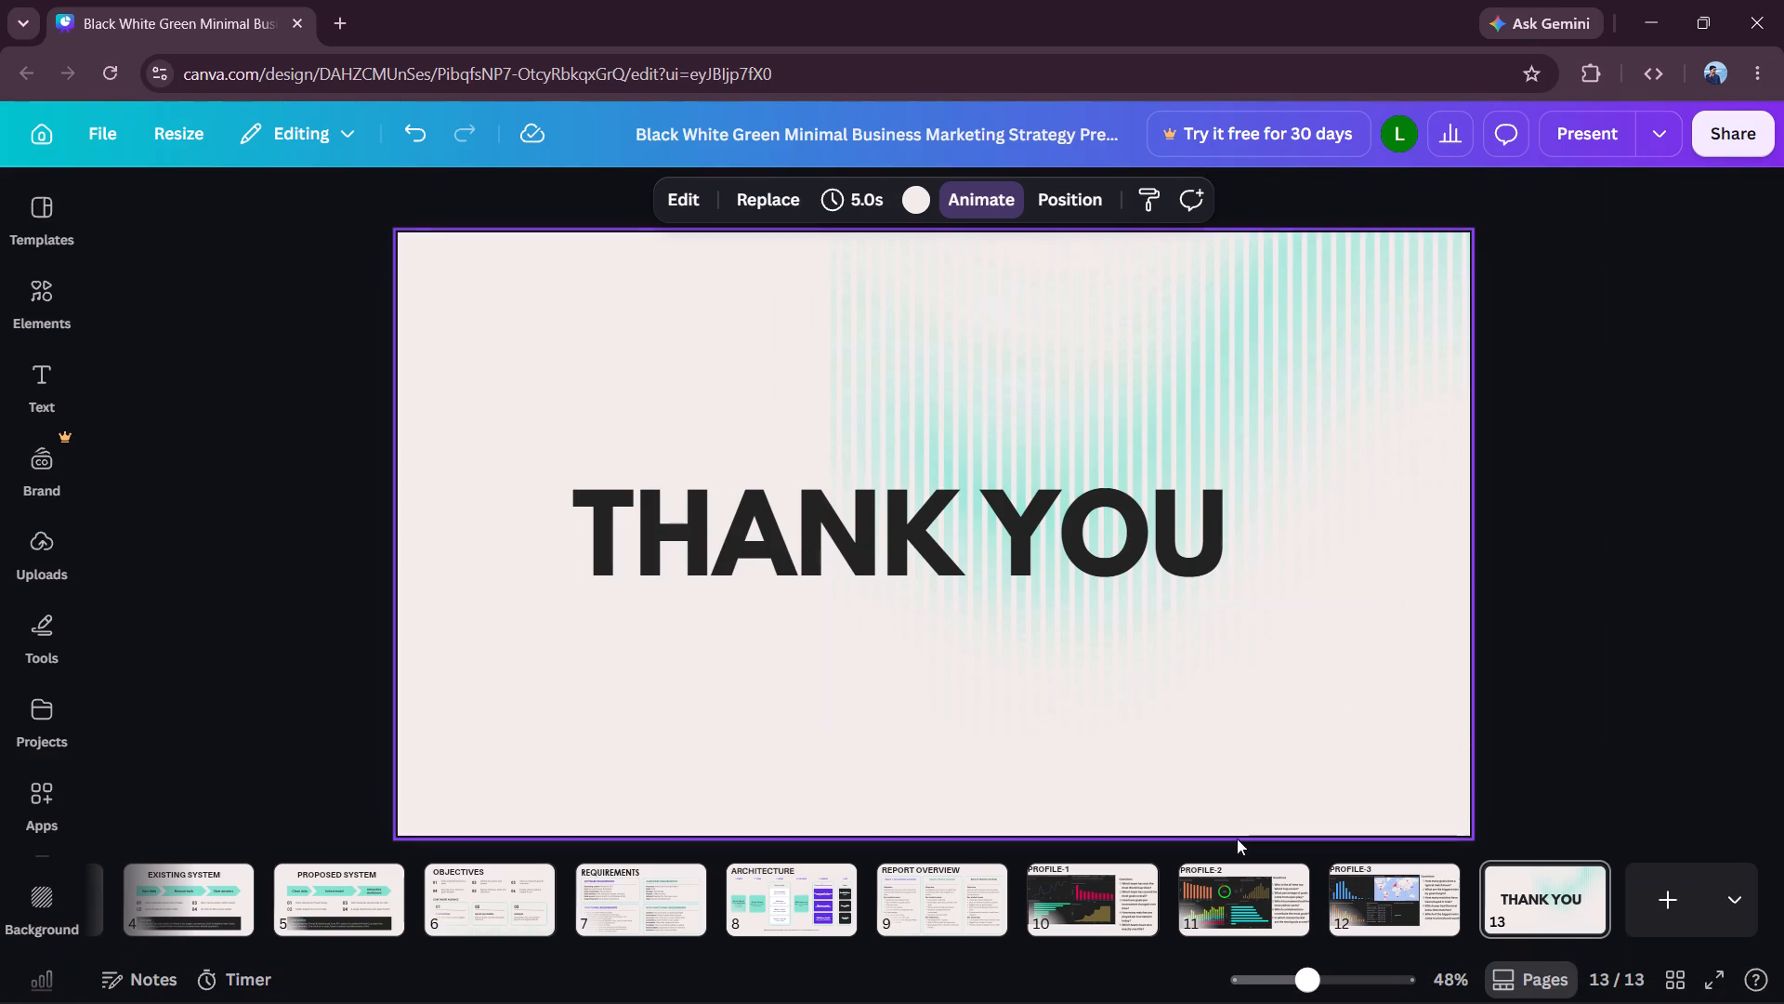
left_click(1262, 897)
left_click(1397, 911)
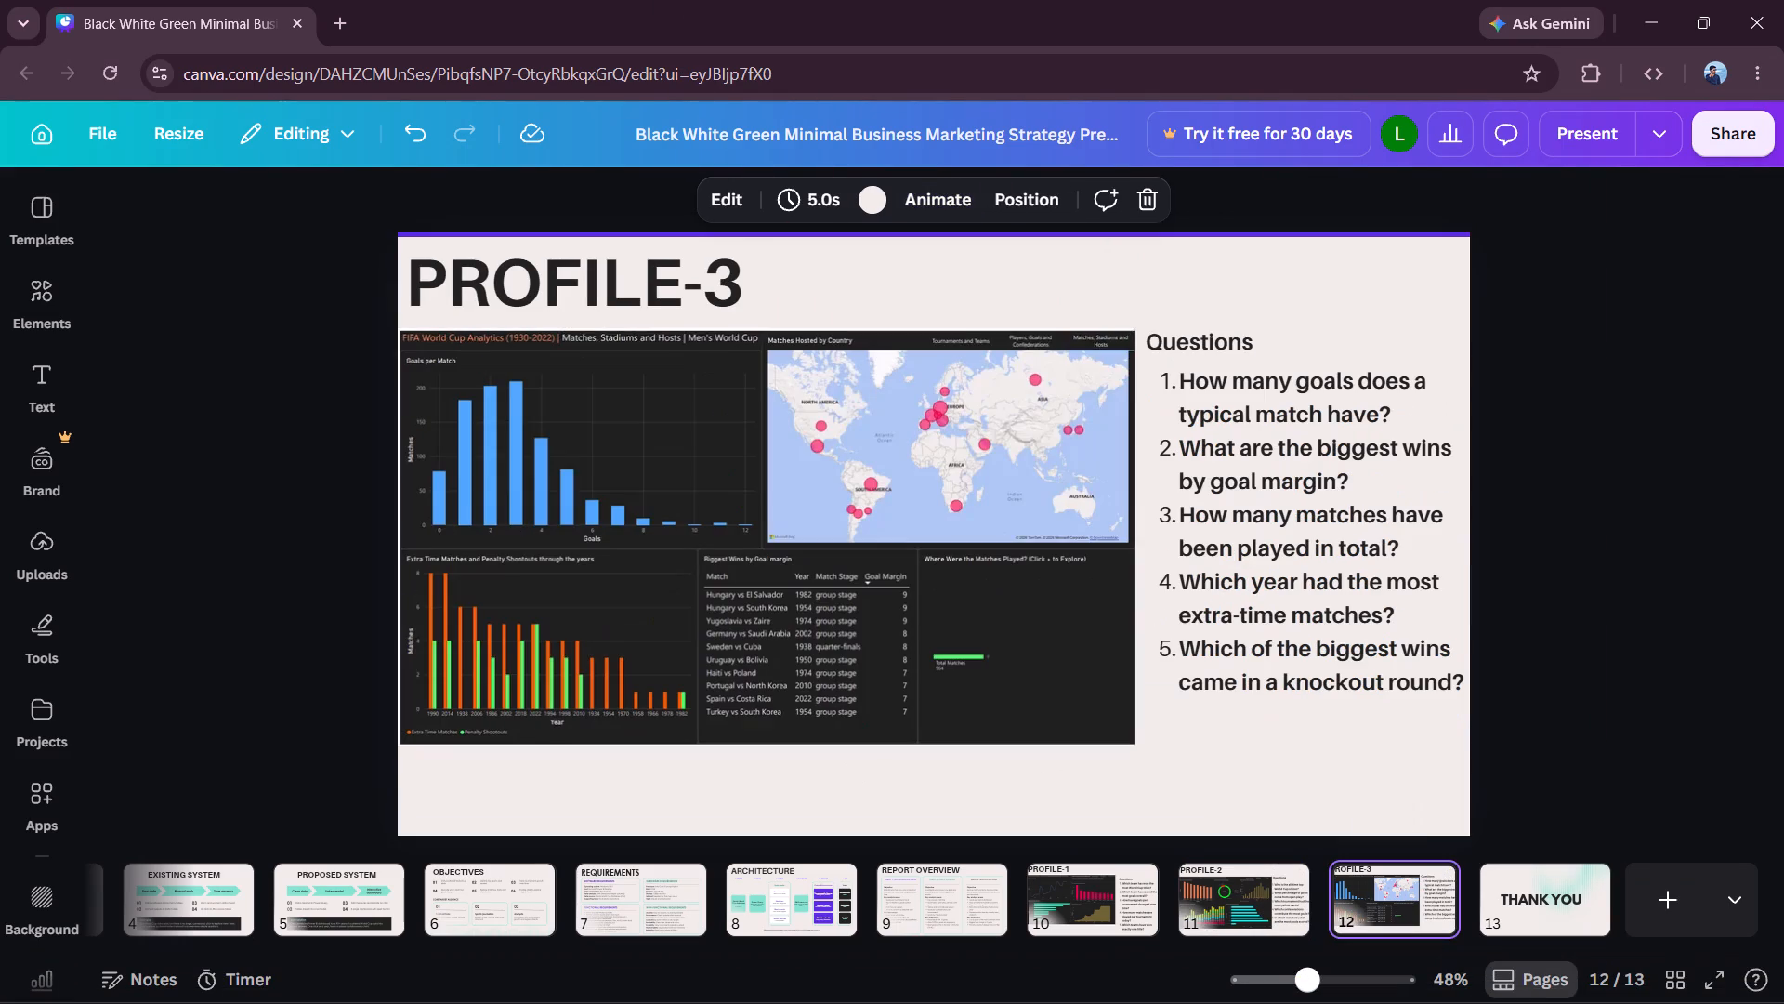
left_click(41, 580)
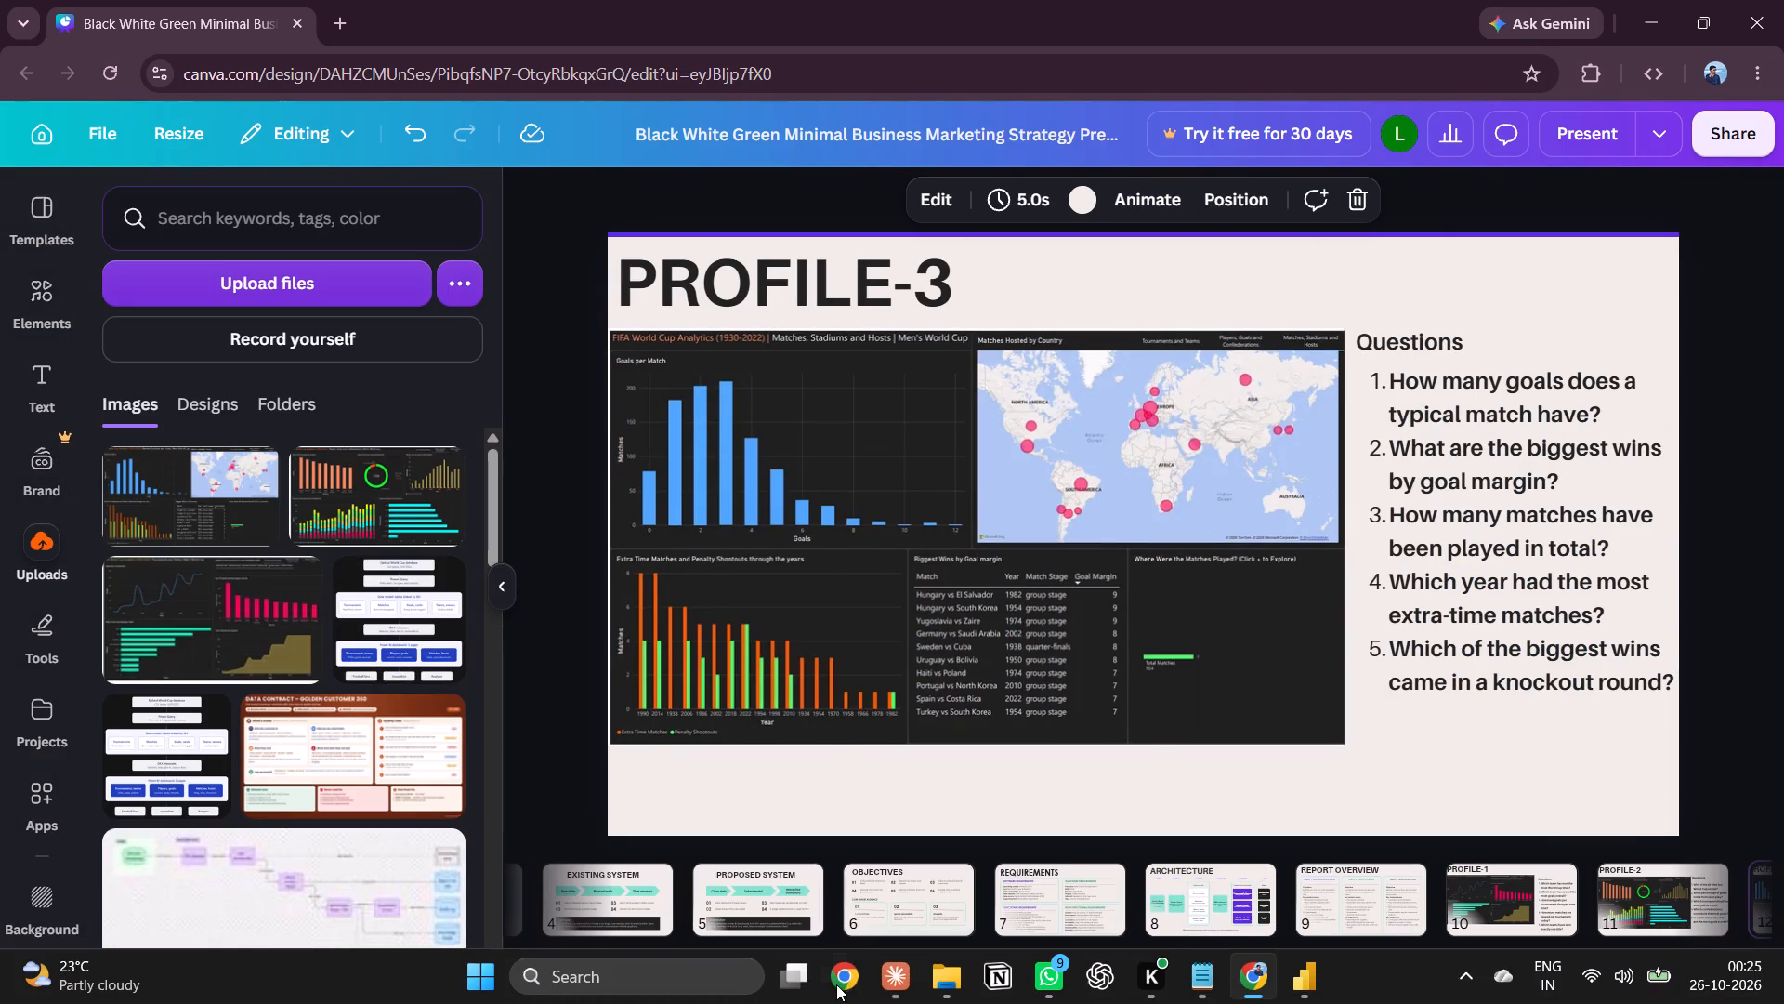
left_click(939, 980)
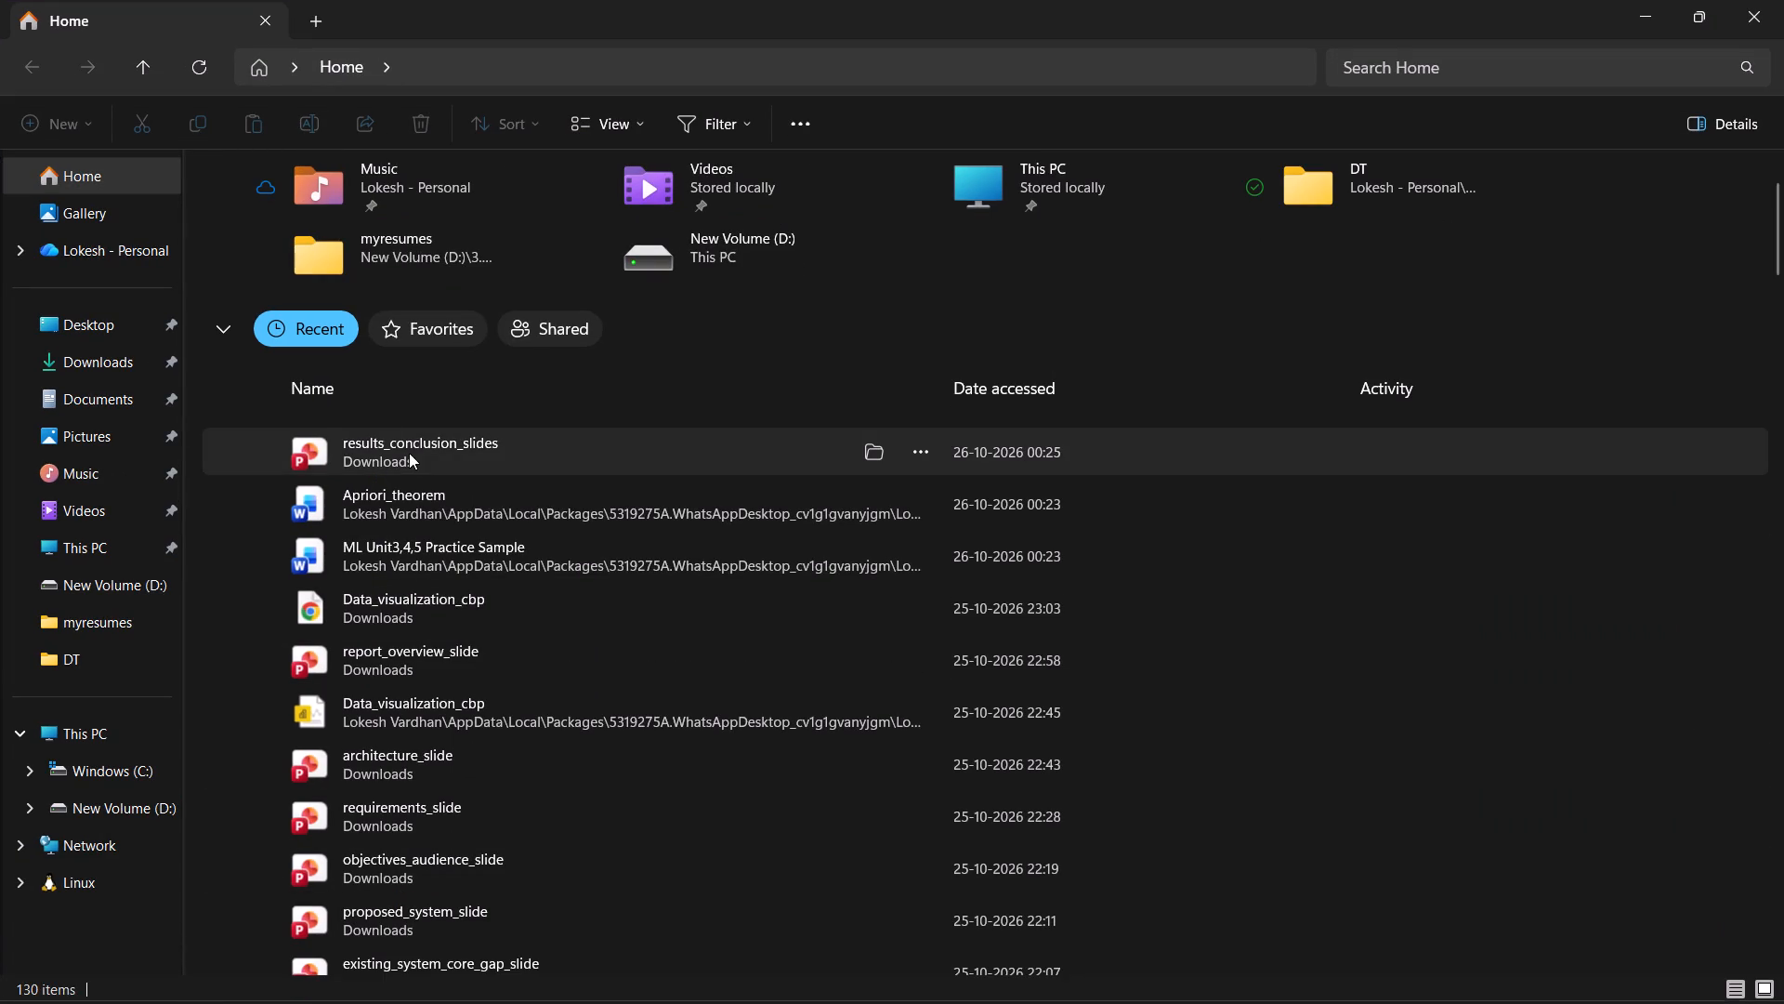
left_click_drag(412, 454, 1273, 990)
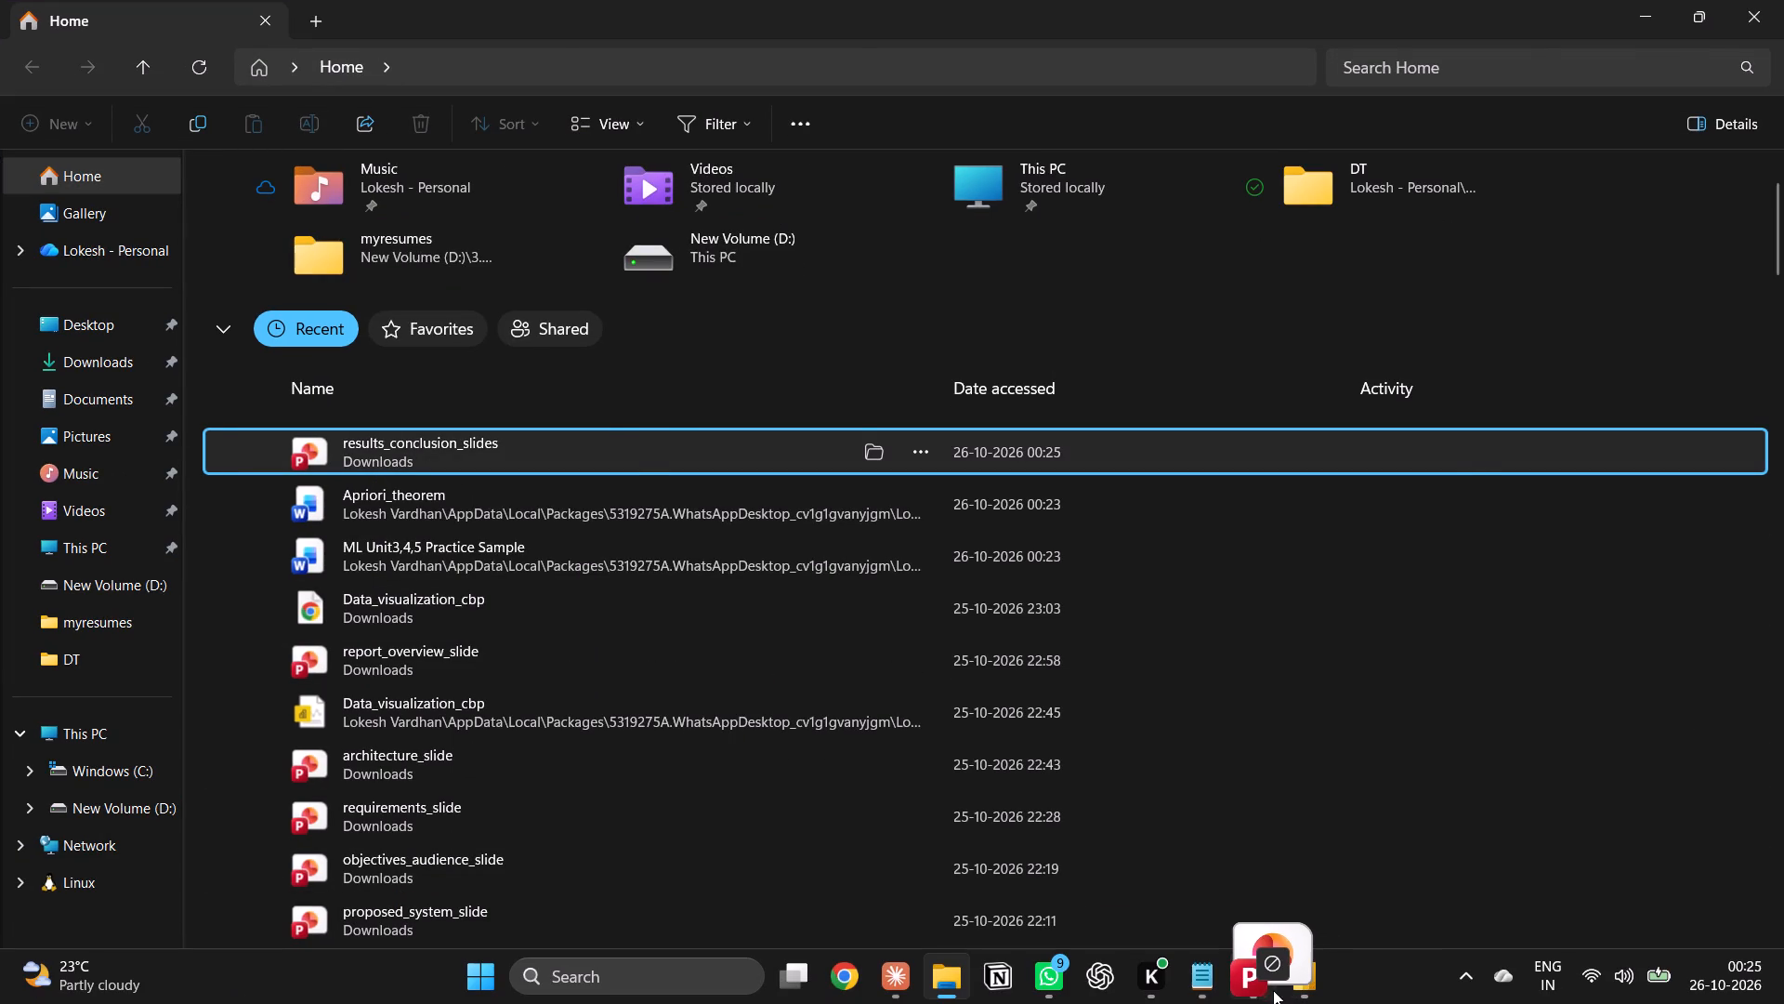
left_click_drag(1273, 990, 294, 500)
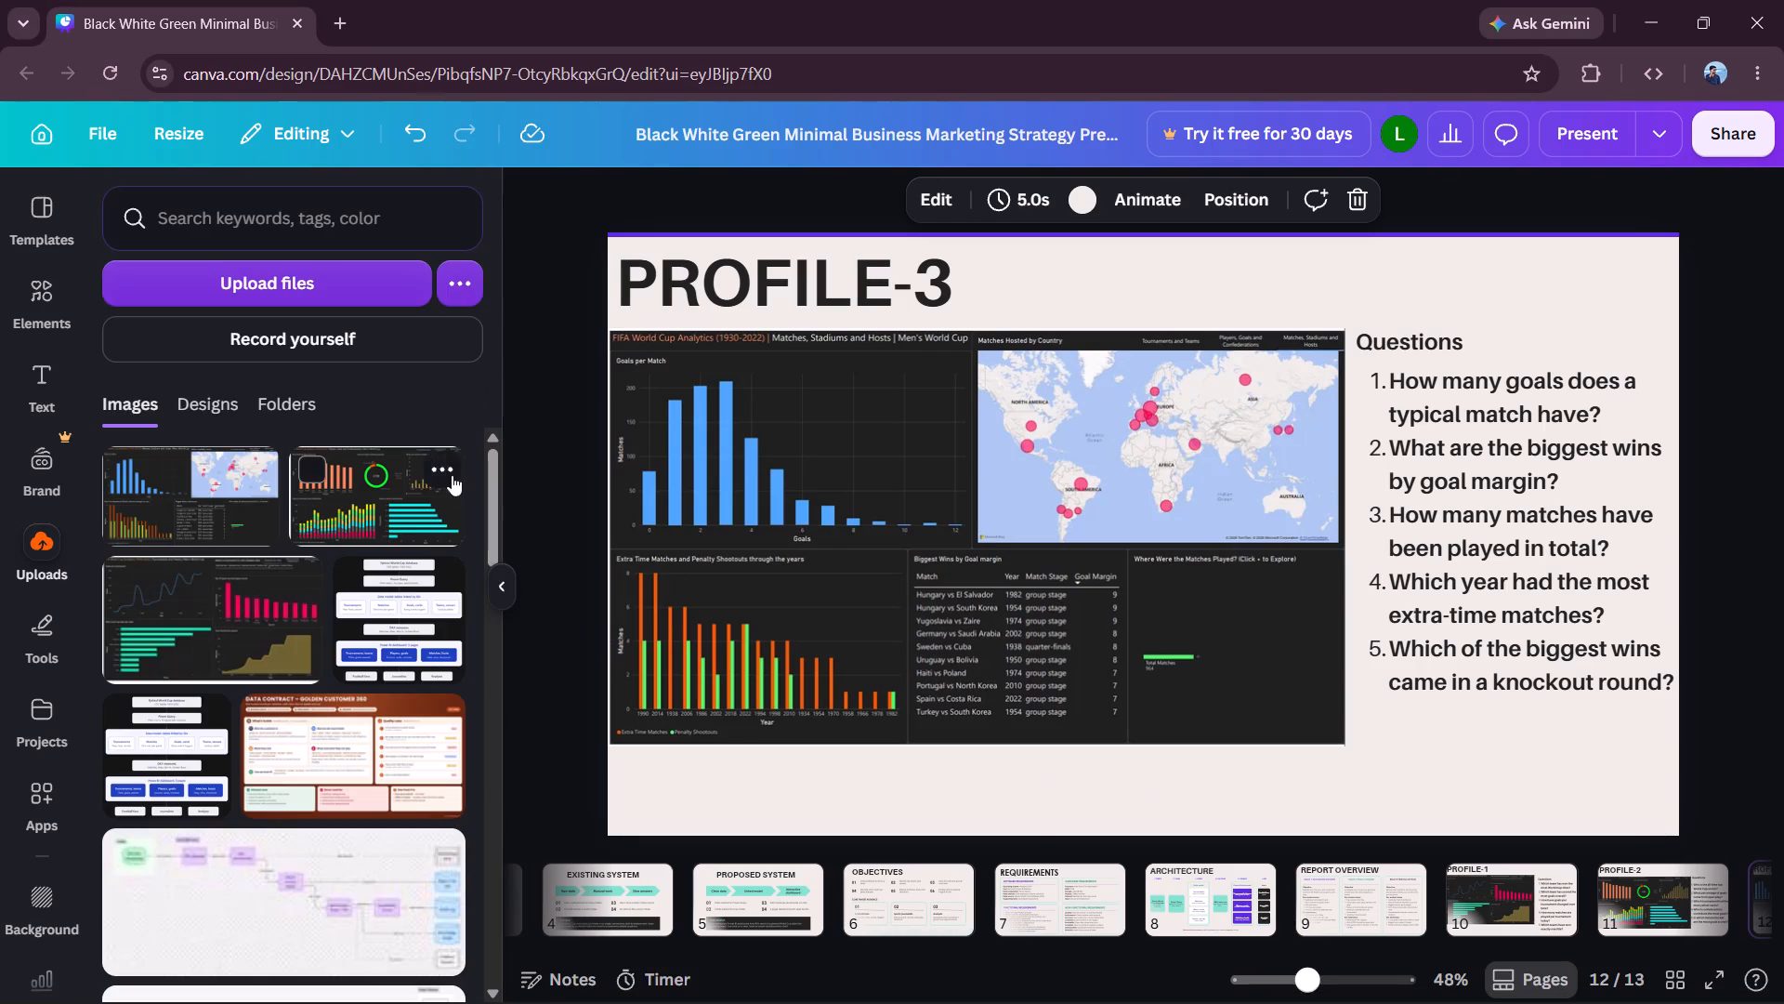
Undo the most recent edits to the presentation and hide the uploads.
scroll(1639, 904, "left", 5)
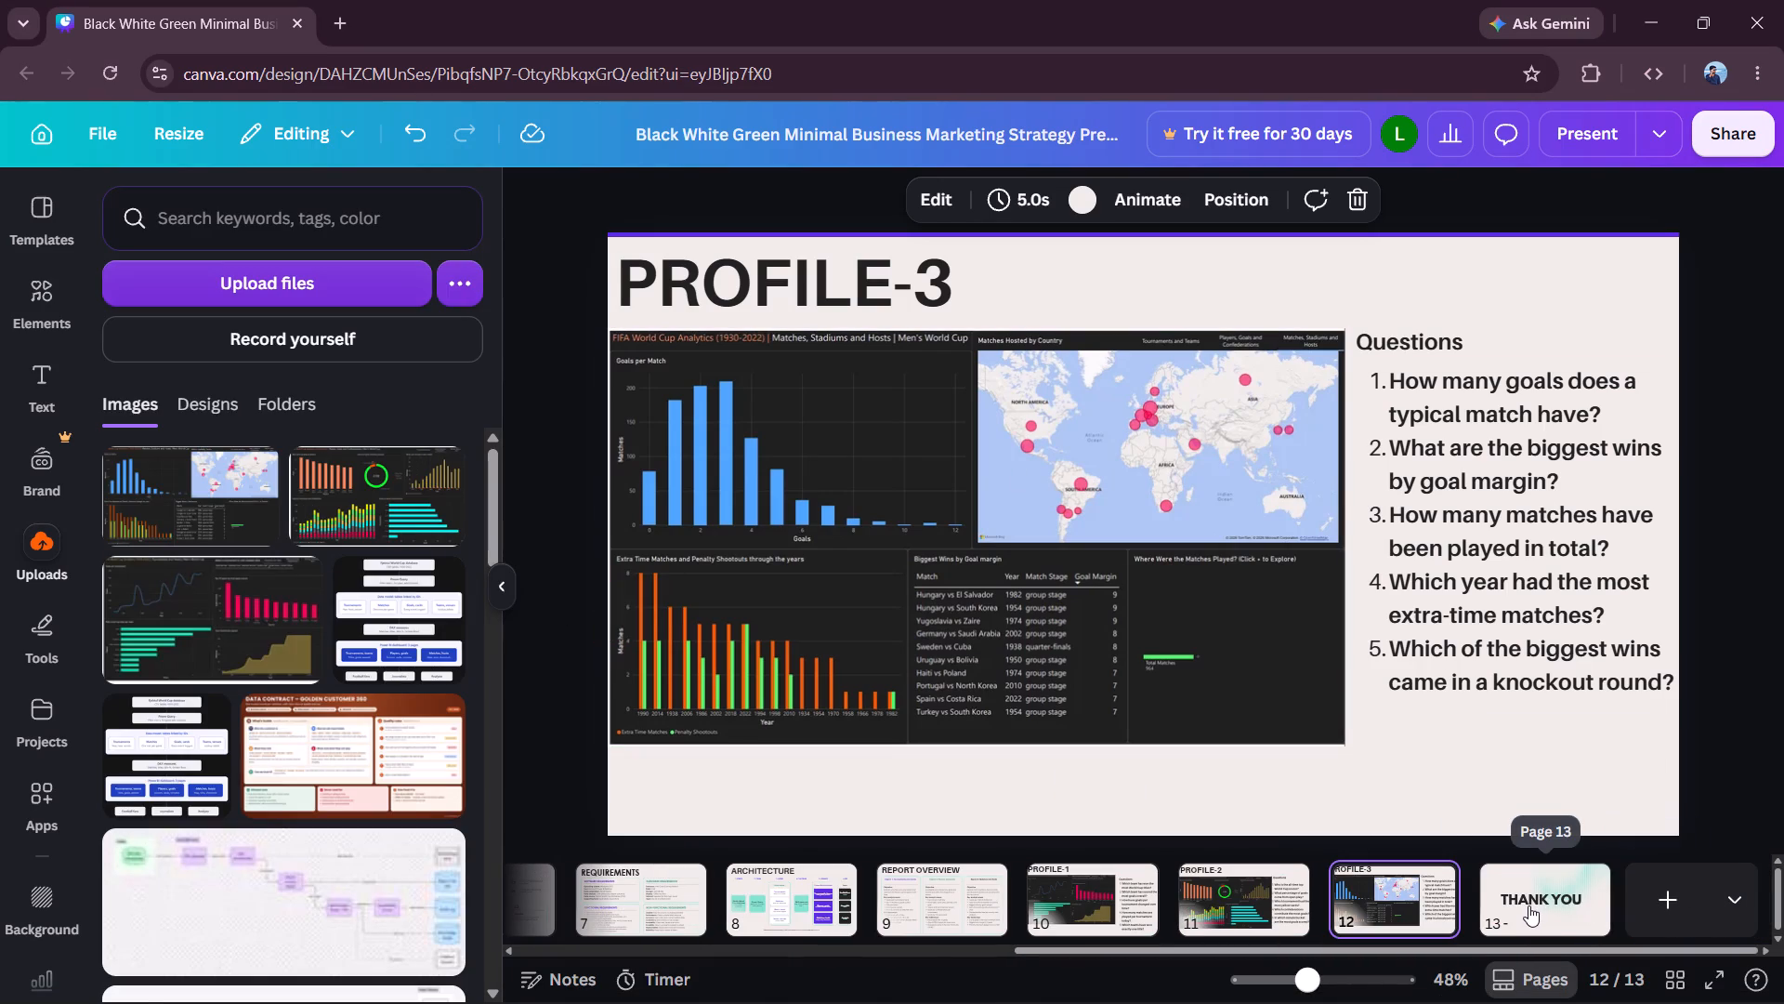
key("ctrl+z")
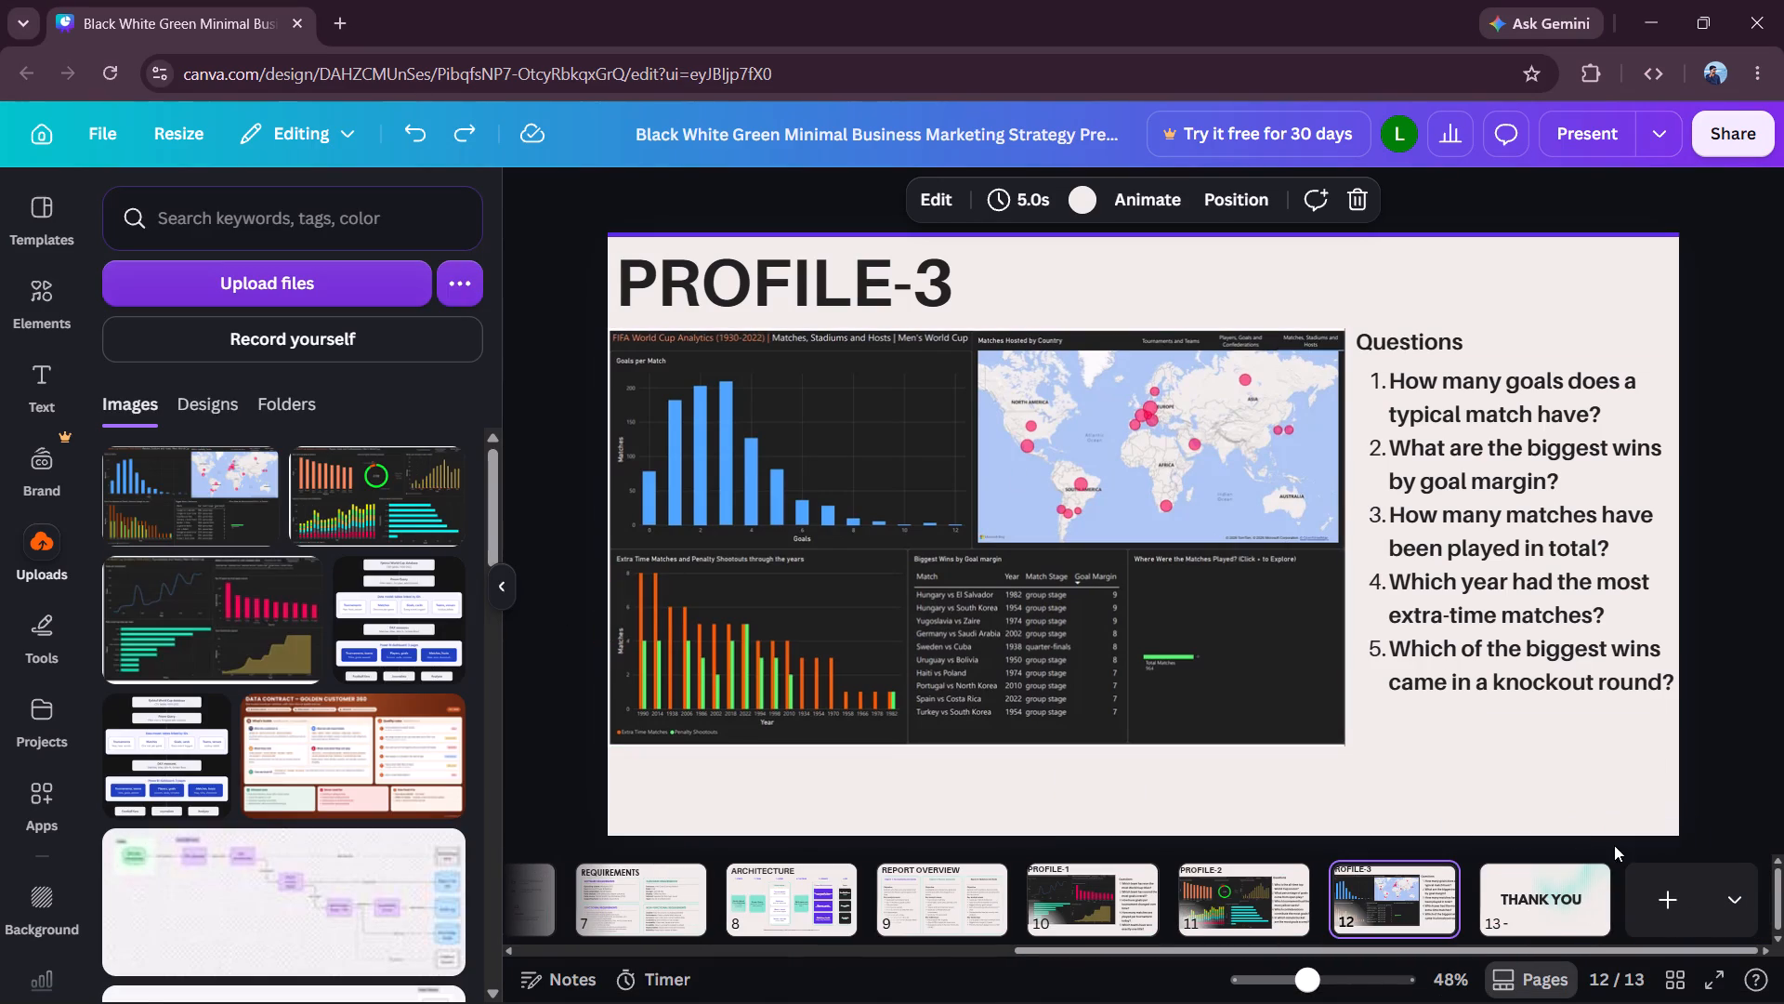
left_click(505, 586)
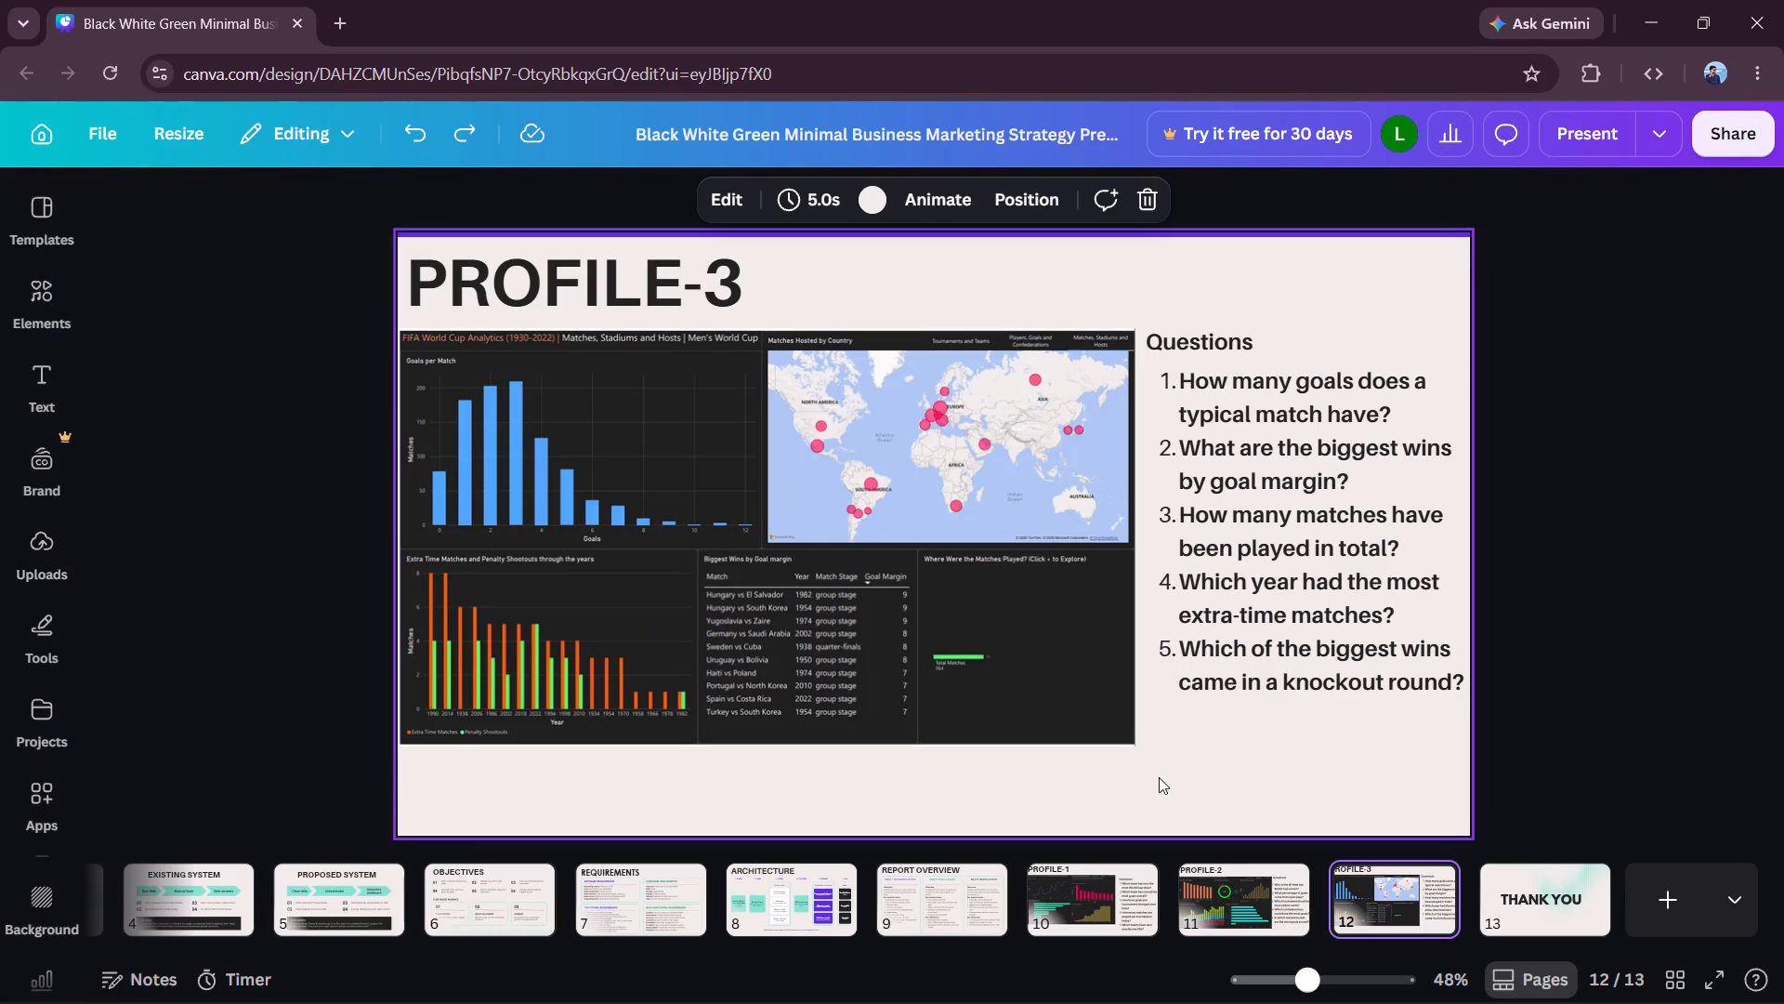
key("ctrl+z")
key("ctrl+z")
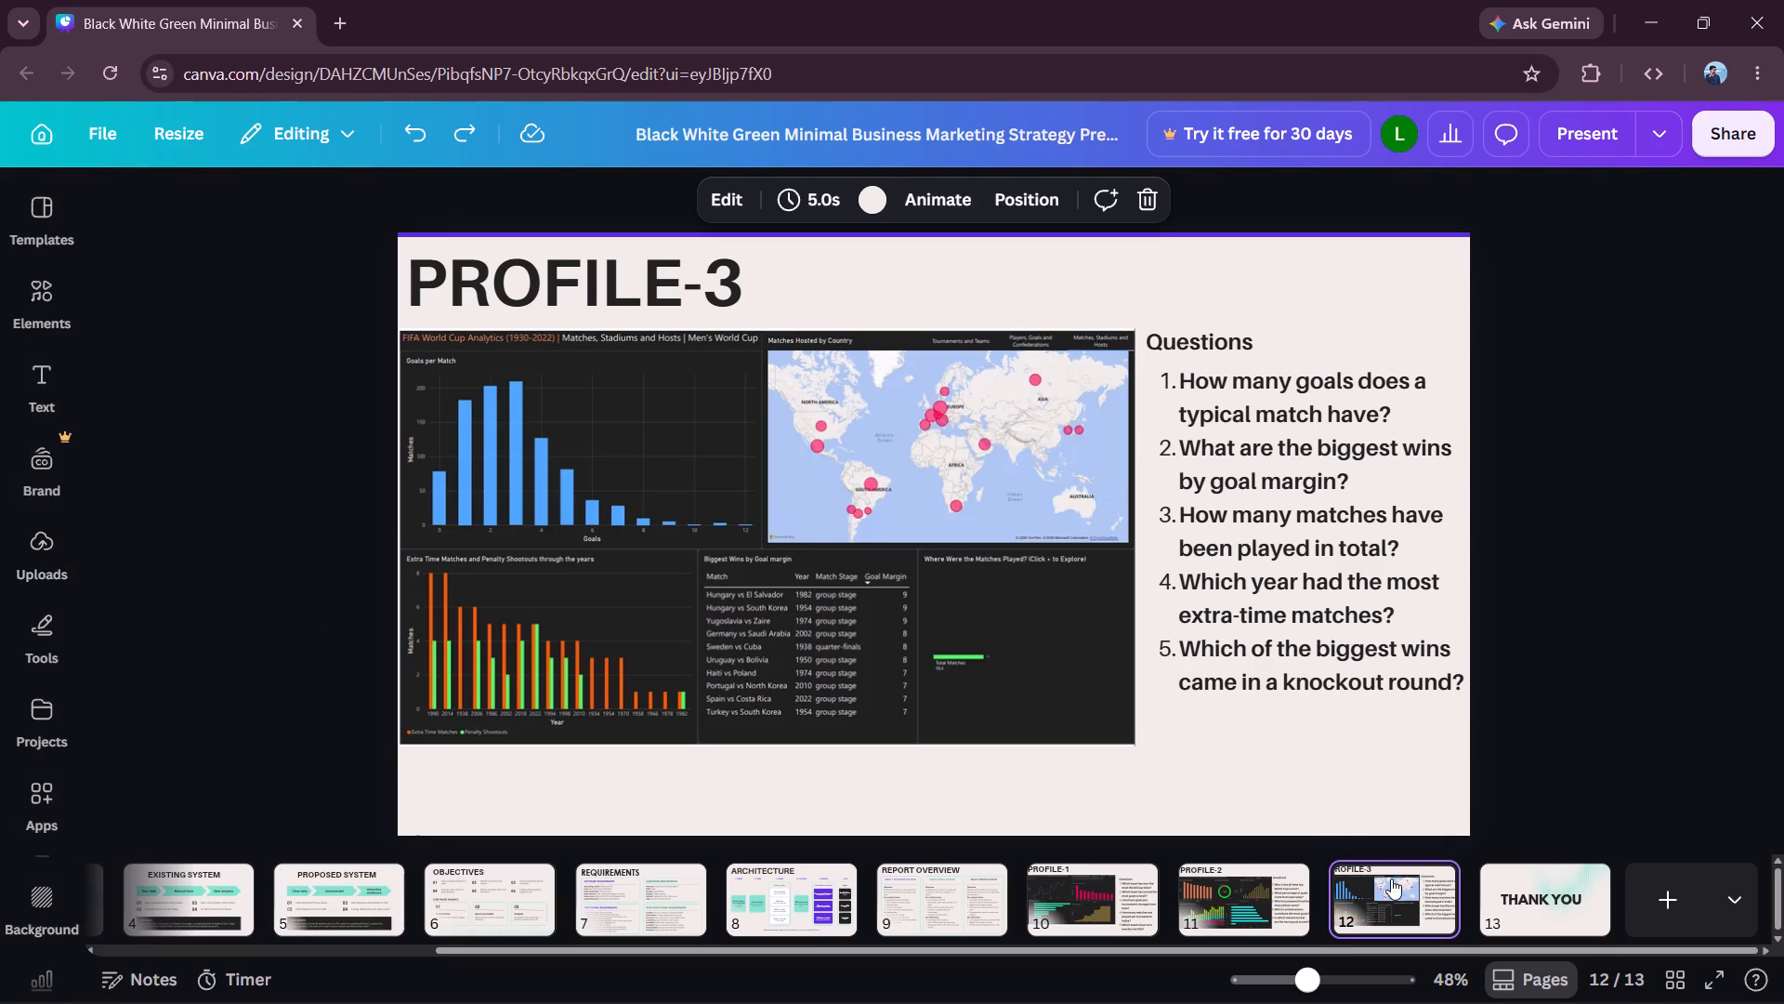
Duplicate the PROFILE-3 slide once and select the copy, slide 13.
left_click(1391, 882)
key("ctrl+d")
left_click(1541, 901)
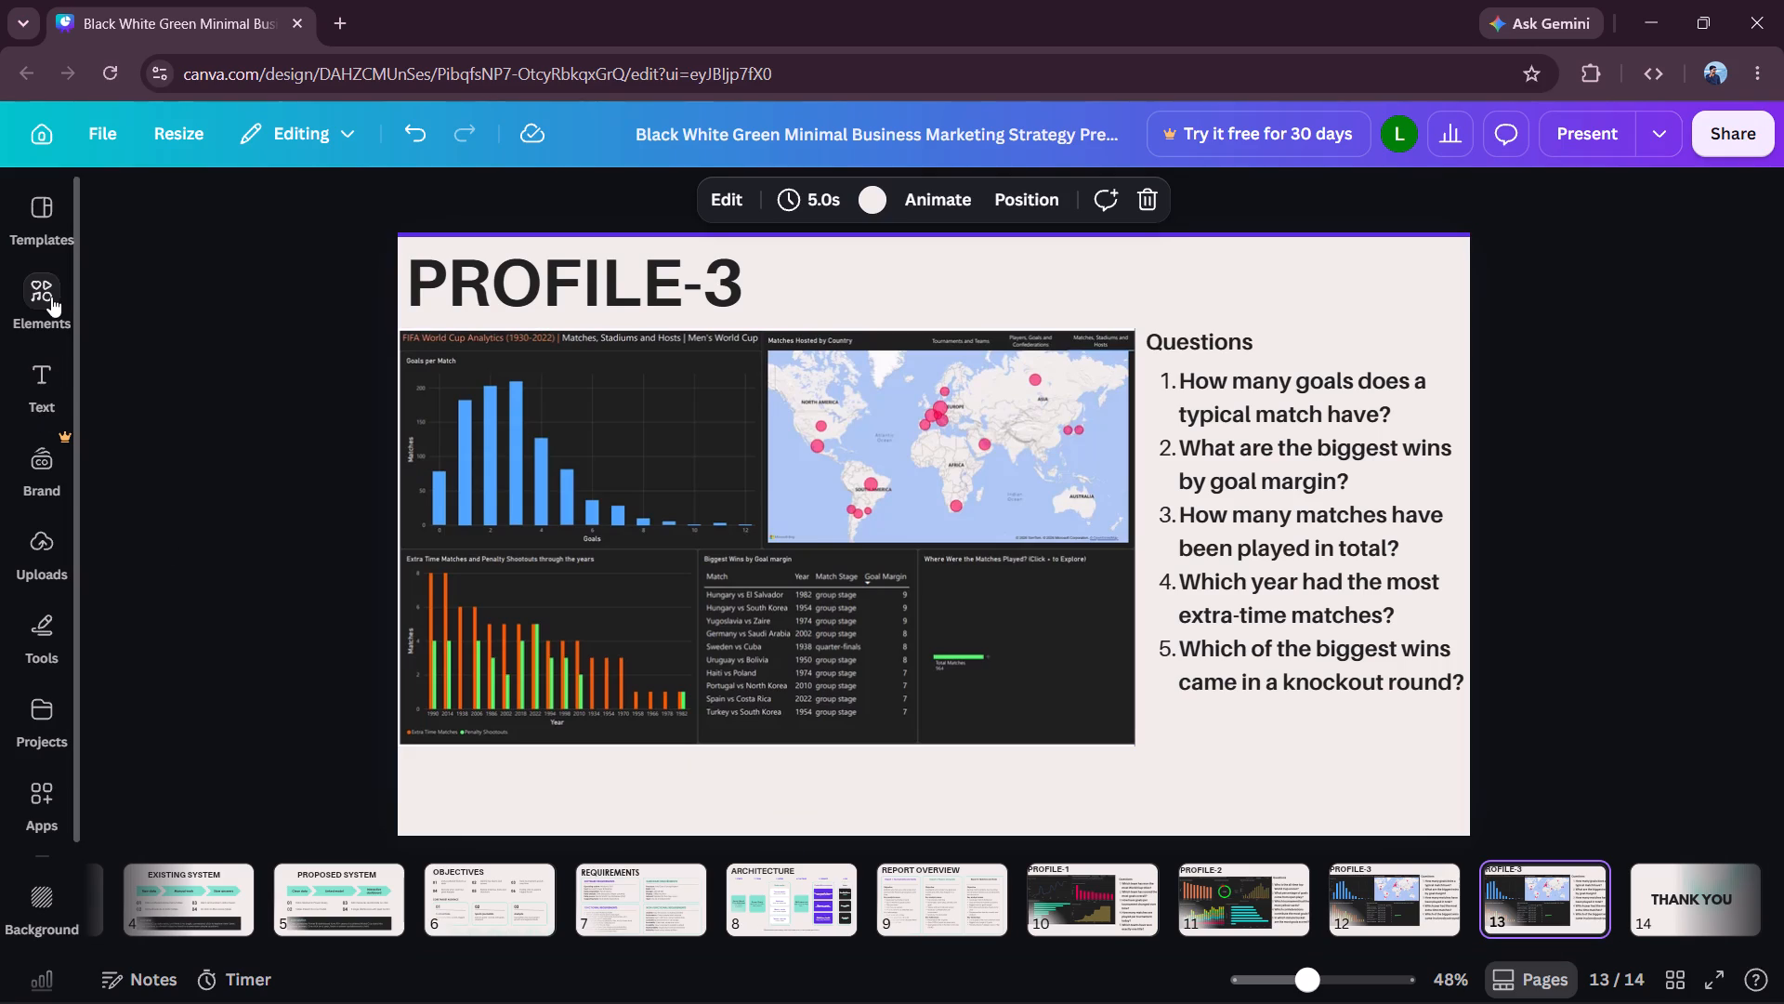
Upload results_conclusion_slides from File Explorer to the Canva uploads in Chrome.
left_click(58, 558)
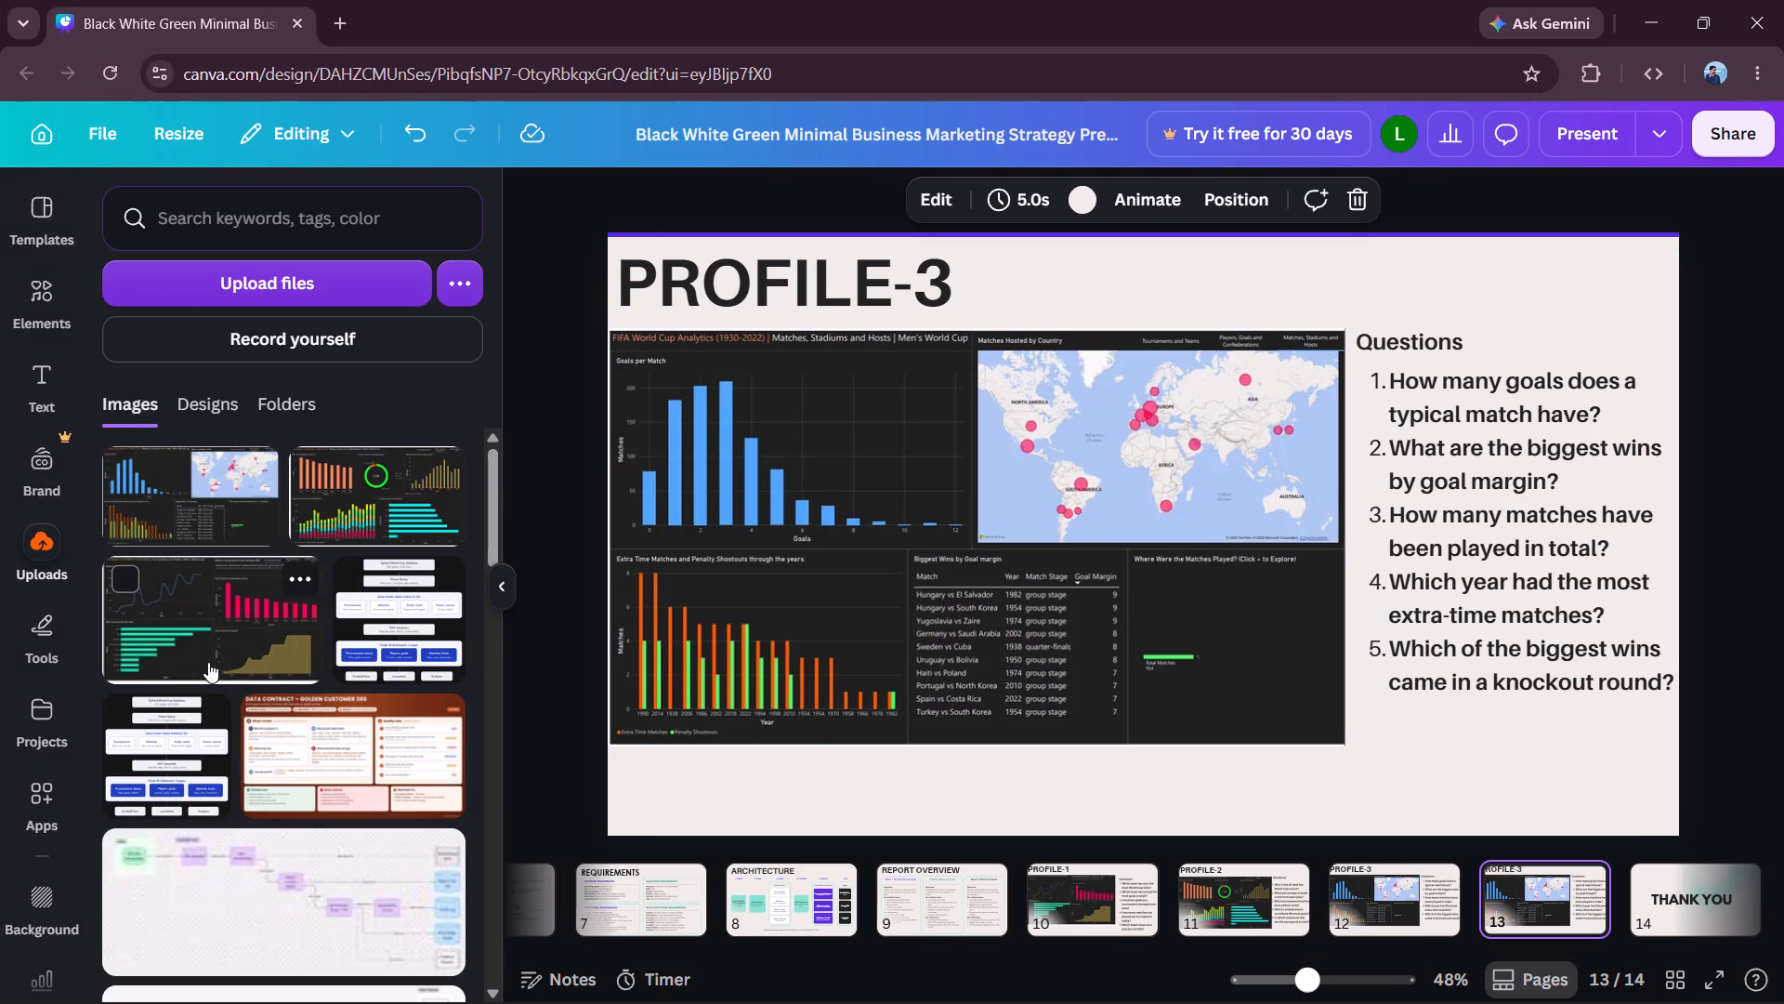
scroll(332, 644, "down", 5)
scroll(333, 665, "up", 6)
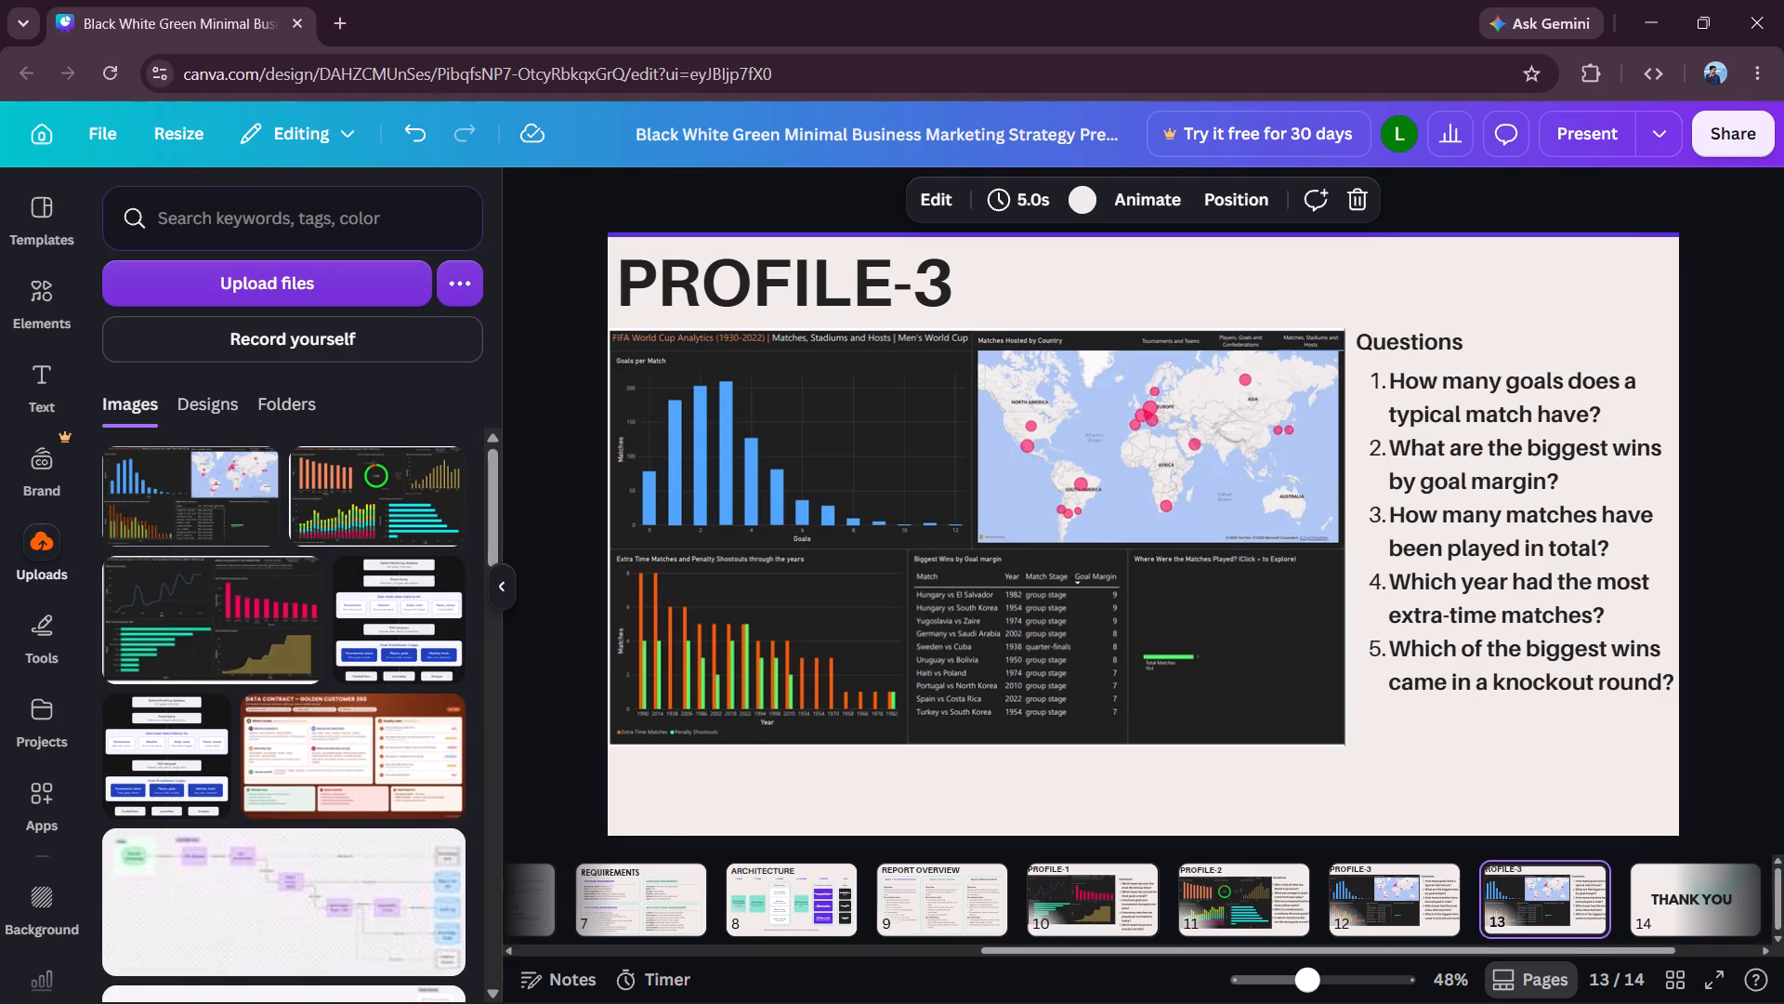
left_click(964, 978)
left_click_drag(504, 447, 1291, 984)
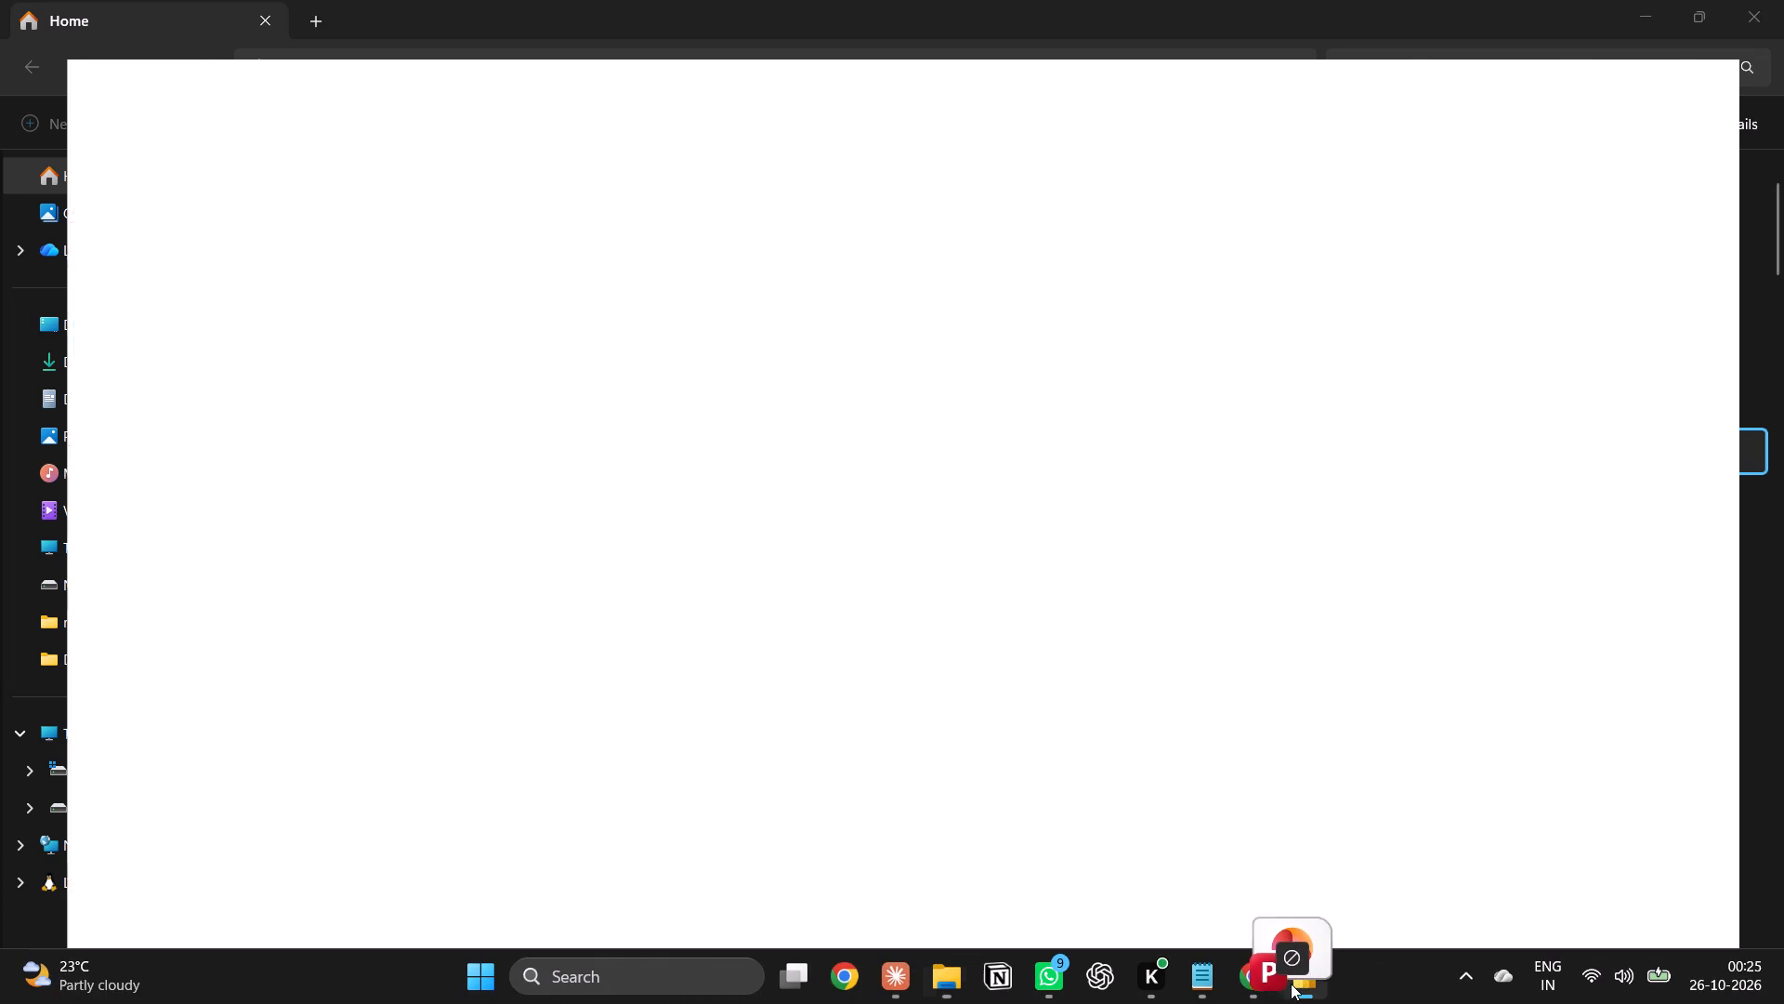
left_click_drag(1291, 984, 362, 624)
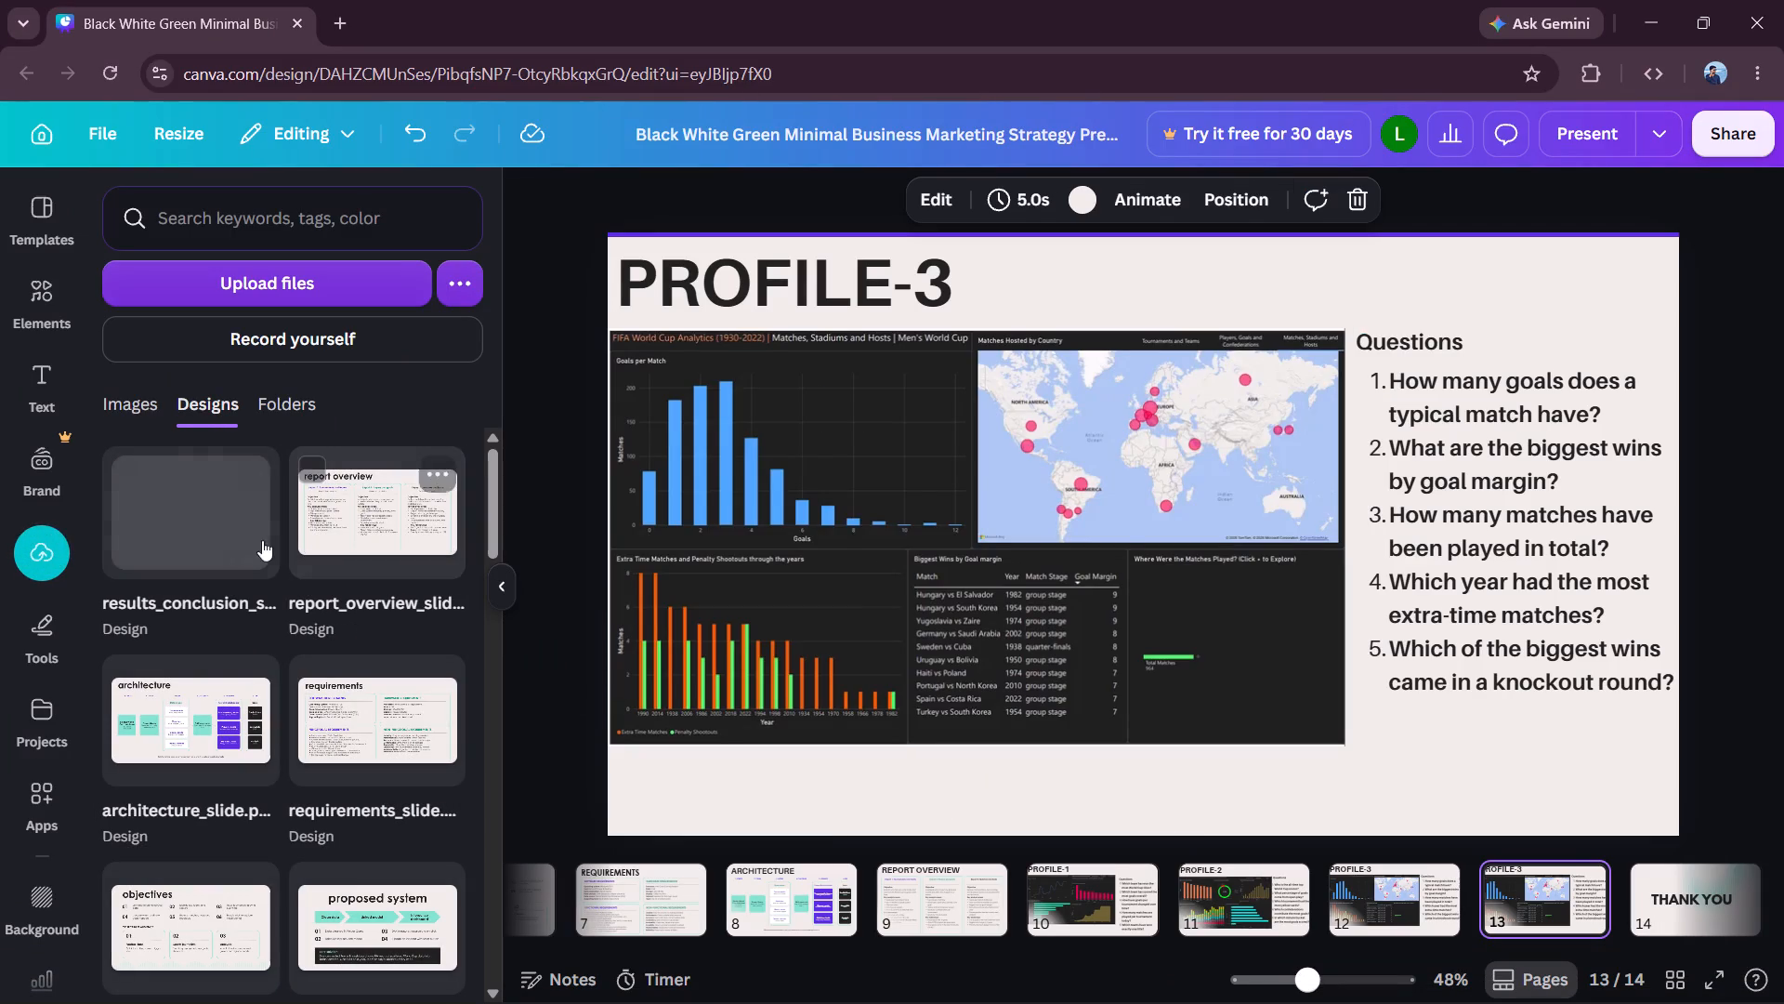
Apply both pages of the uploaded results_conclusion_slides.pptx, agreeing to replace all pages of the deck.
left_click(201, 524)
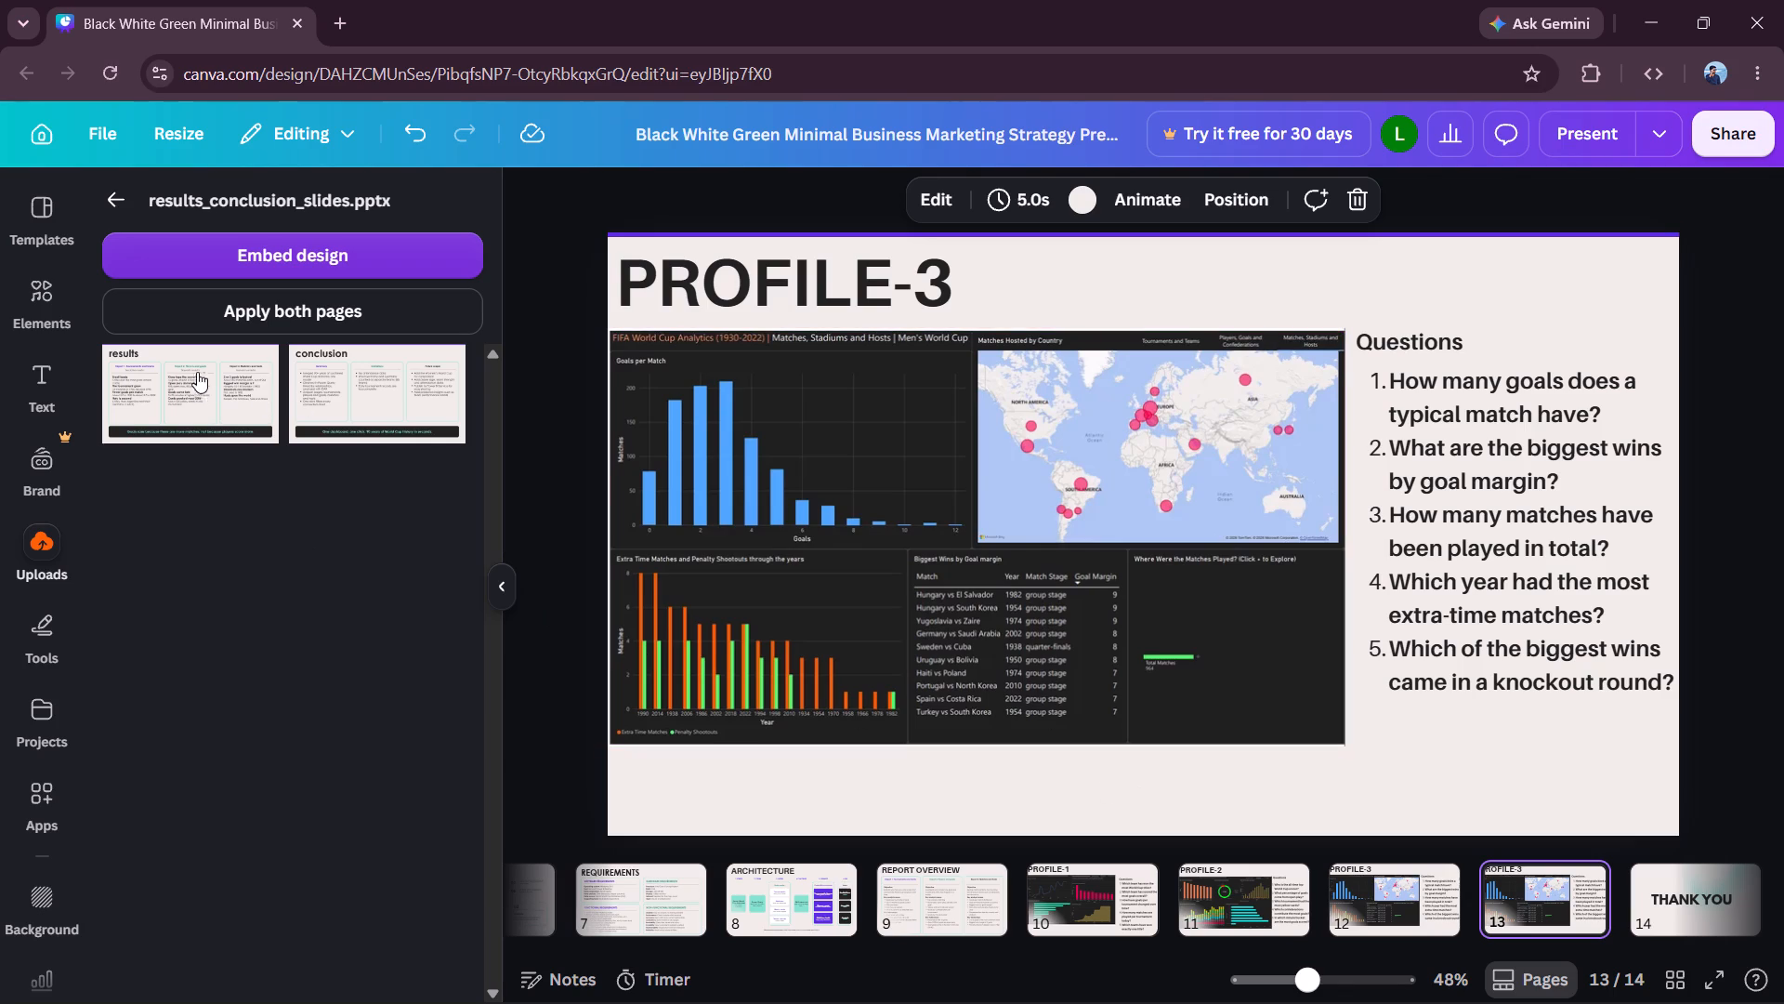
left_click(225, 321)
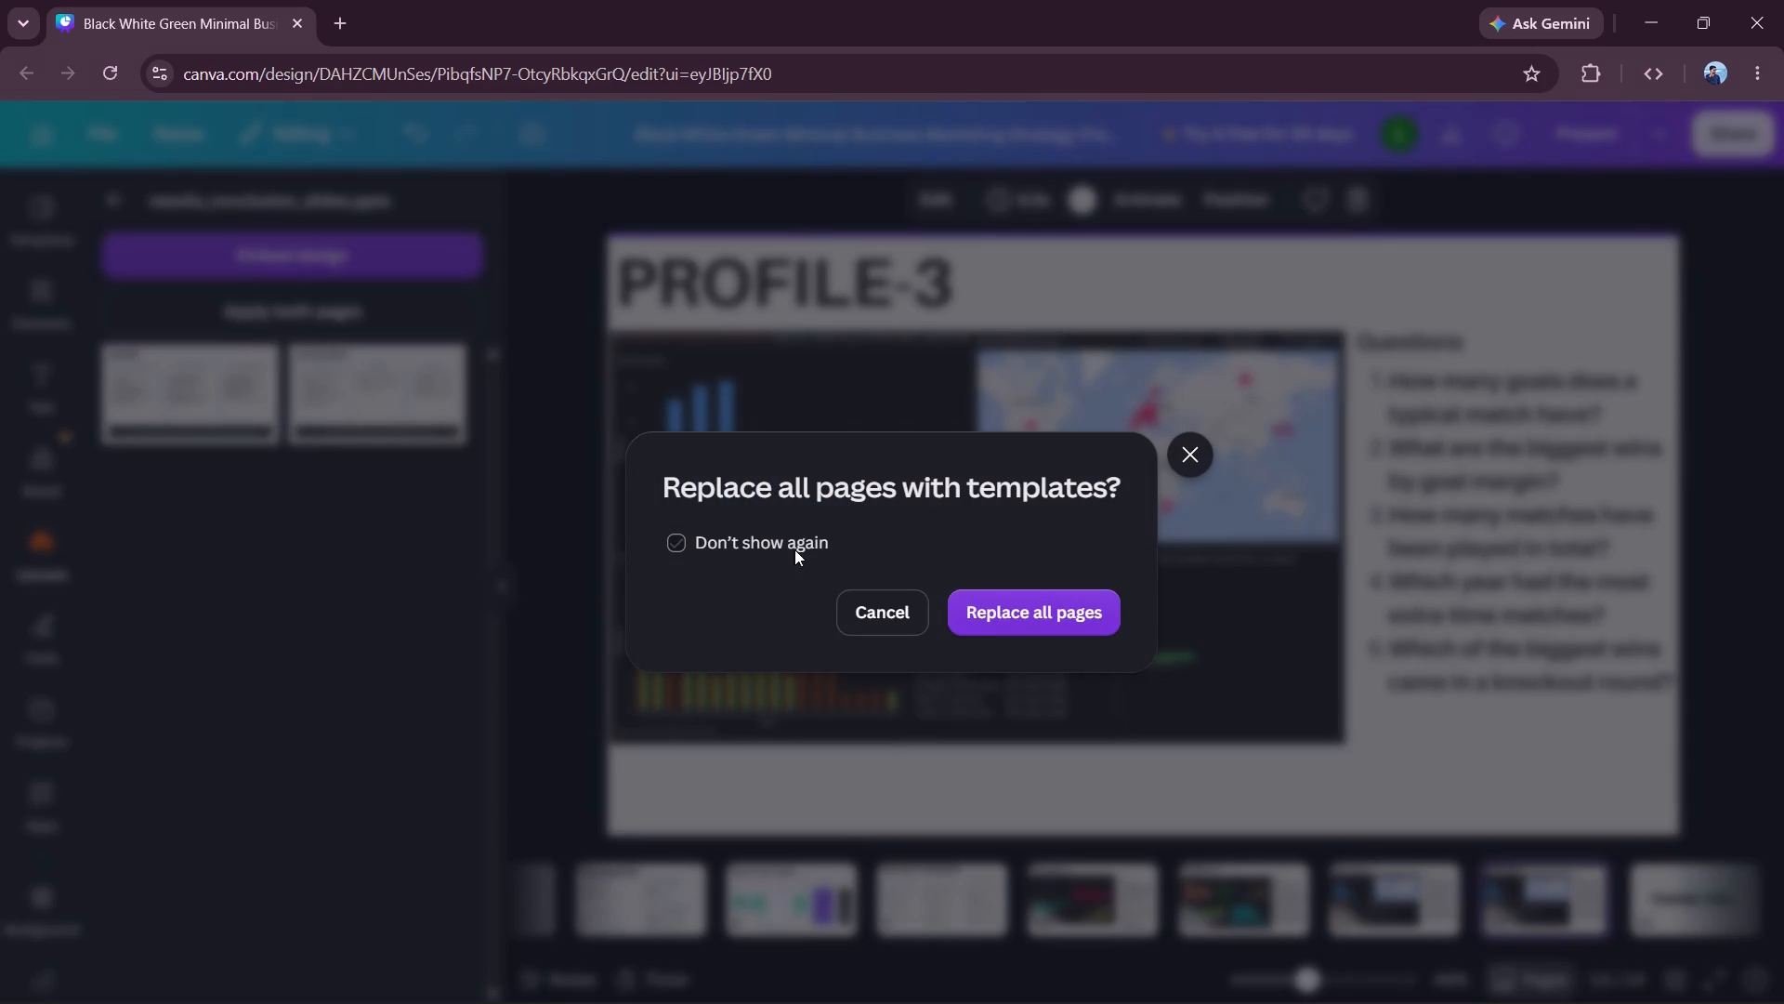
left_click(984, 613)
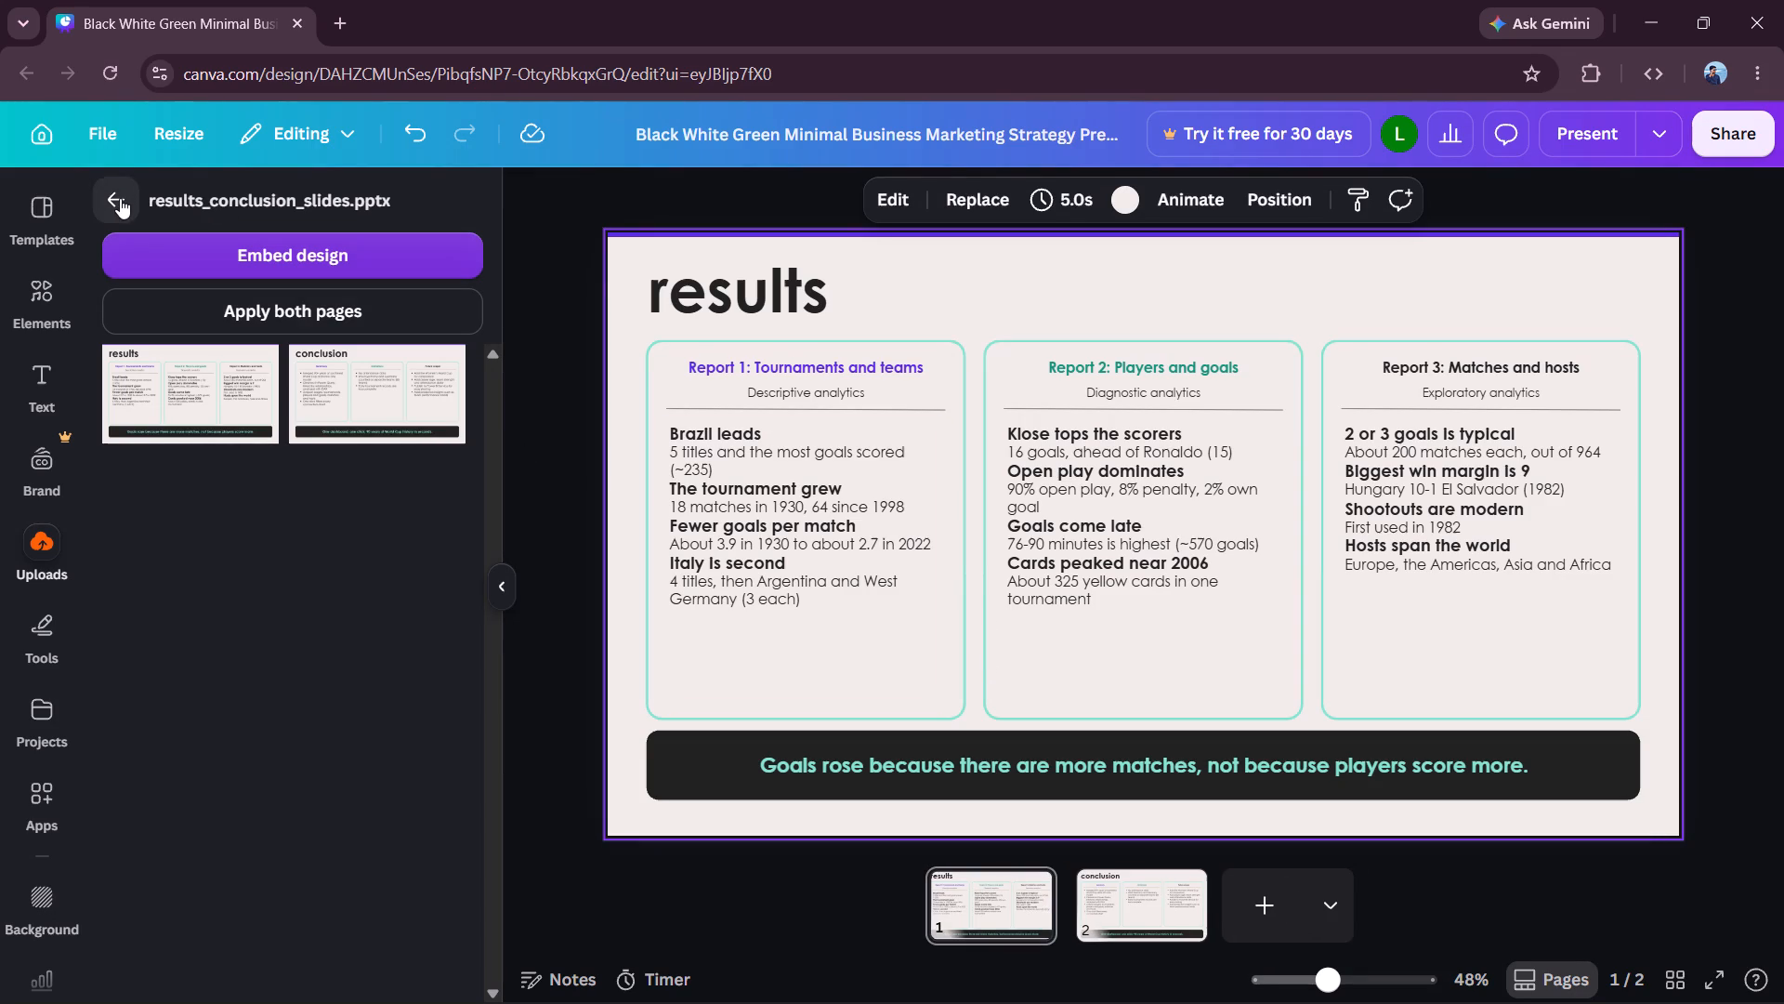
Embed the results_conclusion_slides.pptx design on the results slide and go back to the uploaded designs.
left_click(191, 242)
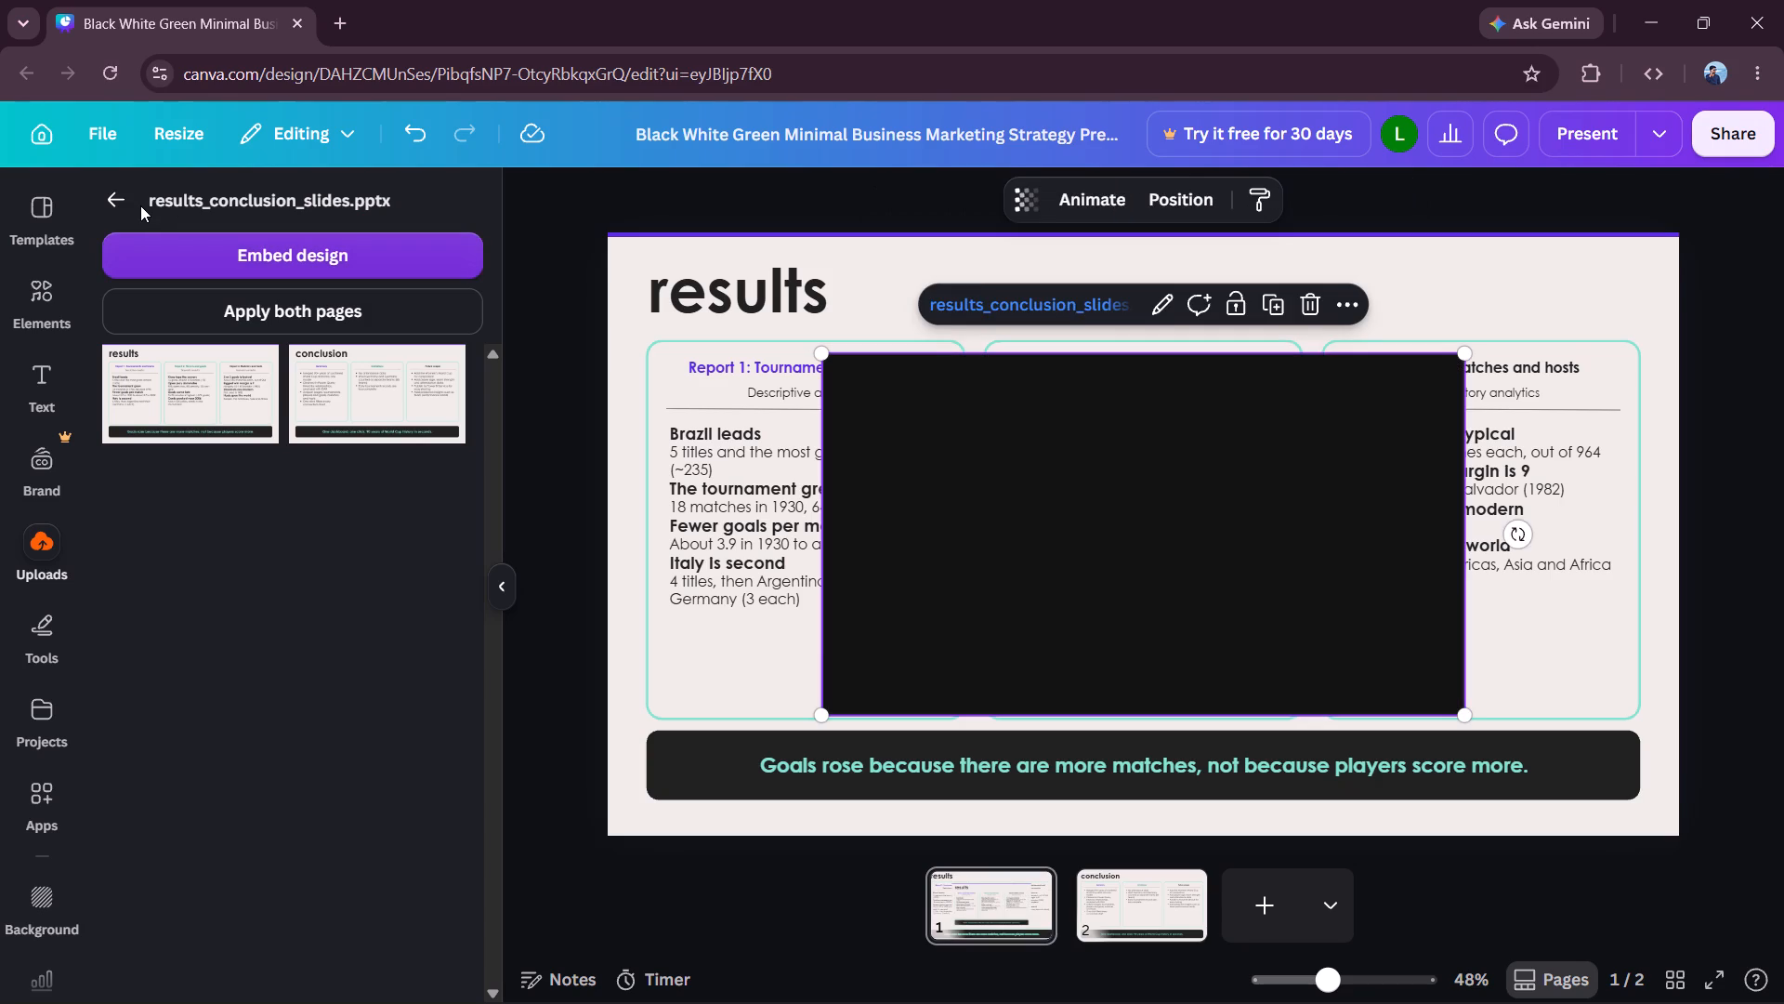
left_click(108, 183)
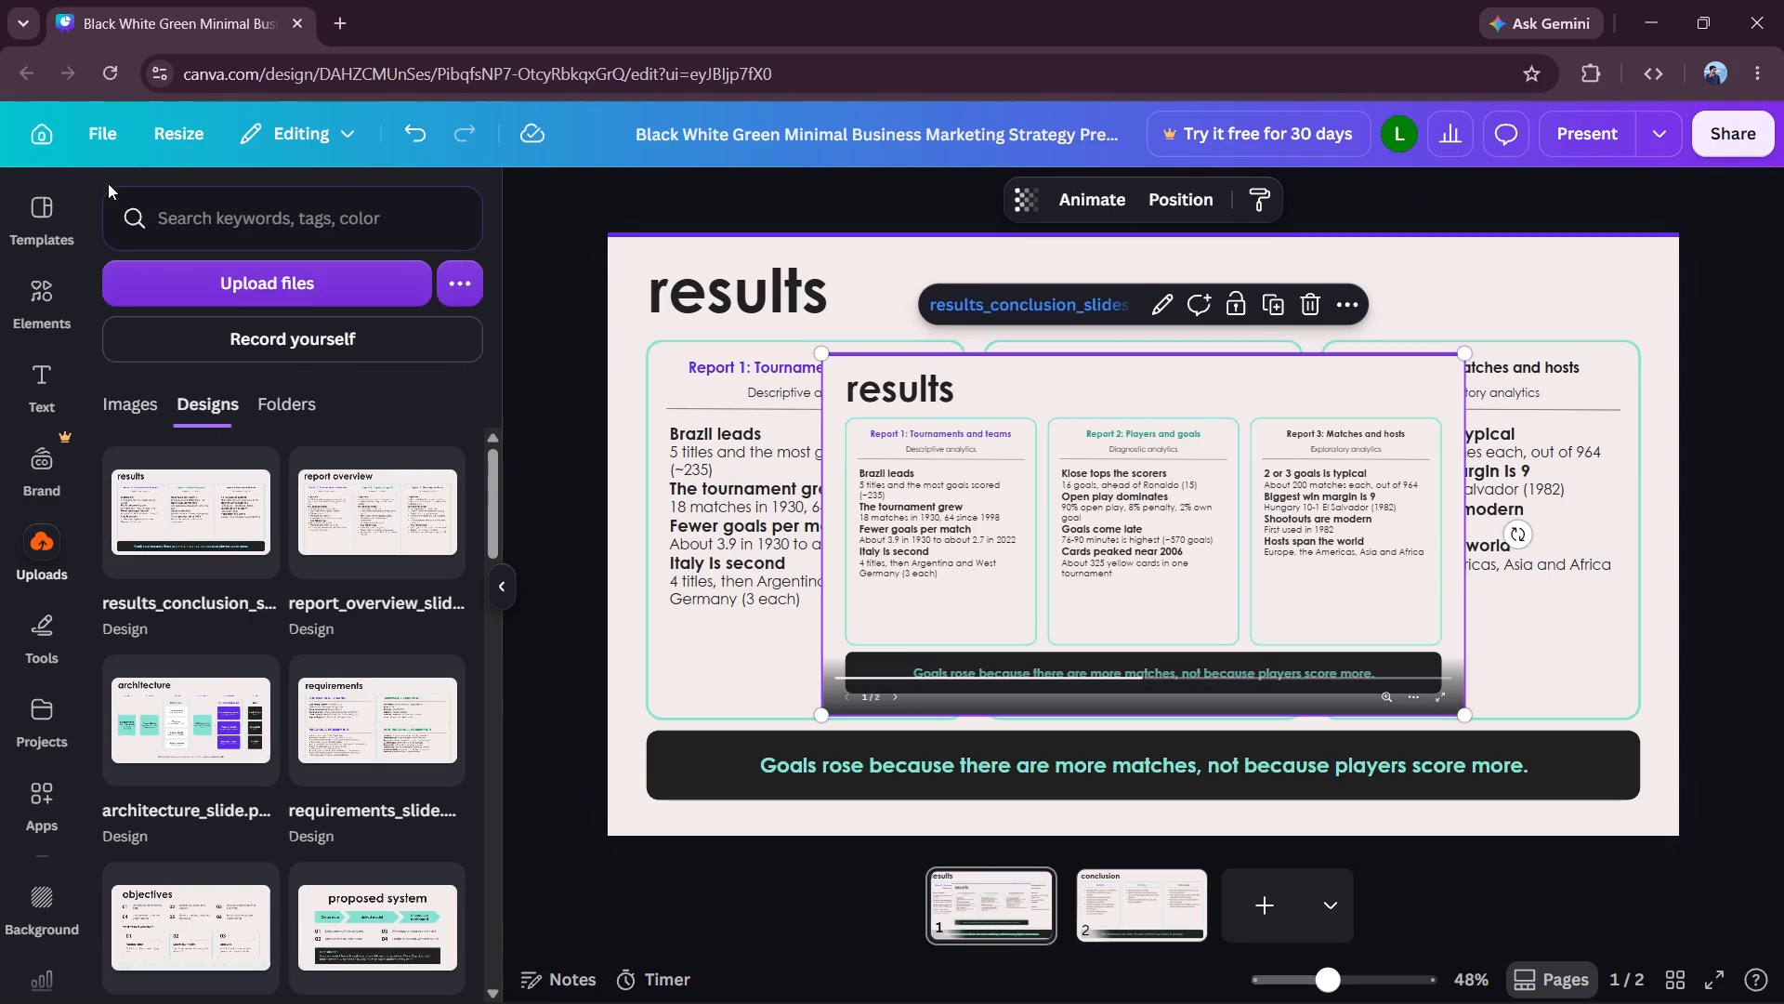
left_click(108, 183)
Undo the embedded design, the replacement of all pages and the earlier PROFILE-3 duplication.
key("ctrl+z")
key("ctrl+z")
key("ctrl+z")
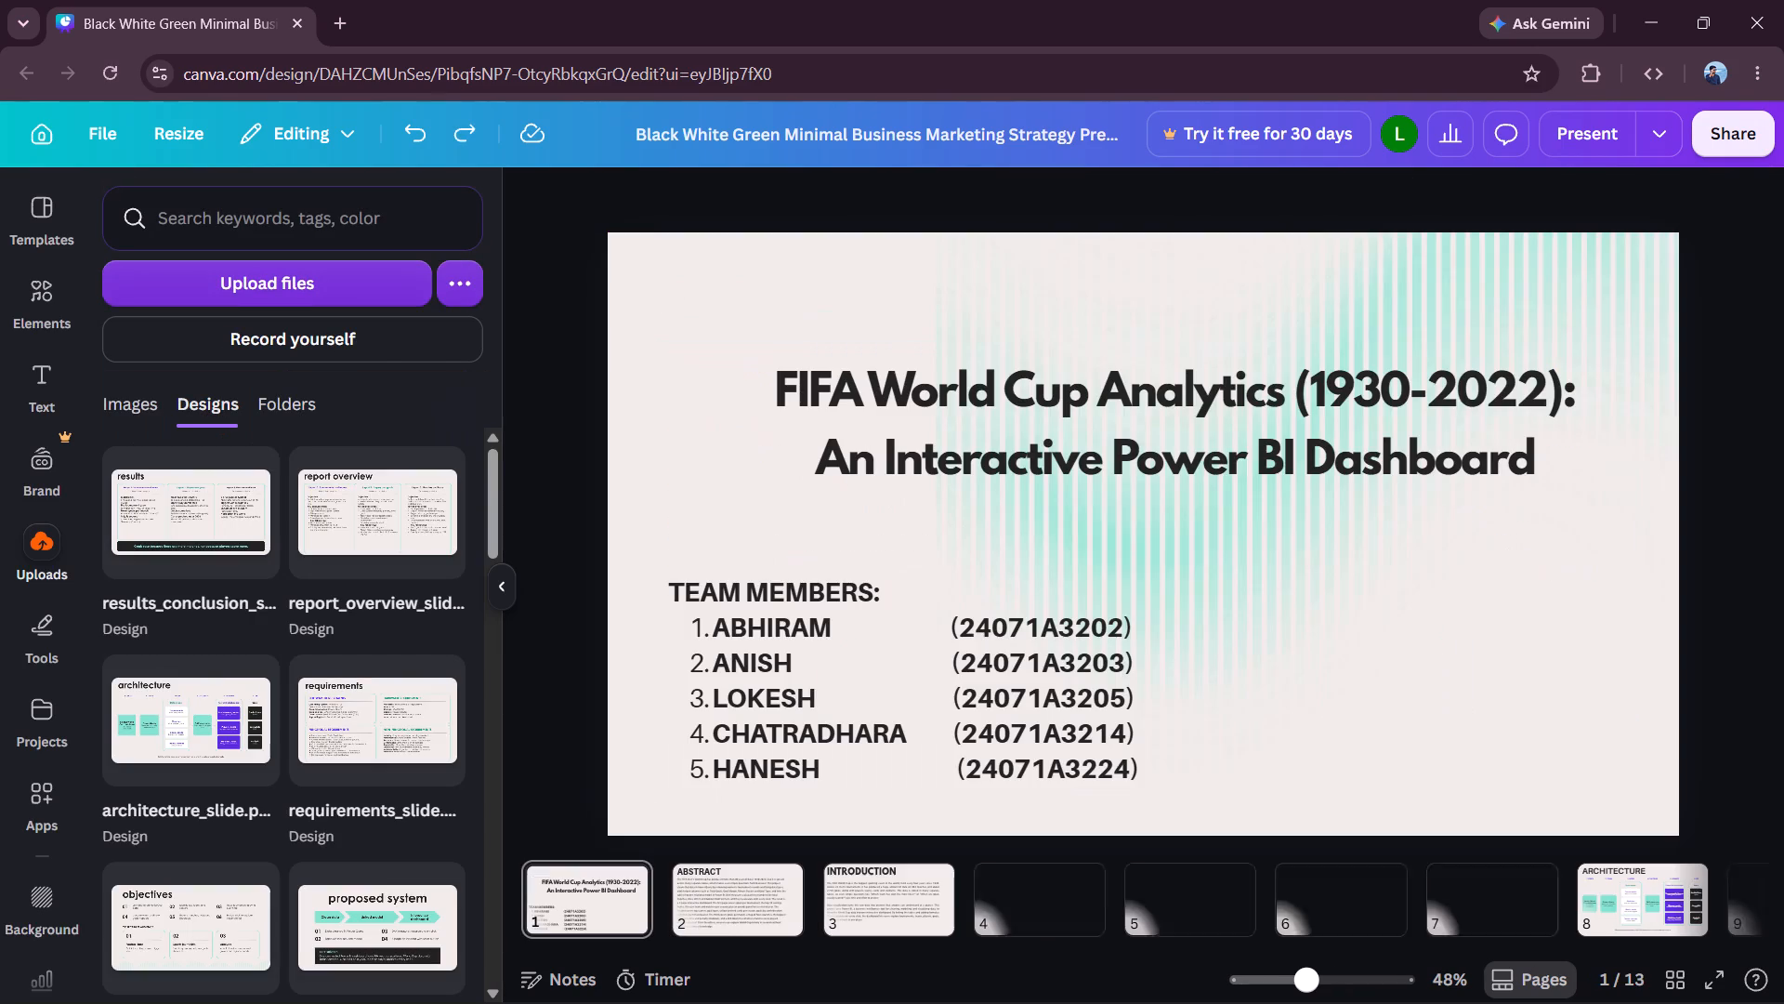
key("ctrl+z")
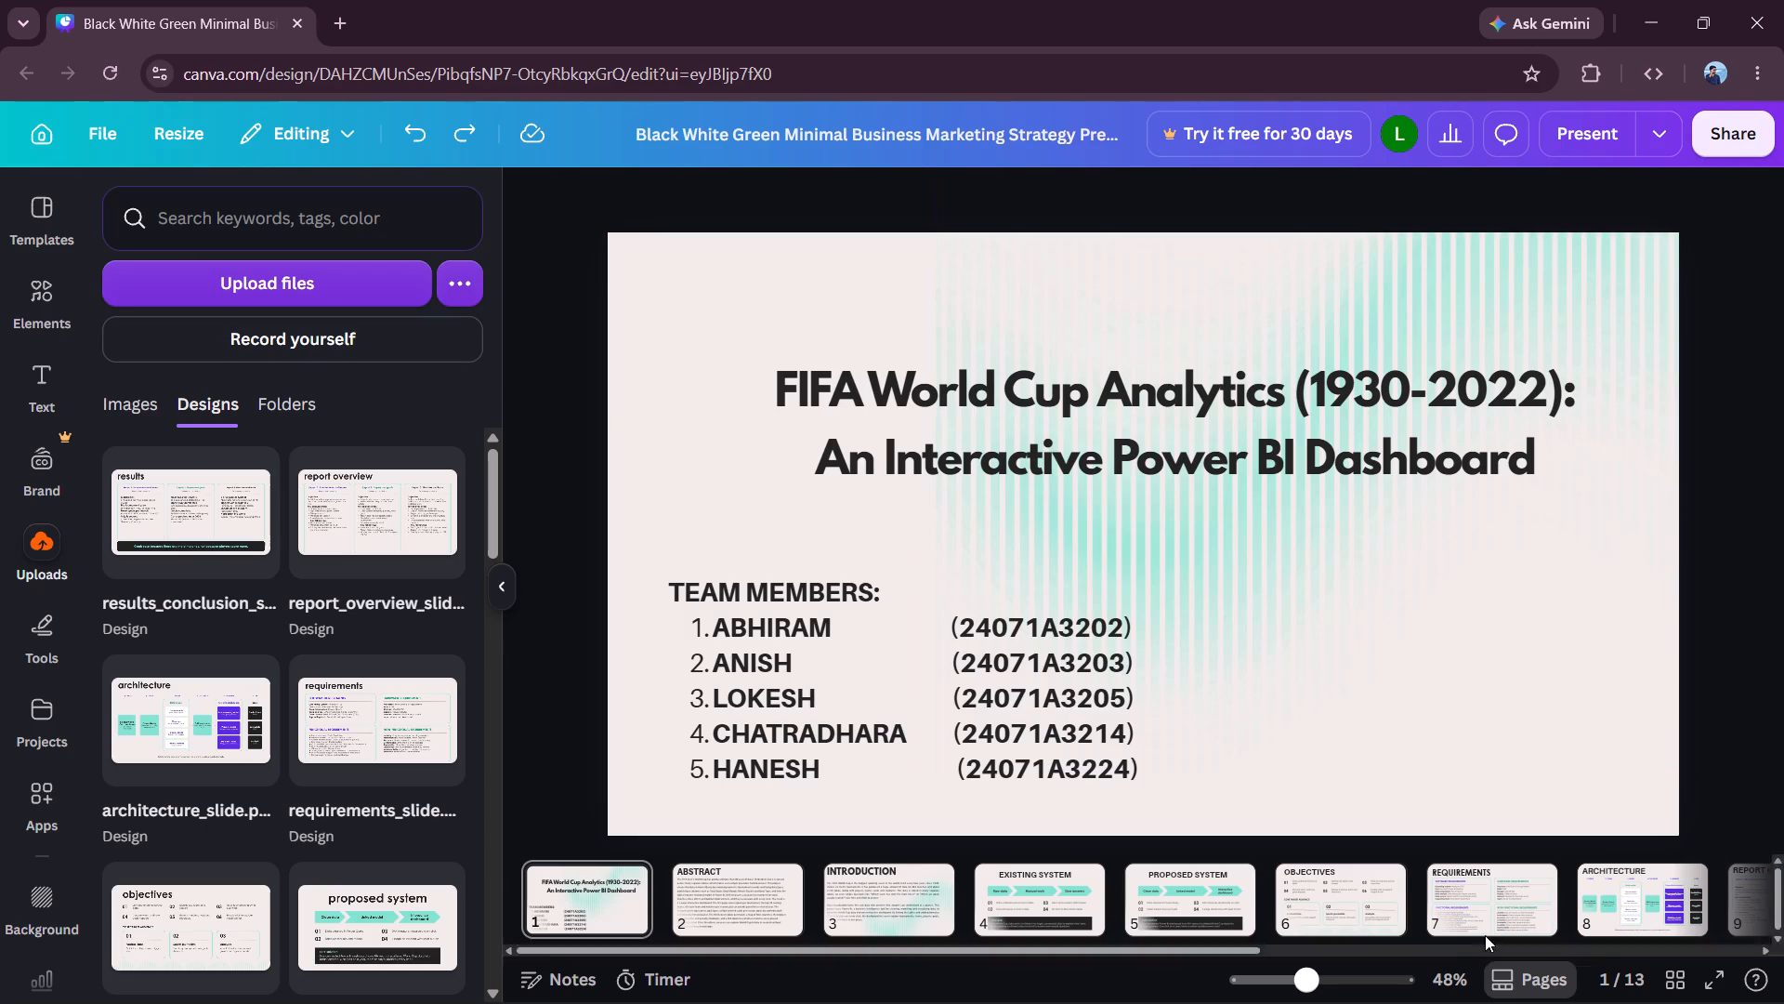
Duplicate the PROFILE-3 slide 12 twice, making slides 13 and 14 before THANK YOU.
scroll(1537, 891, "left", 9)
left_click(1385, 894)
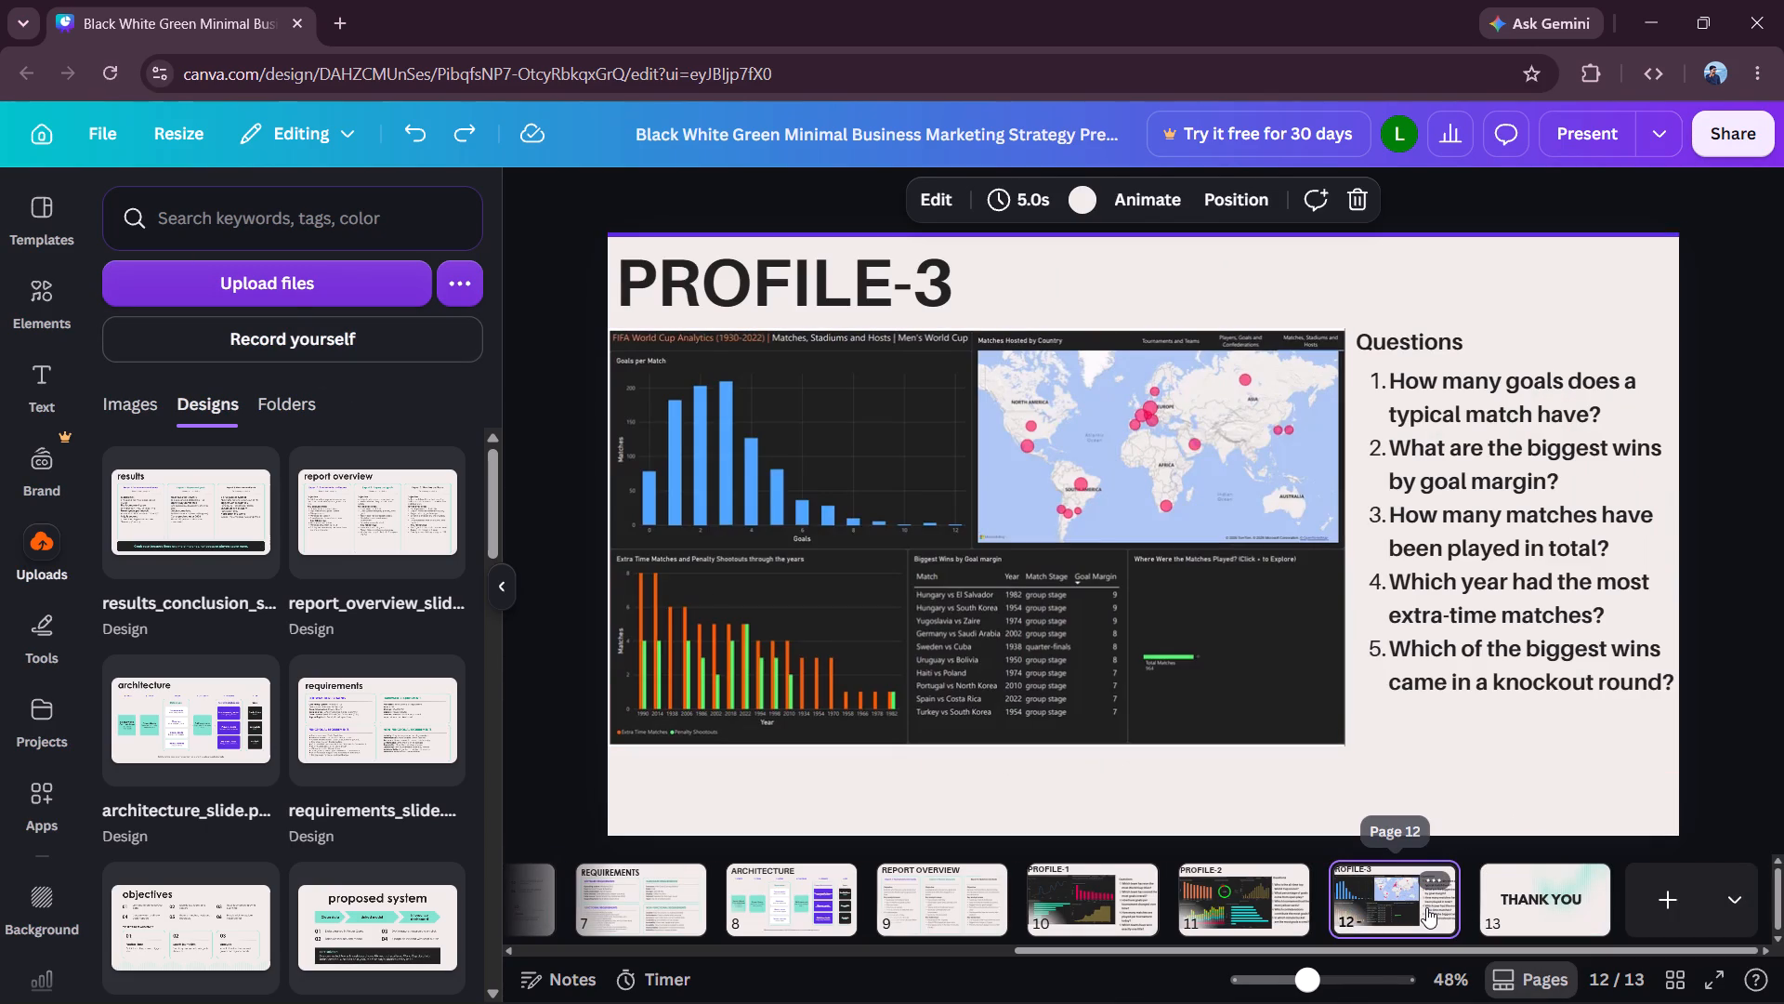
key("ctrl+d")
key("ctrl+d")
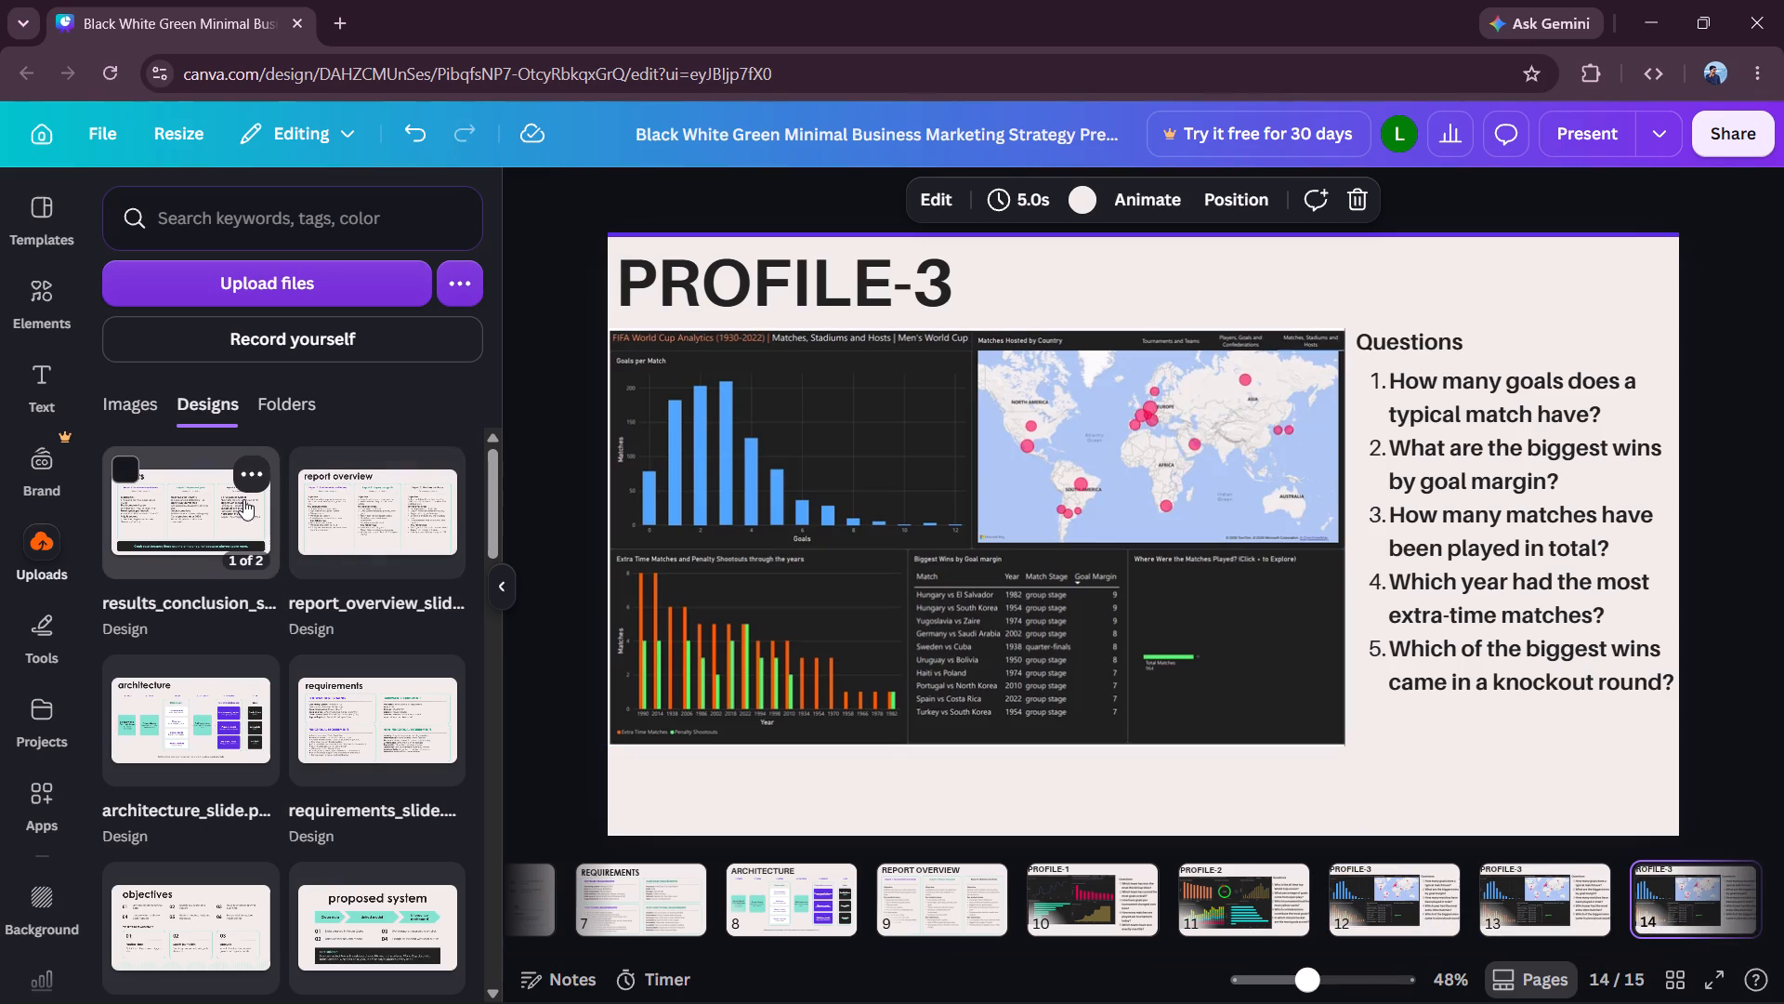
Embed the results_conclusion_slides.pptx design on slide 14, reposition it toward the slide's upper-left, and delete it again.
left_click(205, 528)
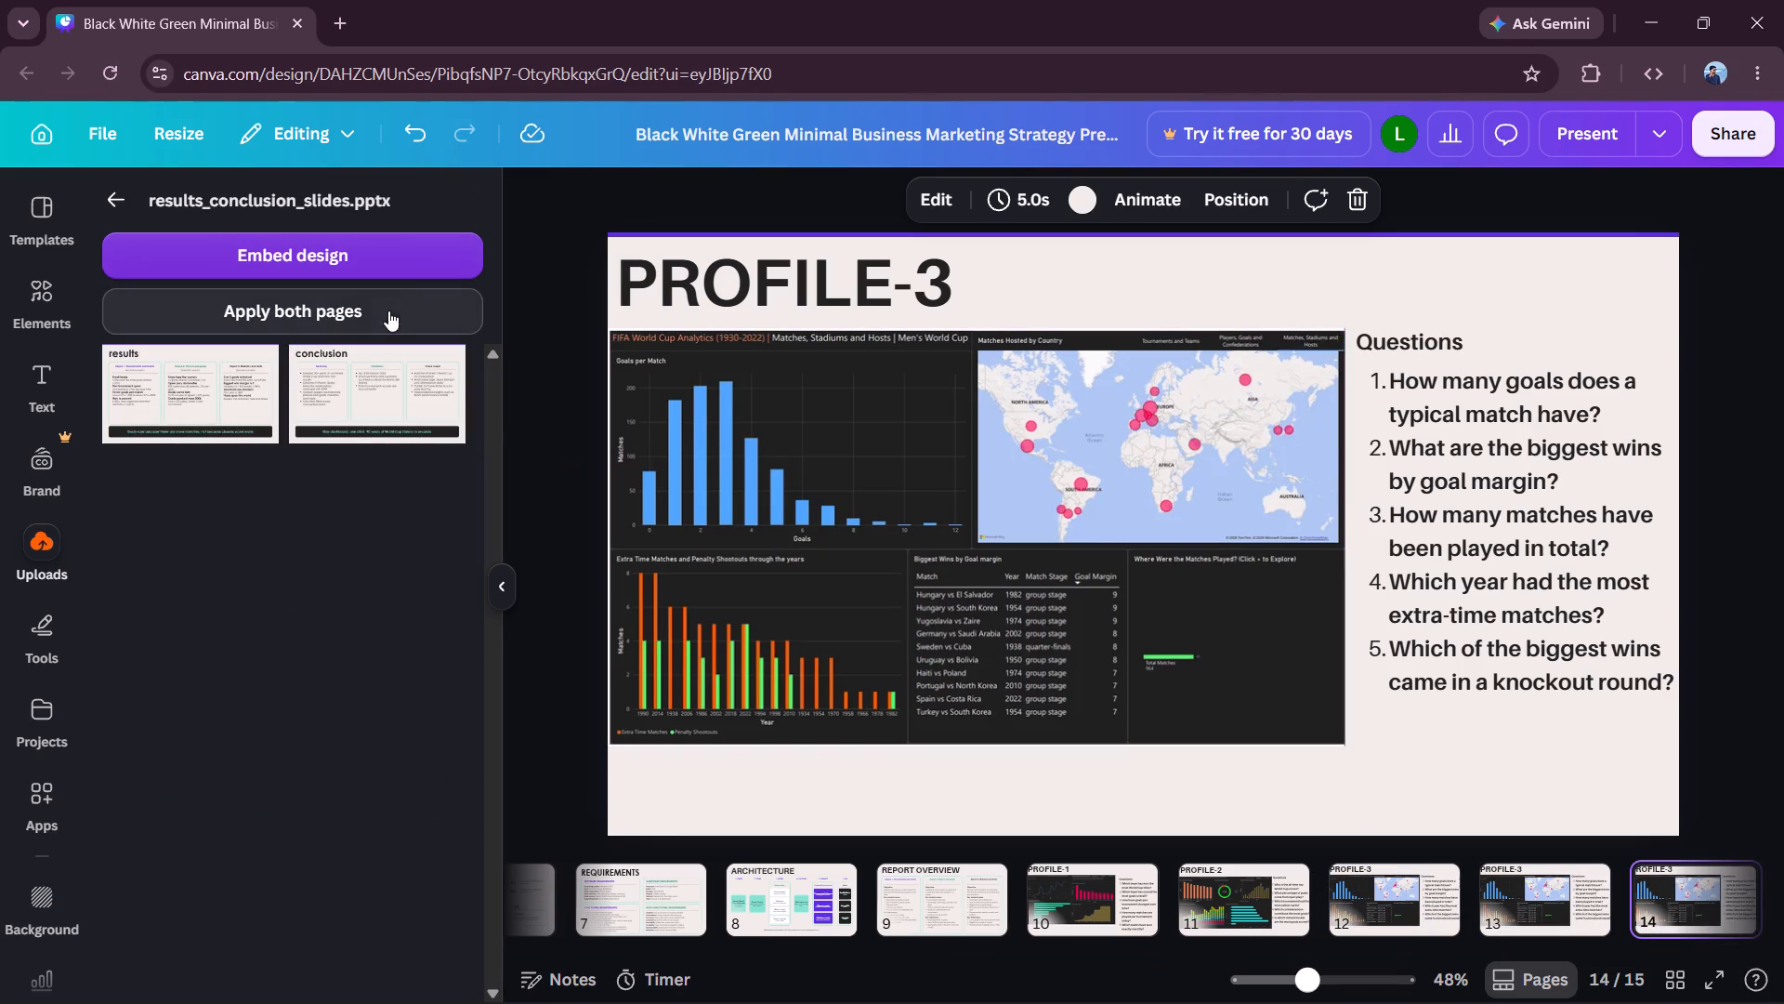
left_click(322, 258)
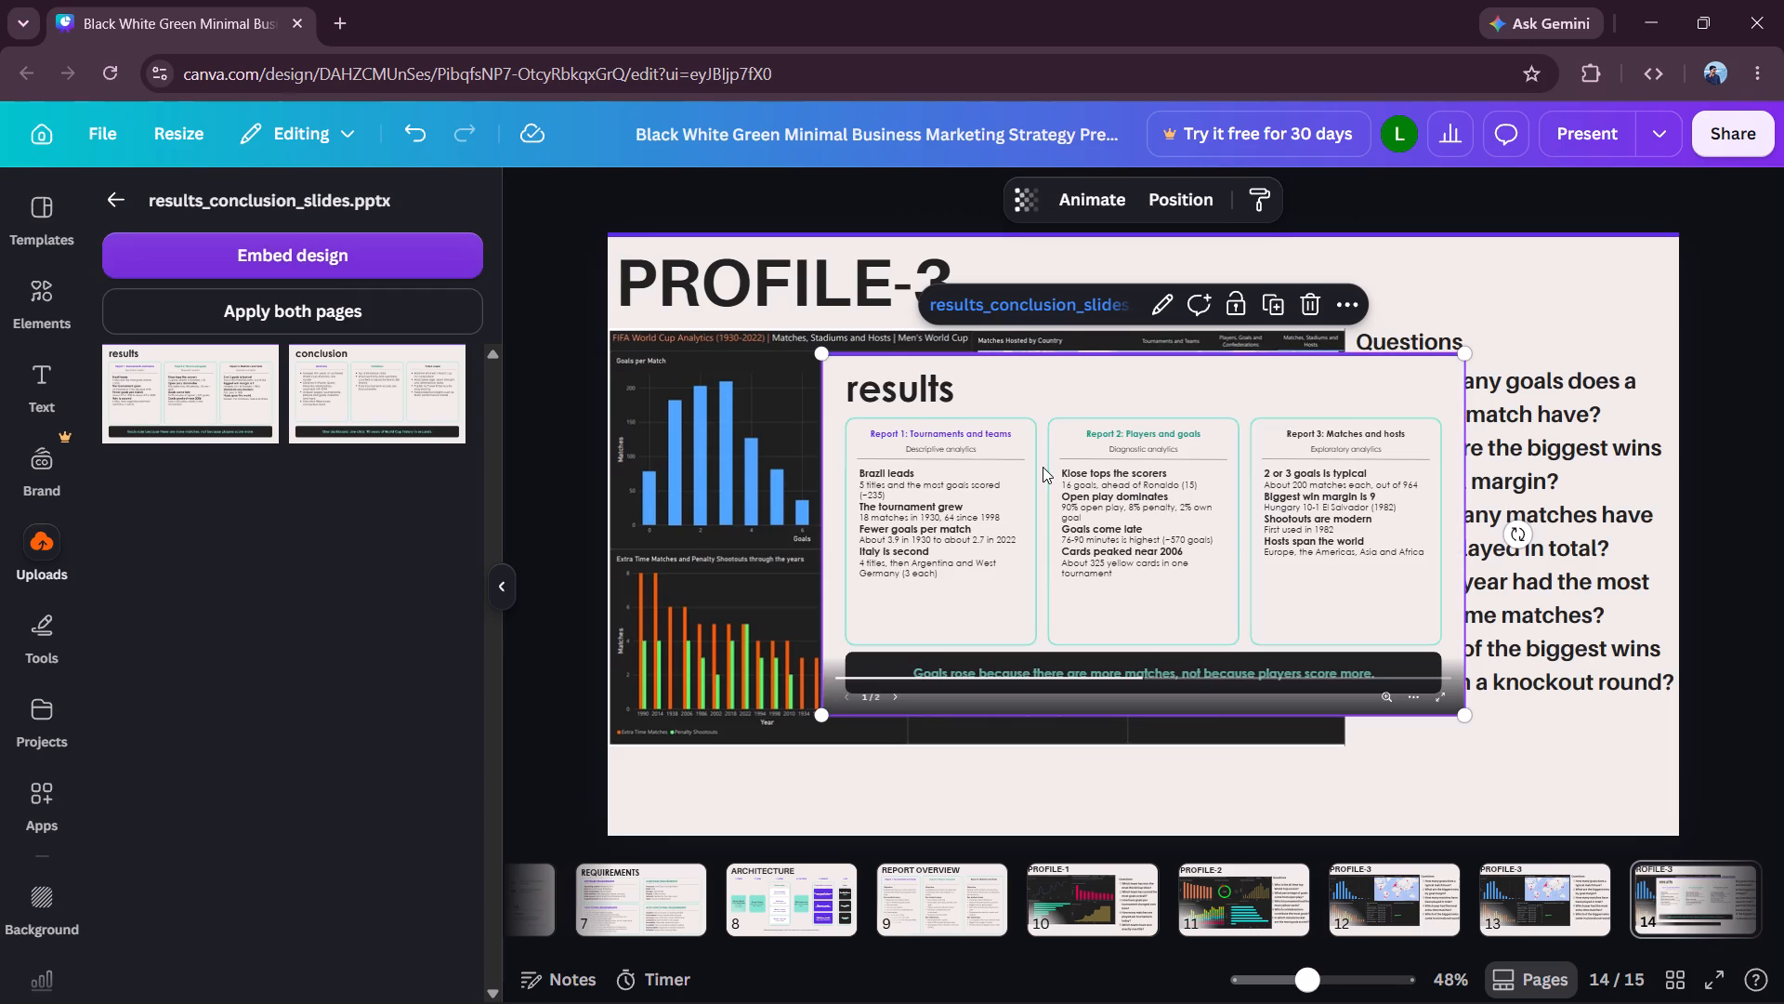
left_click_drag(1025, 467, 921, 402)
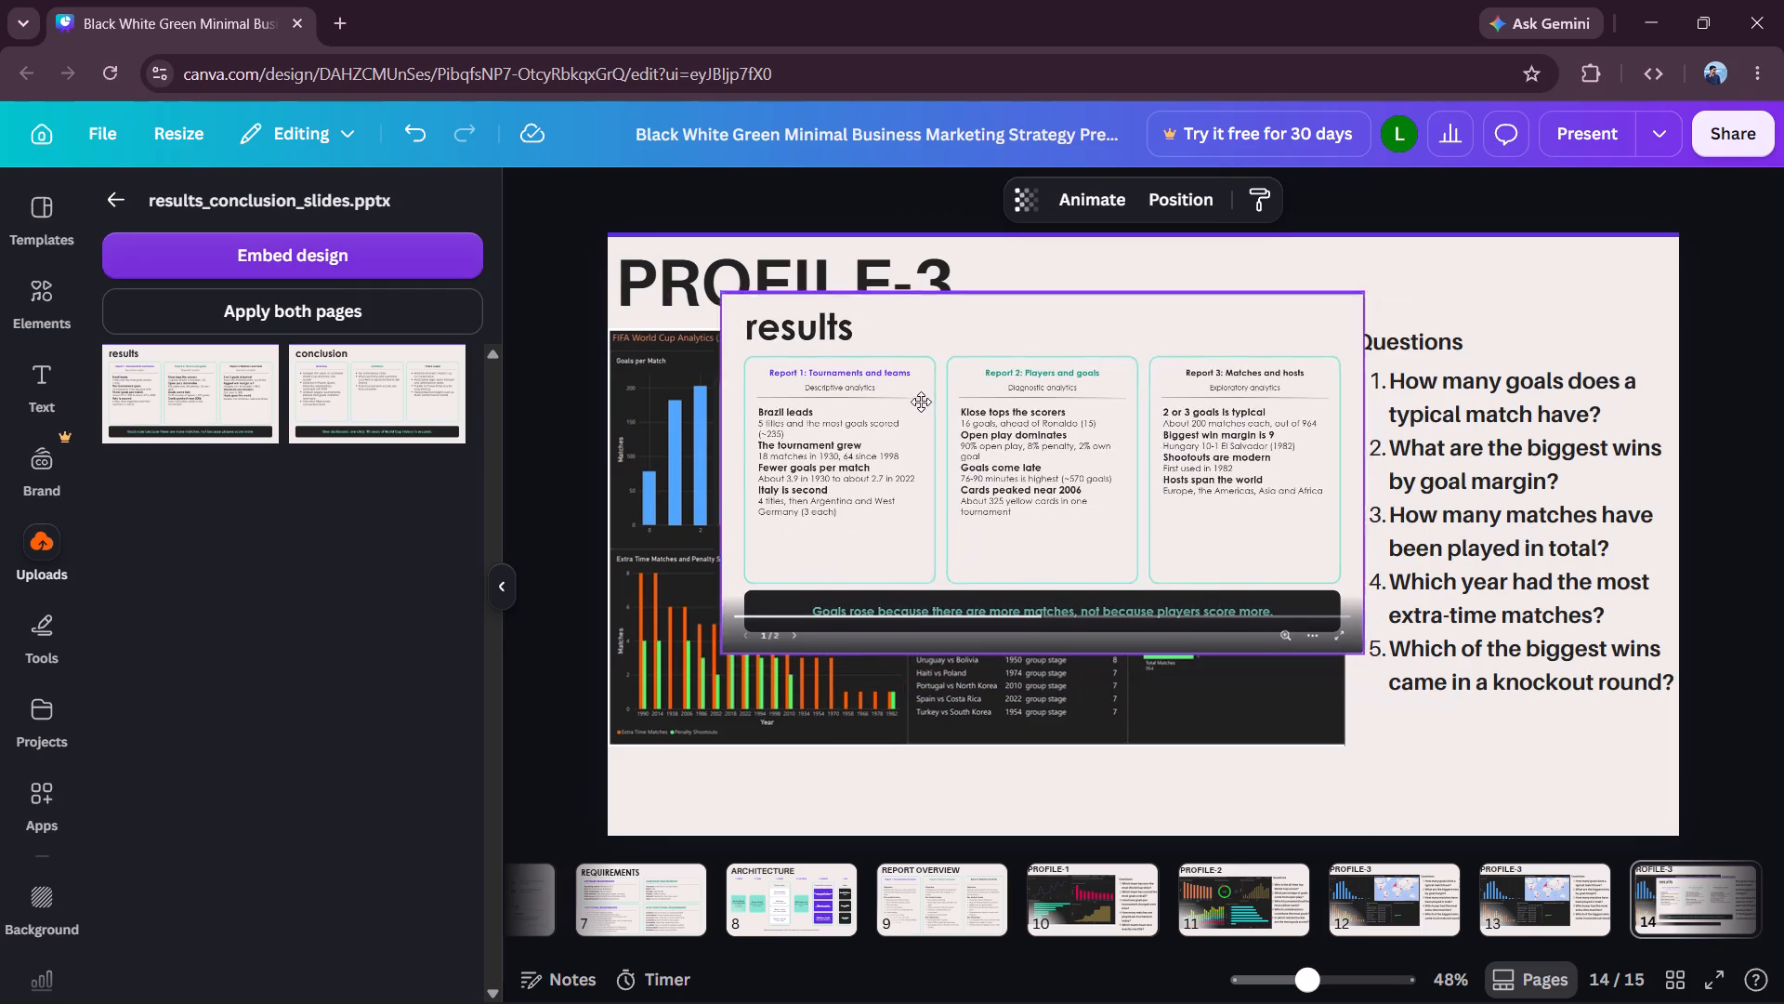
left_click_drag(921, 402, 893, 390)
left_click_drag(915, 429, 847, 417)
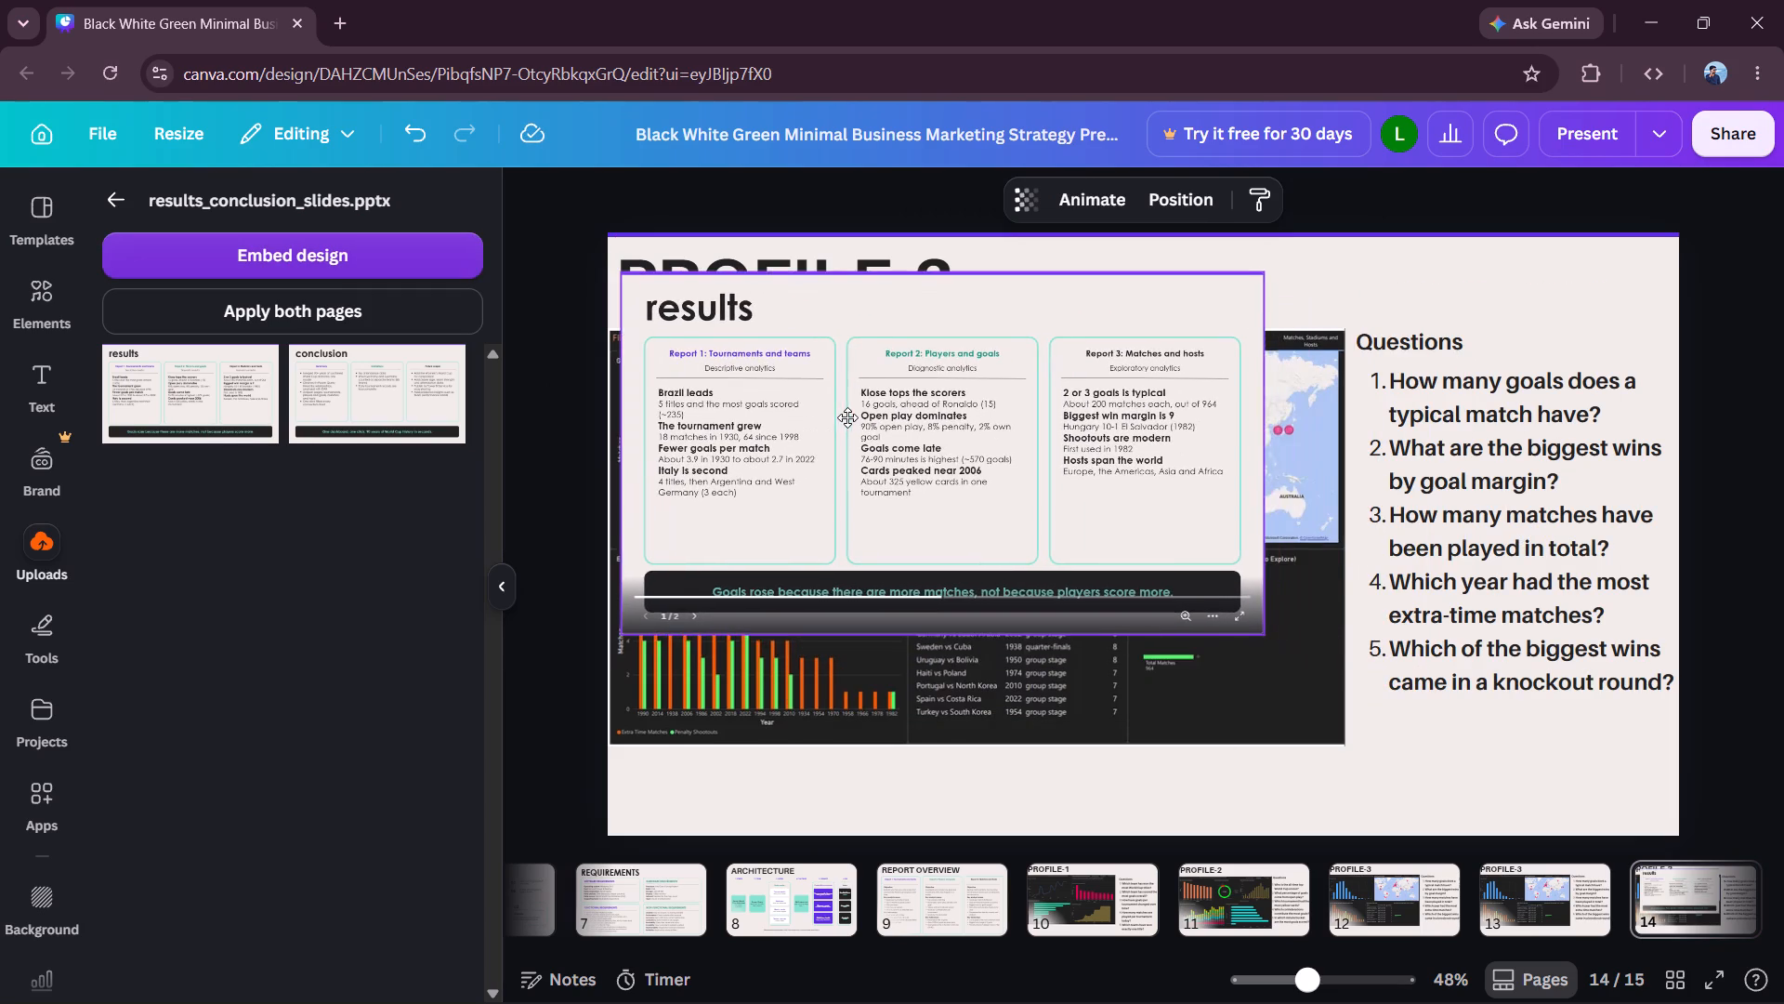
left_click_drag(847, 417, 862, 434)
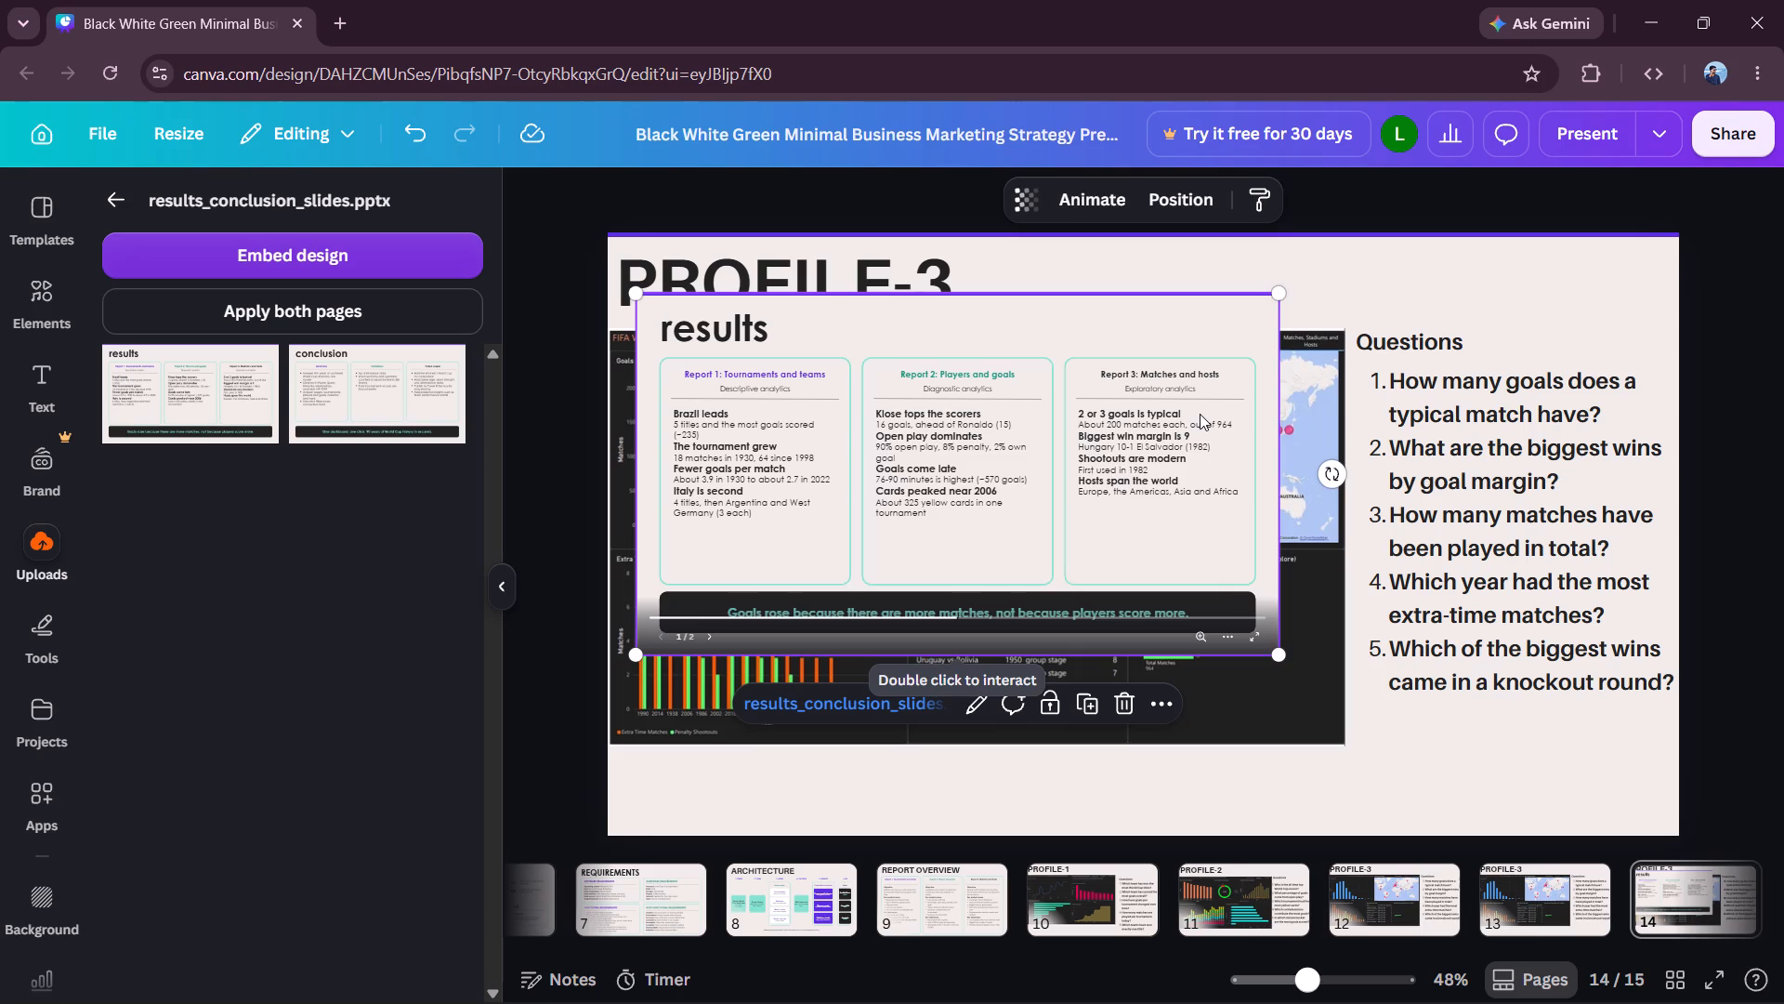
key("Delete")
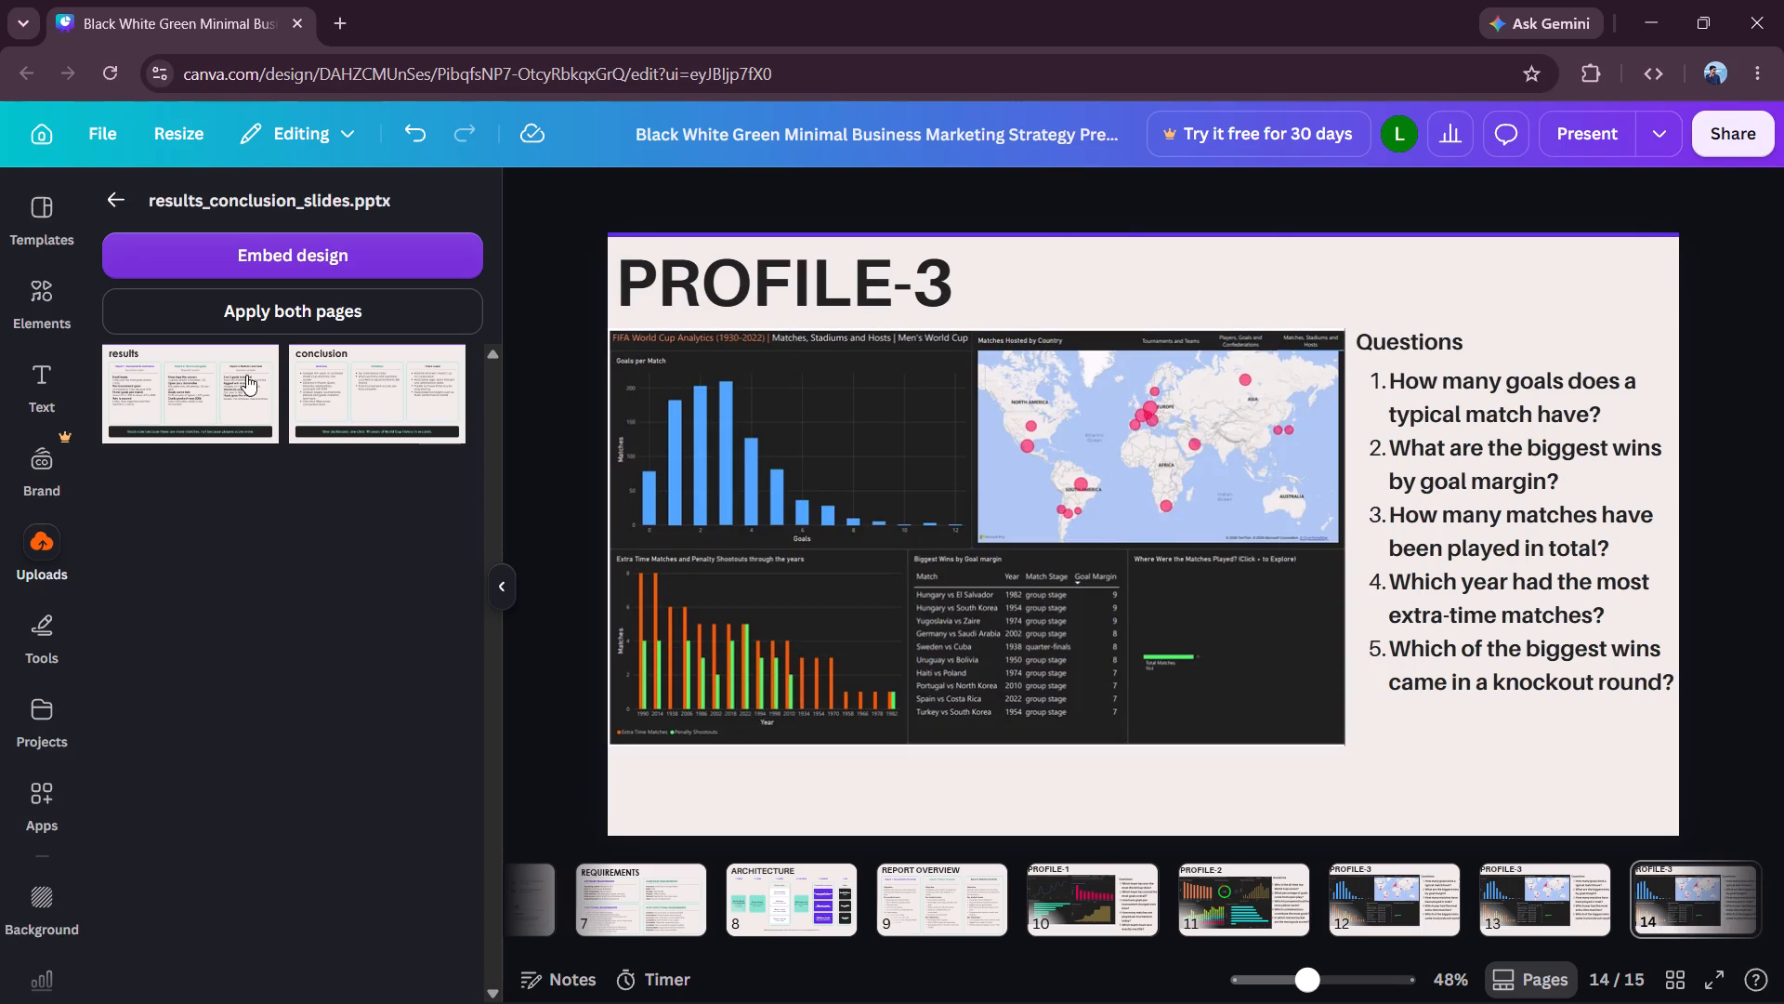
Replace the PROFILE-3 copy on slide 14 with the results page of results_conclusion_slides.pptx.
left_click(196, 384)
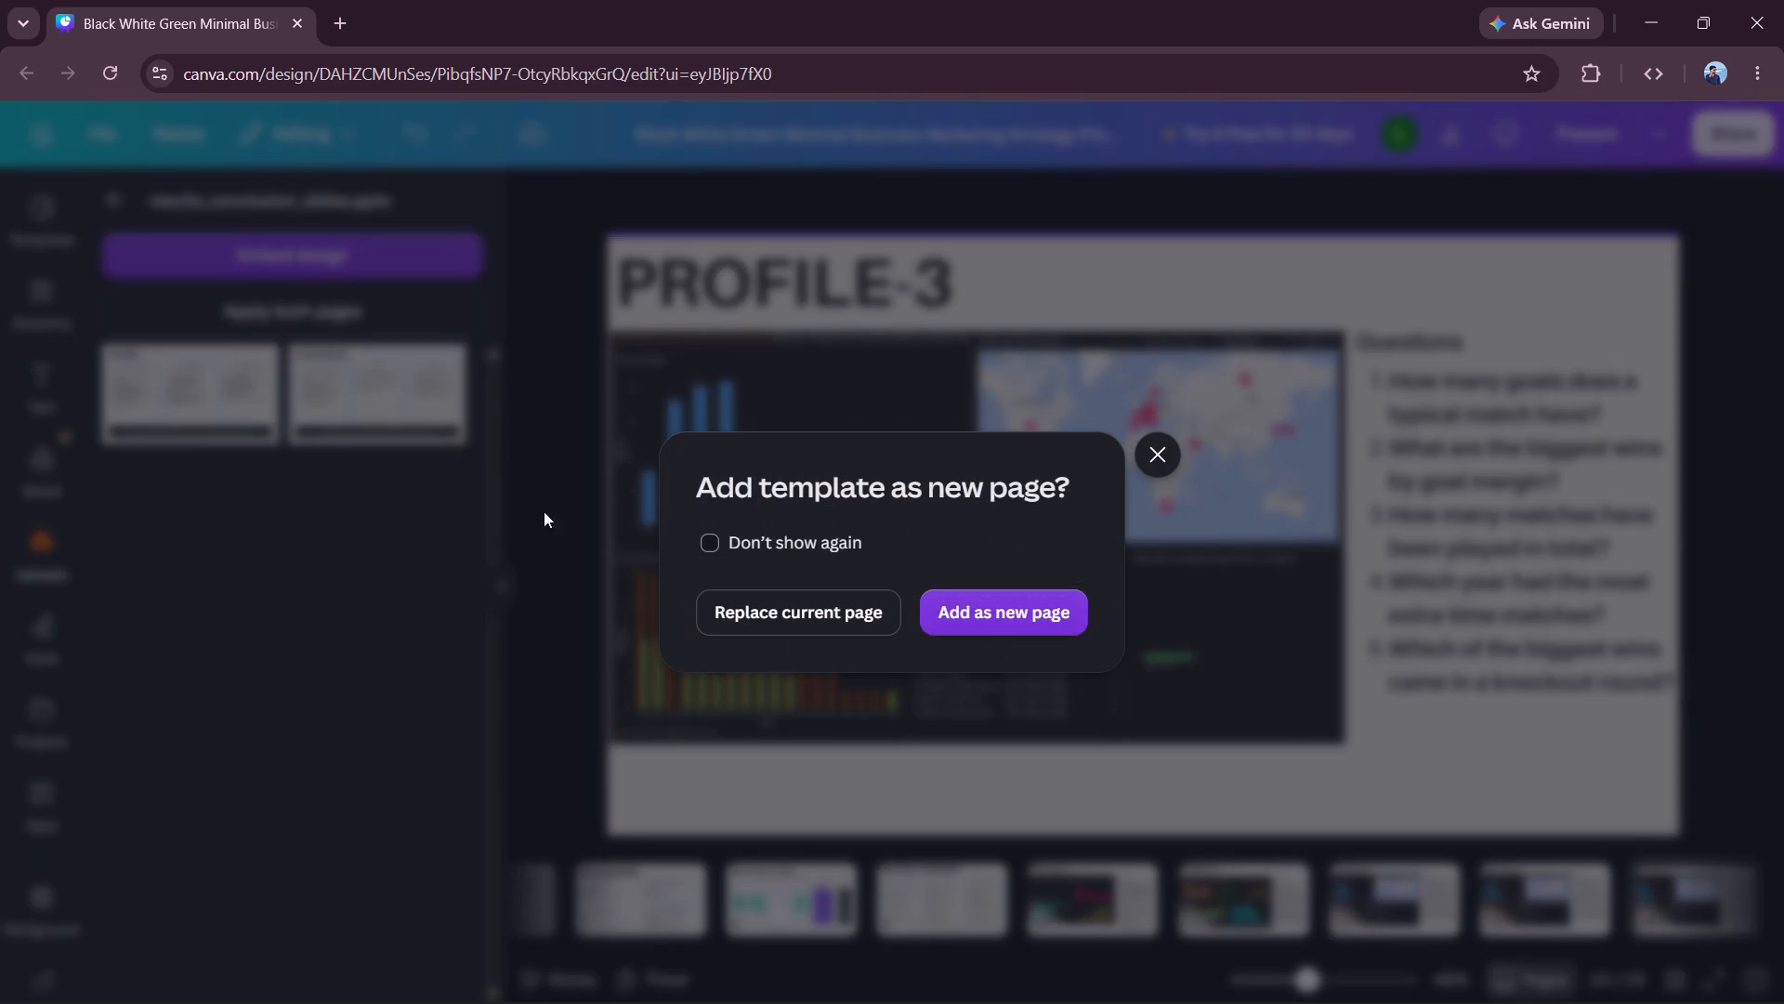
left_click(859, 615)
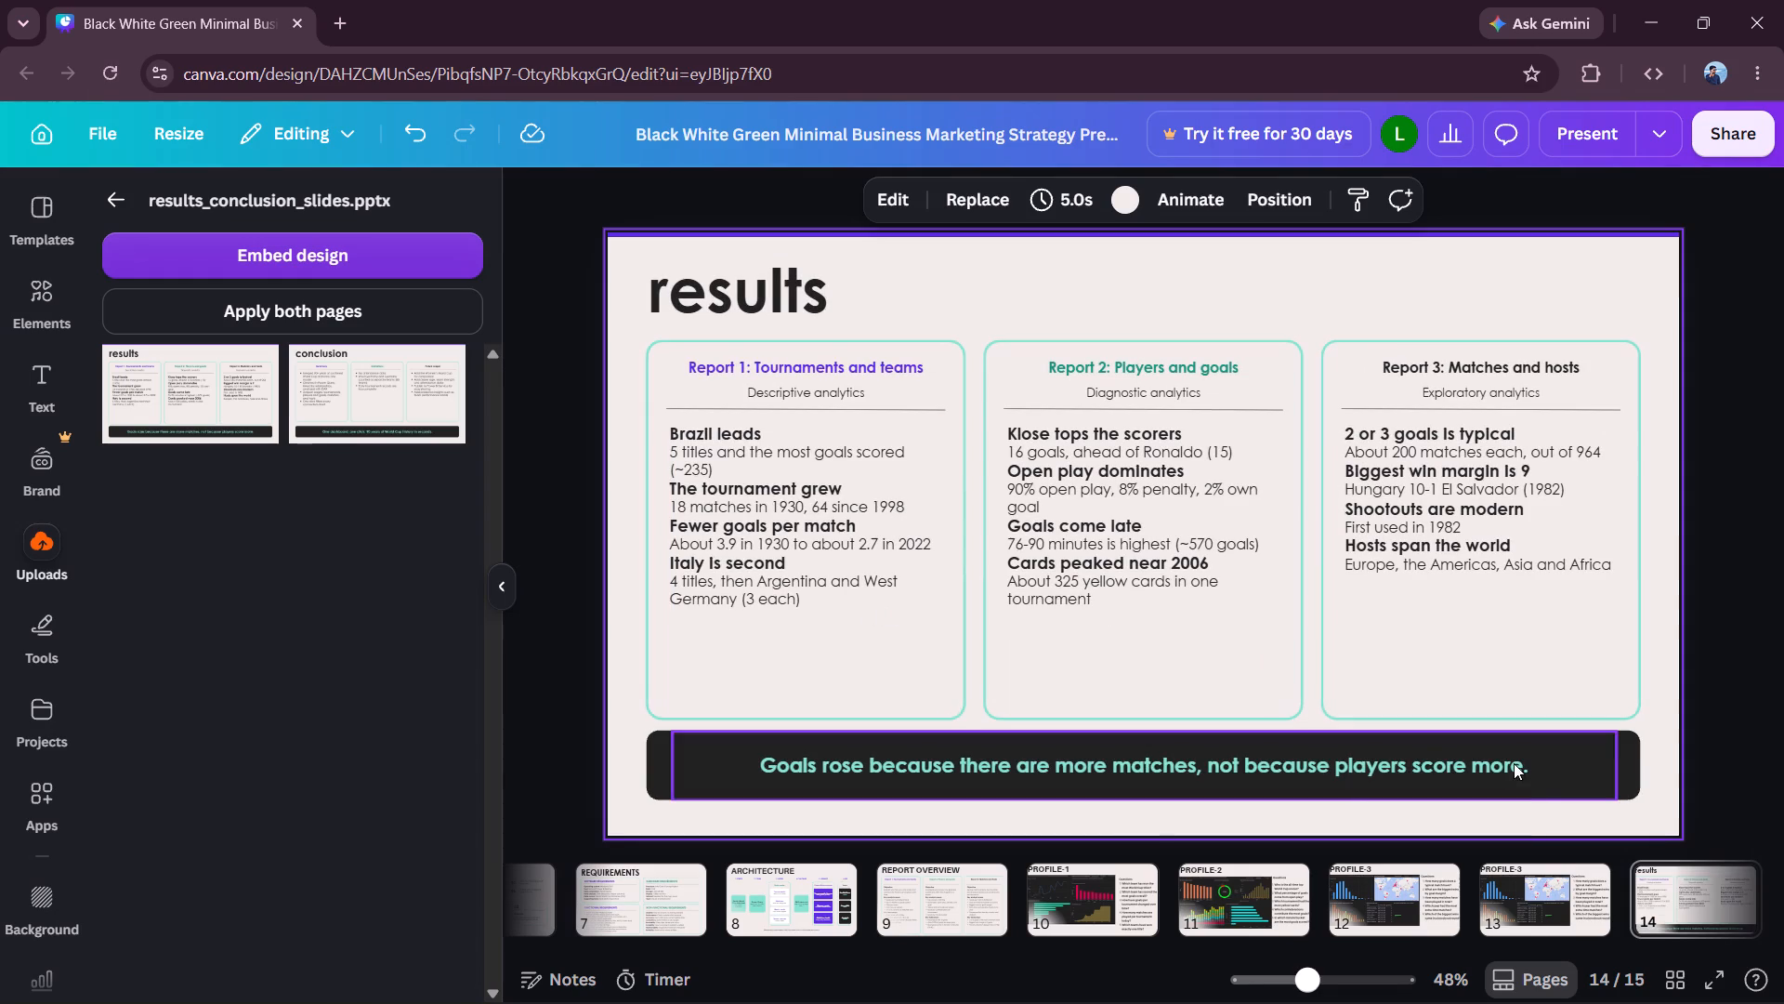
Replace the PROFILE-3 copy on slide 13 with the conclusion page of results_conclusion_slides.pptx.
scroll(1523, 903, "left", 1)
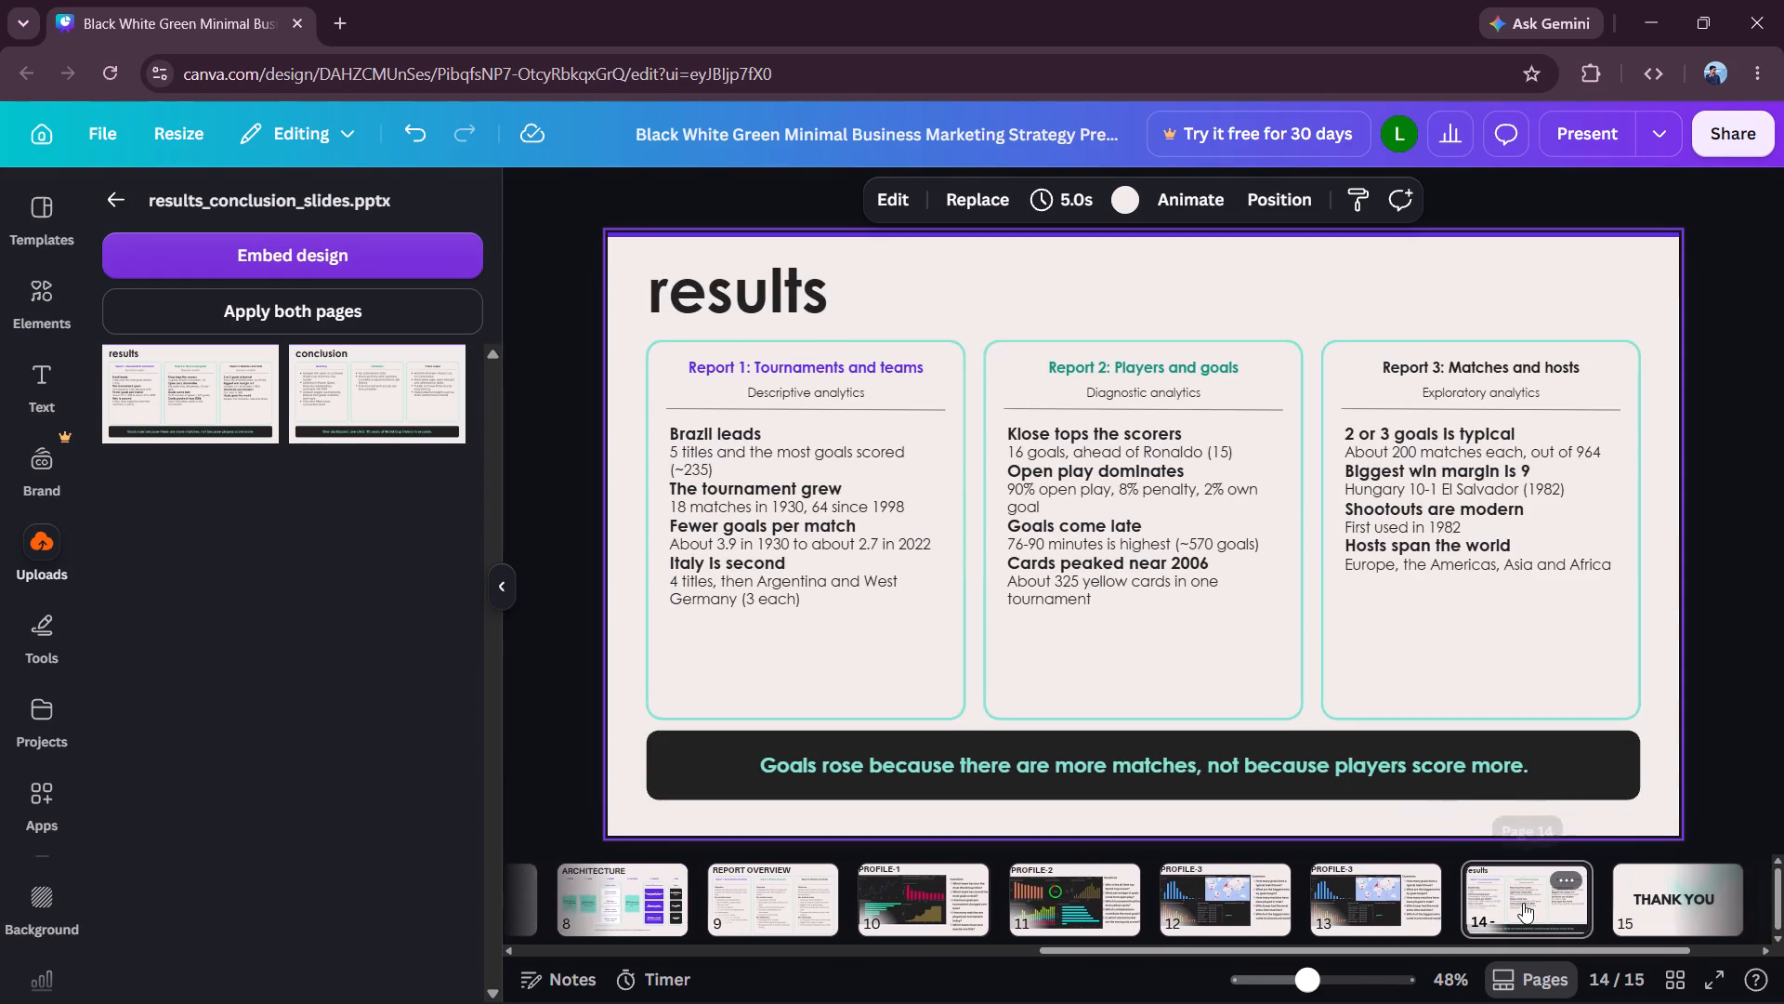
scroll(1523, 903, "left", 1)
left_click(1399, 907)
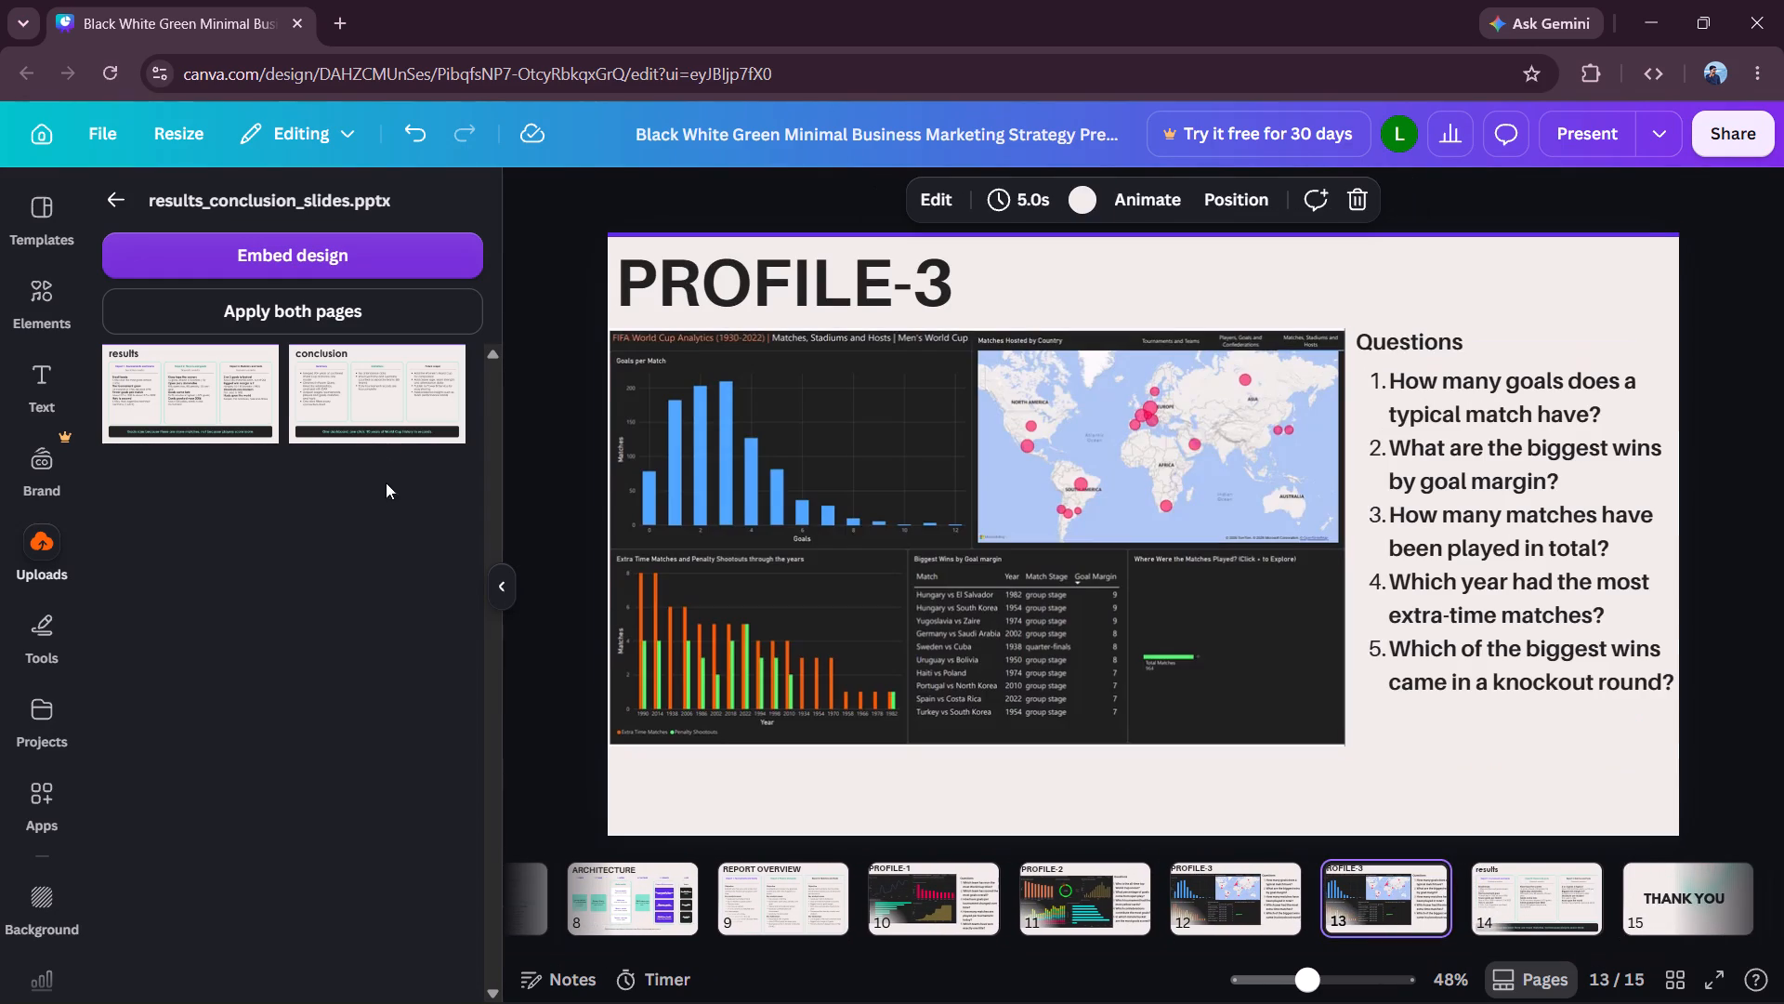
left_click(374, 428)
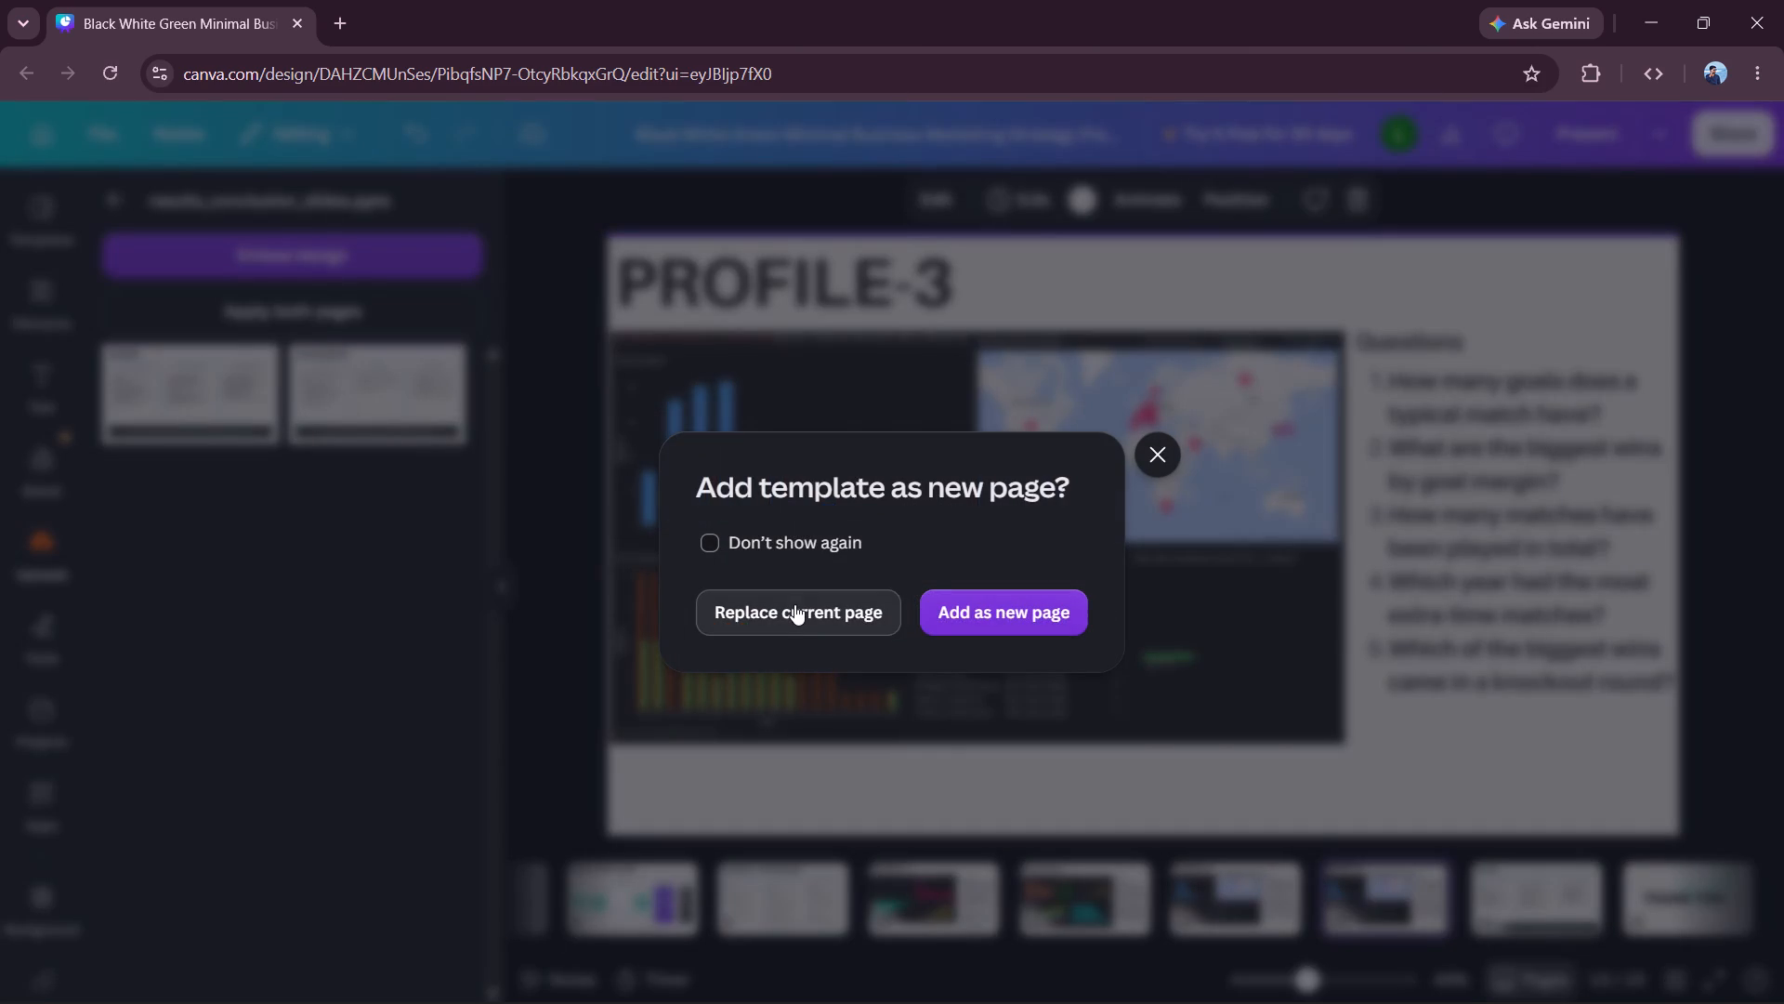
left_click(794, 605)
Move the conclusion slide after the results slide, just before THANK YOU, and close the uploaded designs.
left_click_drag(1385, 905, 1510, 911)
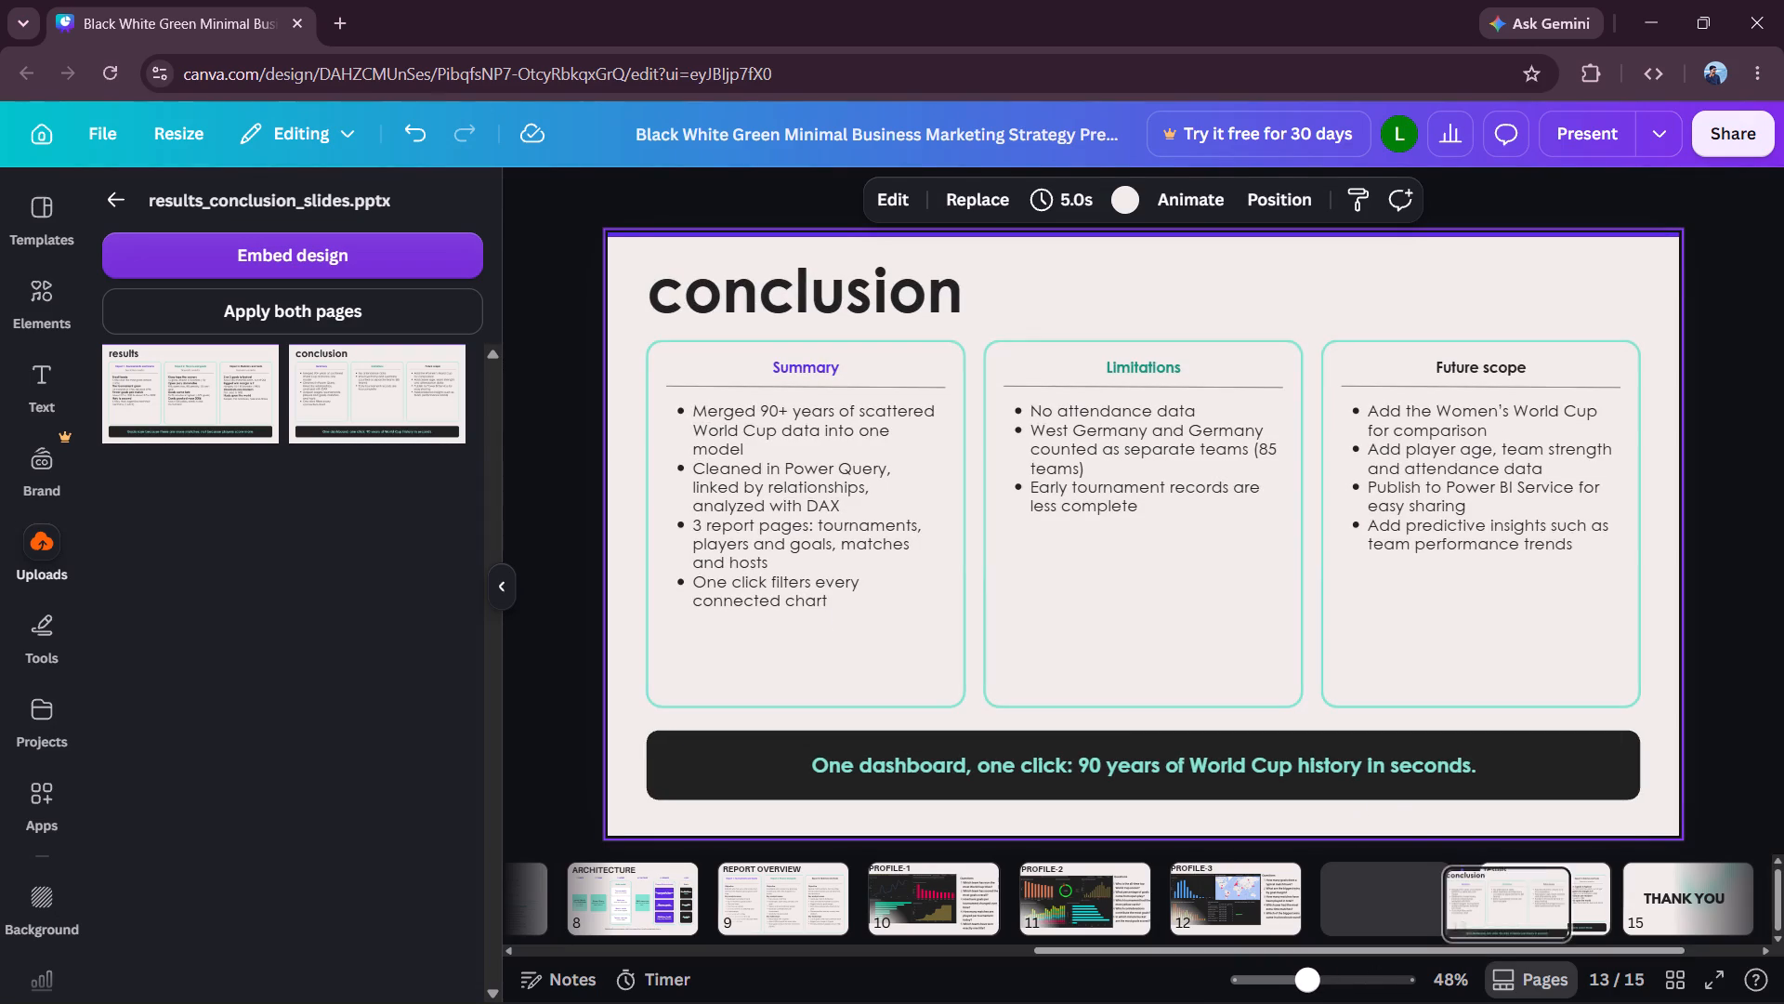
left_click_drag(1510, 911, 1524, 911)
left_click_drag(1412, 903, 1573, 910)
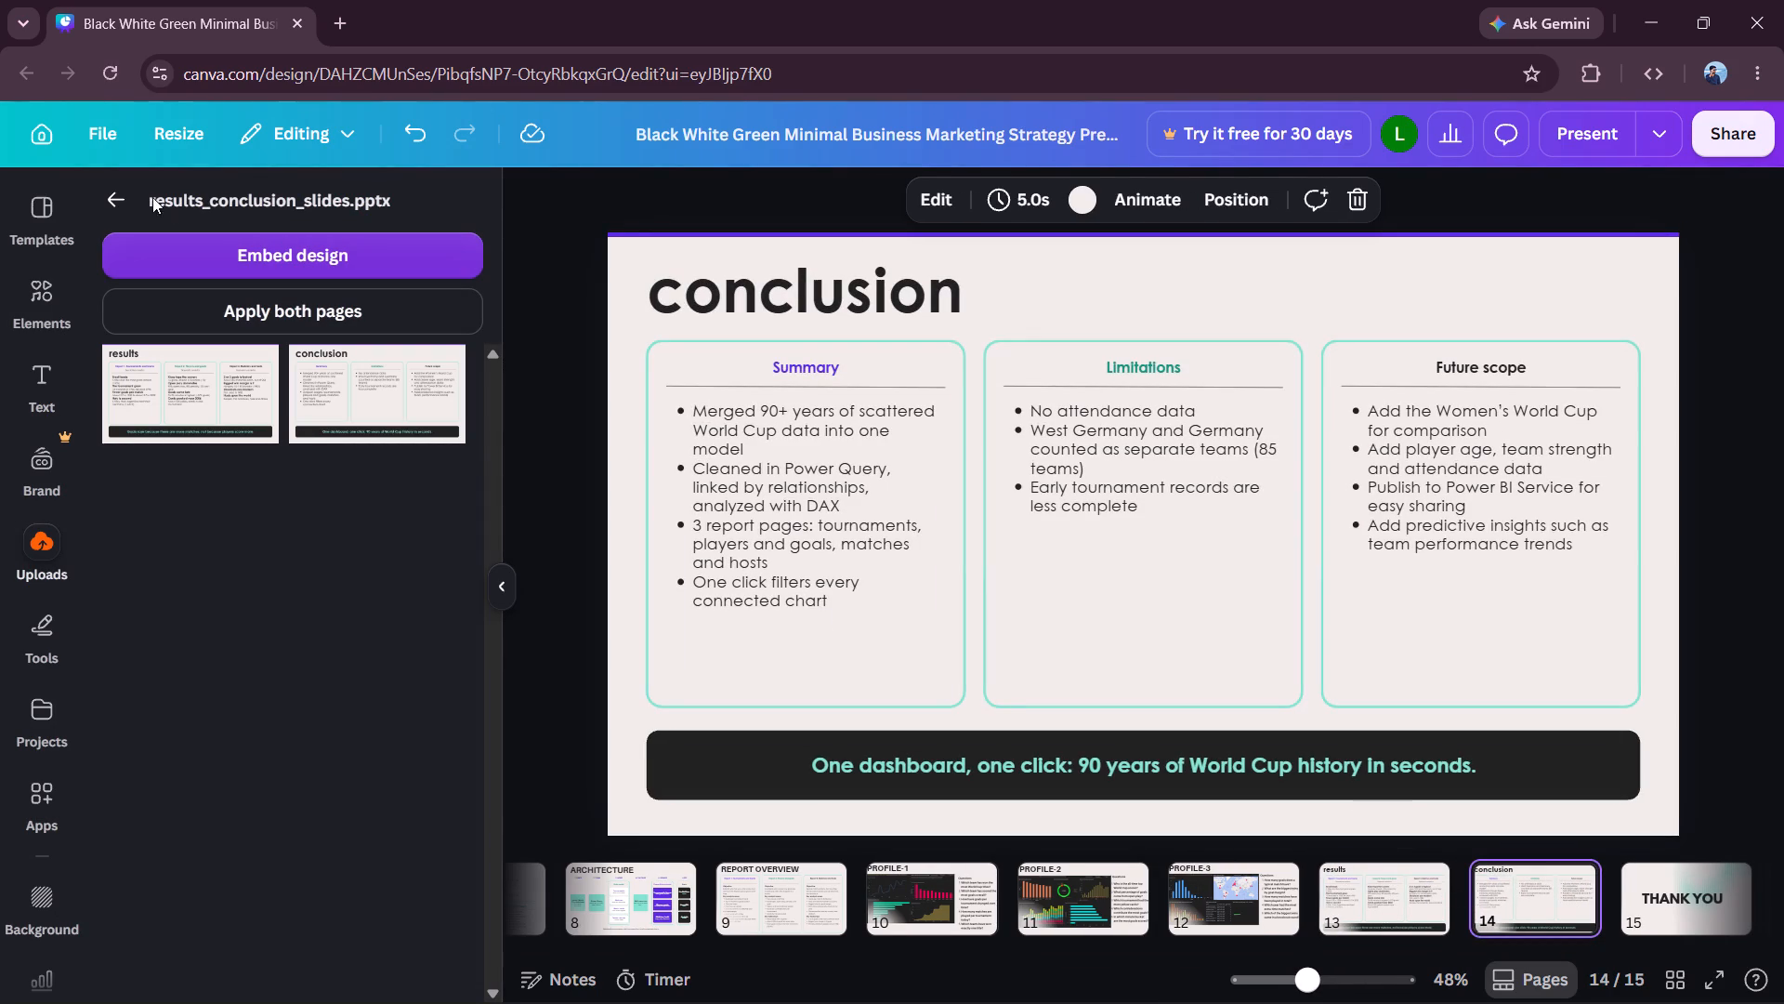
left_click(122, 200)
left_click(496, 573)
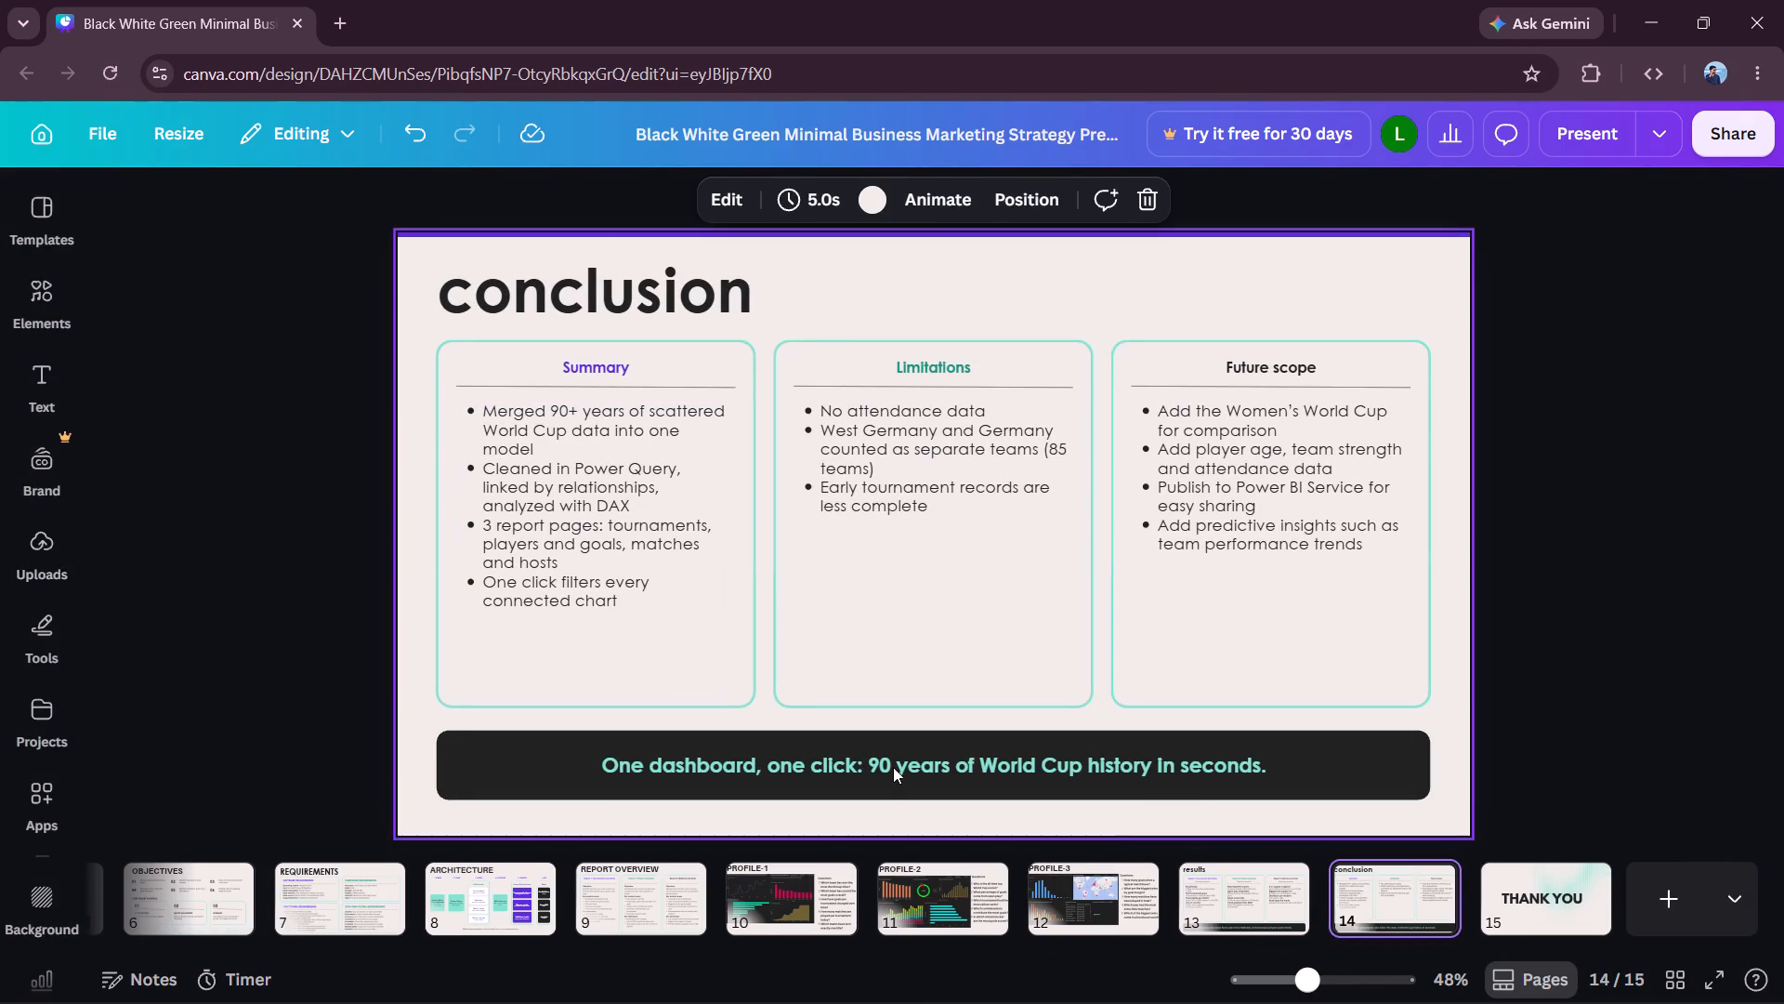
Change the title of the results slide 13 to uppercase.
left_click(1273, 891)
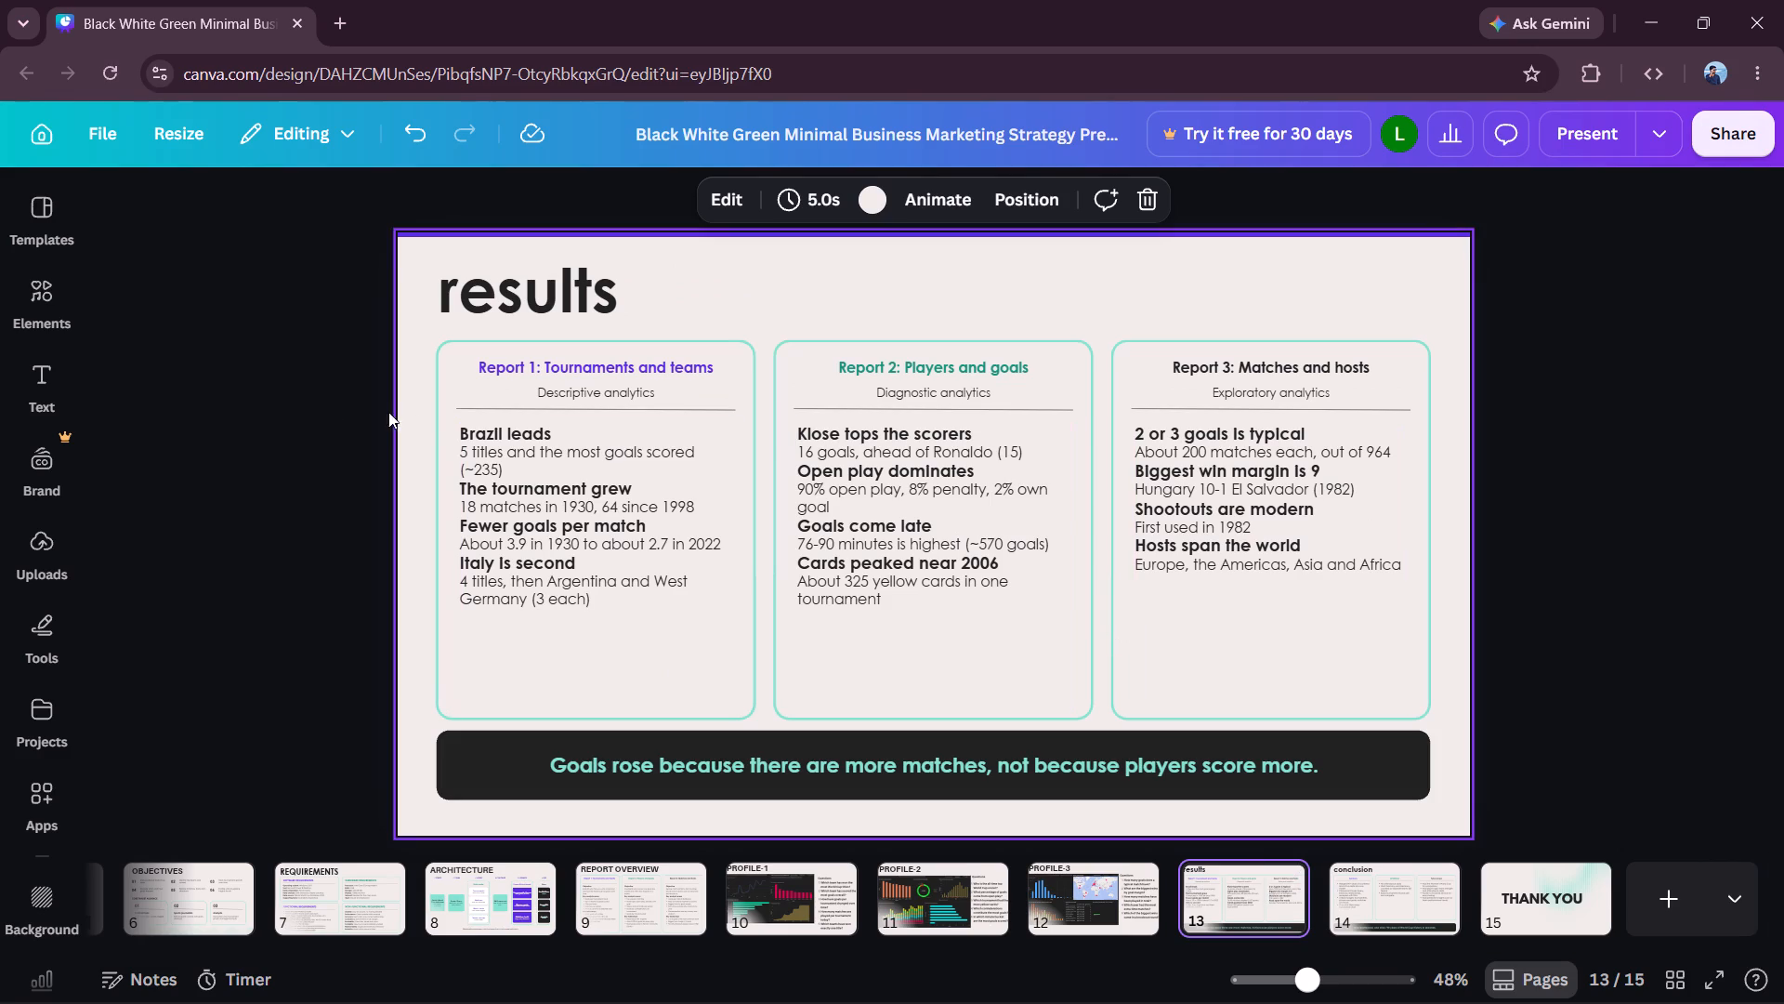
left_click(518, 535)
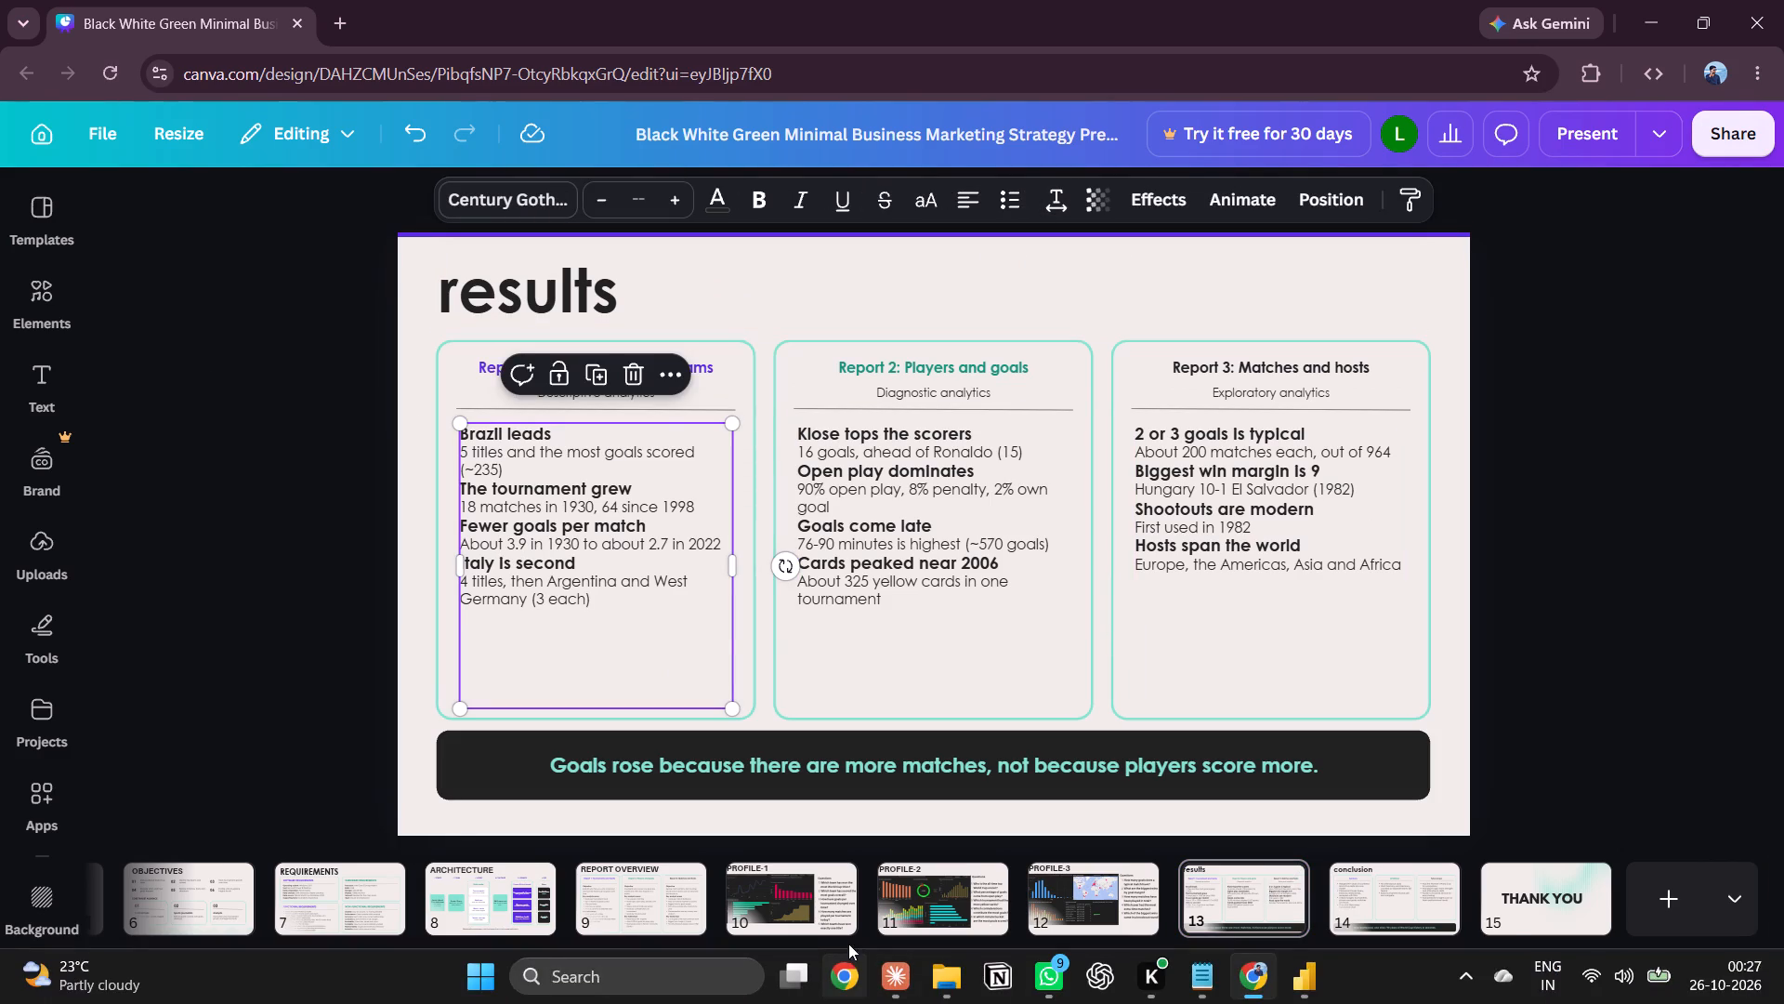
triple_click(550, 299)
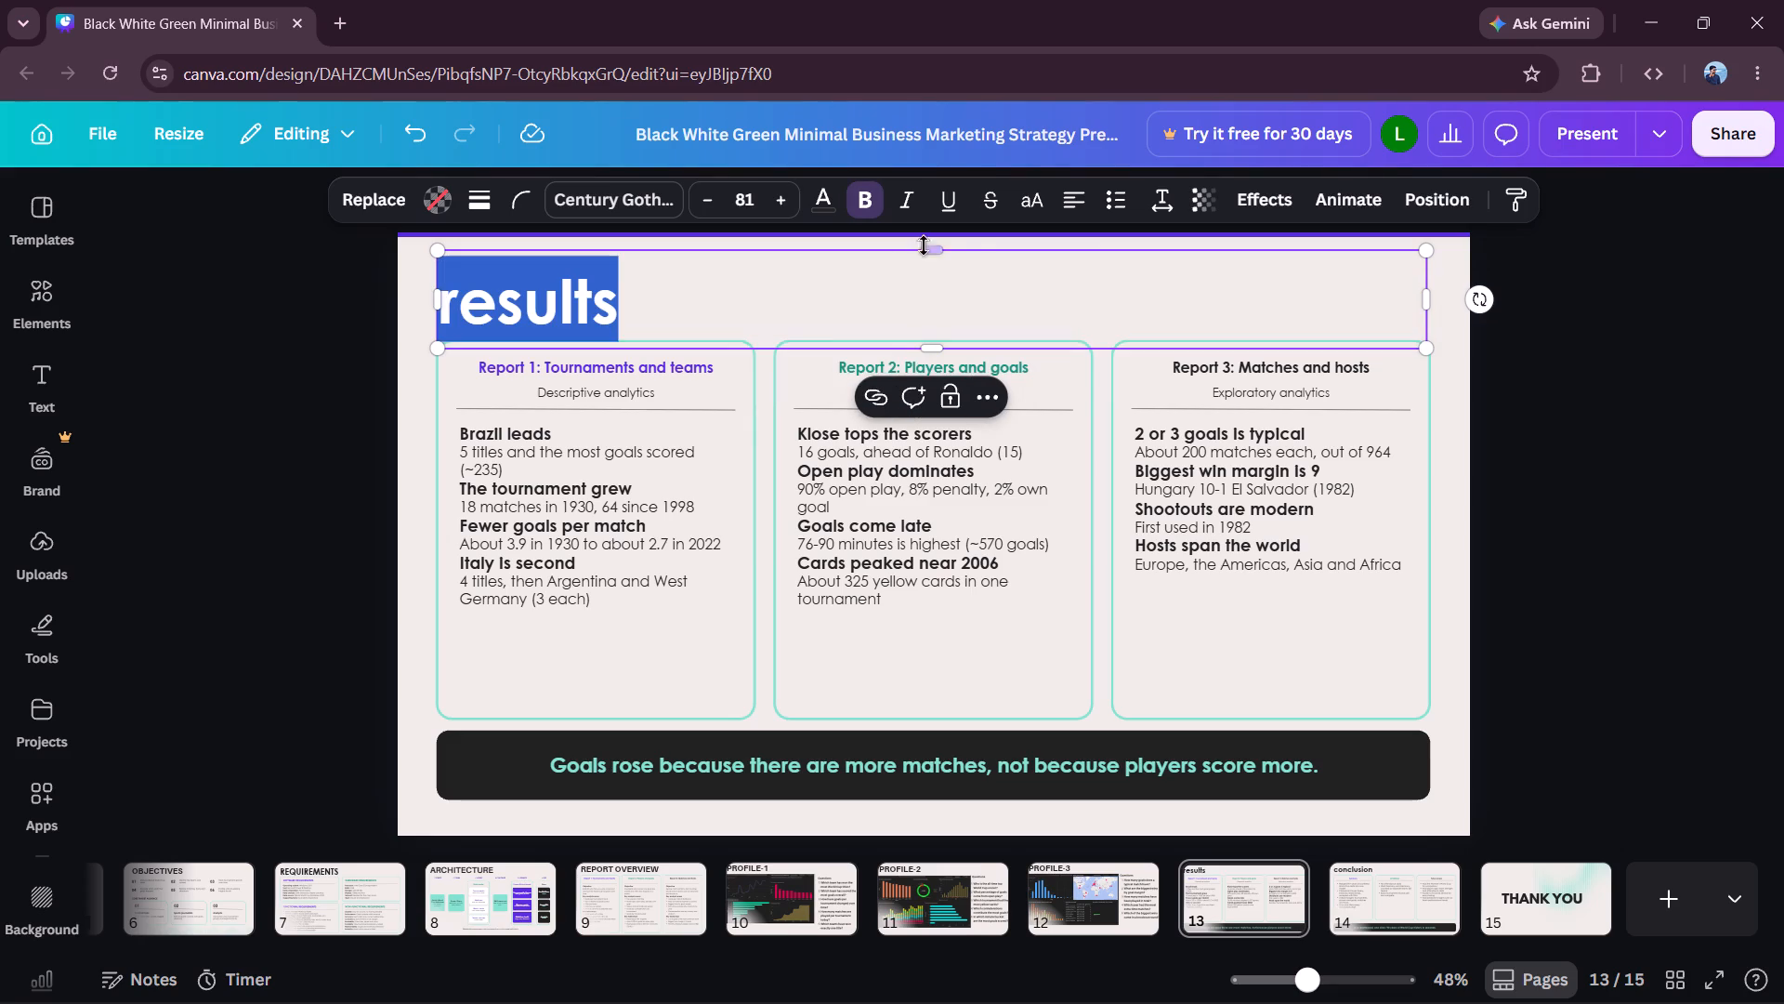
left_click(1038, 205)
left_click(971, 349)
left_click(1026, 315)
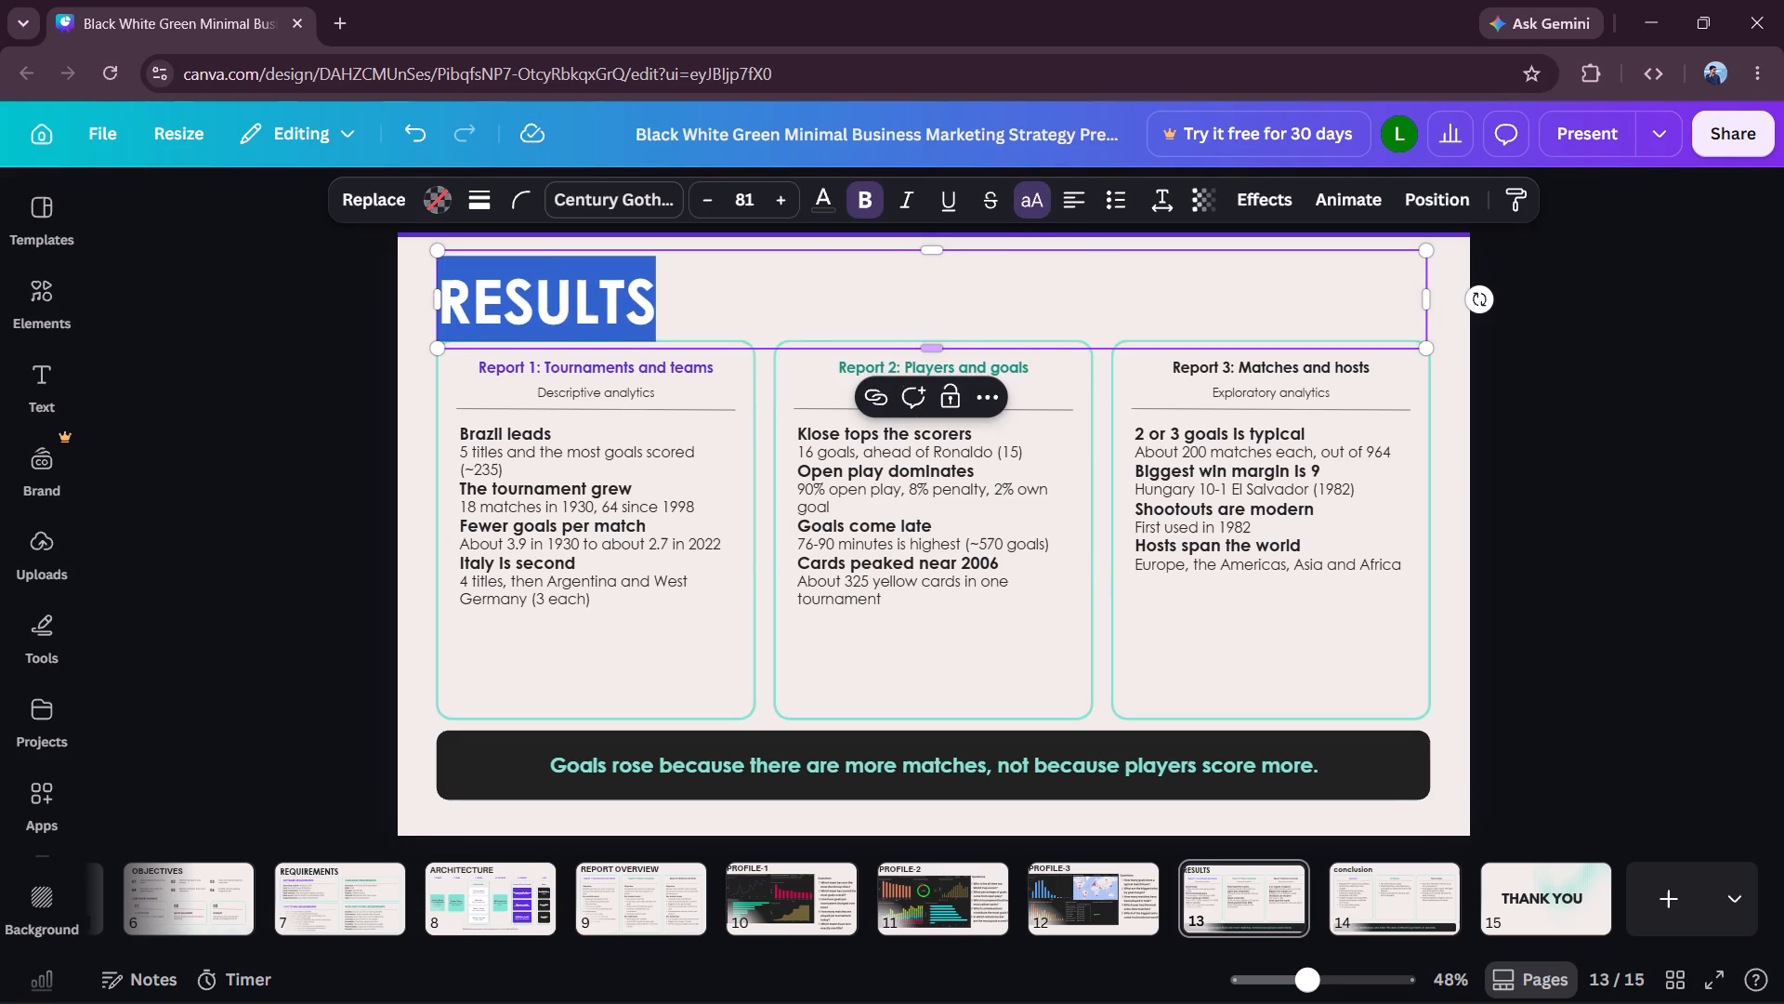
Set the font of the RESULTS title to Aileron and deselect the title.
double_click(568, 305)
left_click(643, 218)
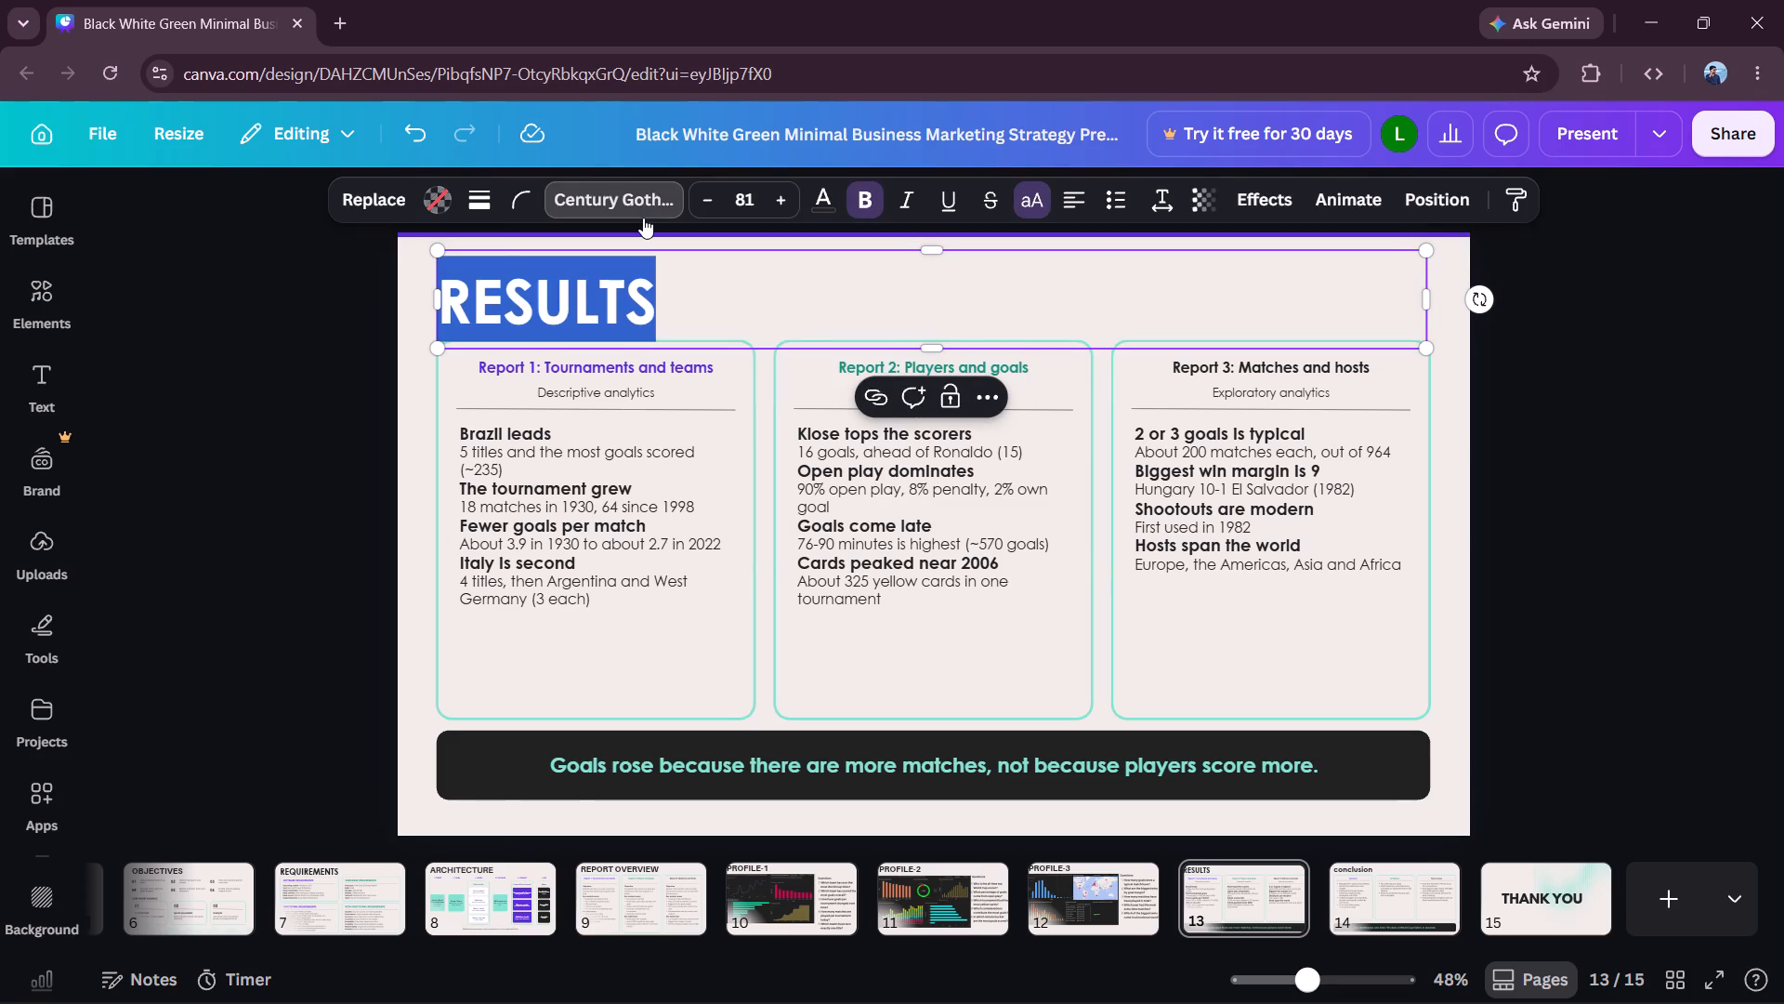
left_click(217, 540)
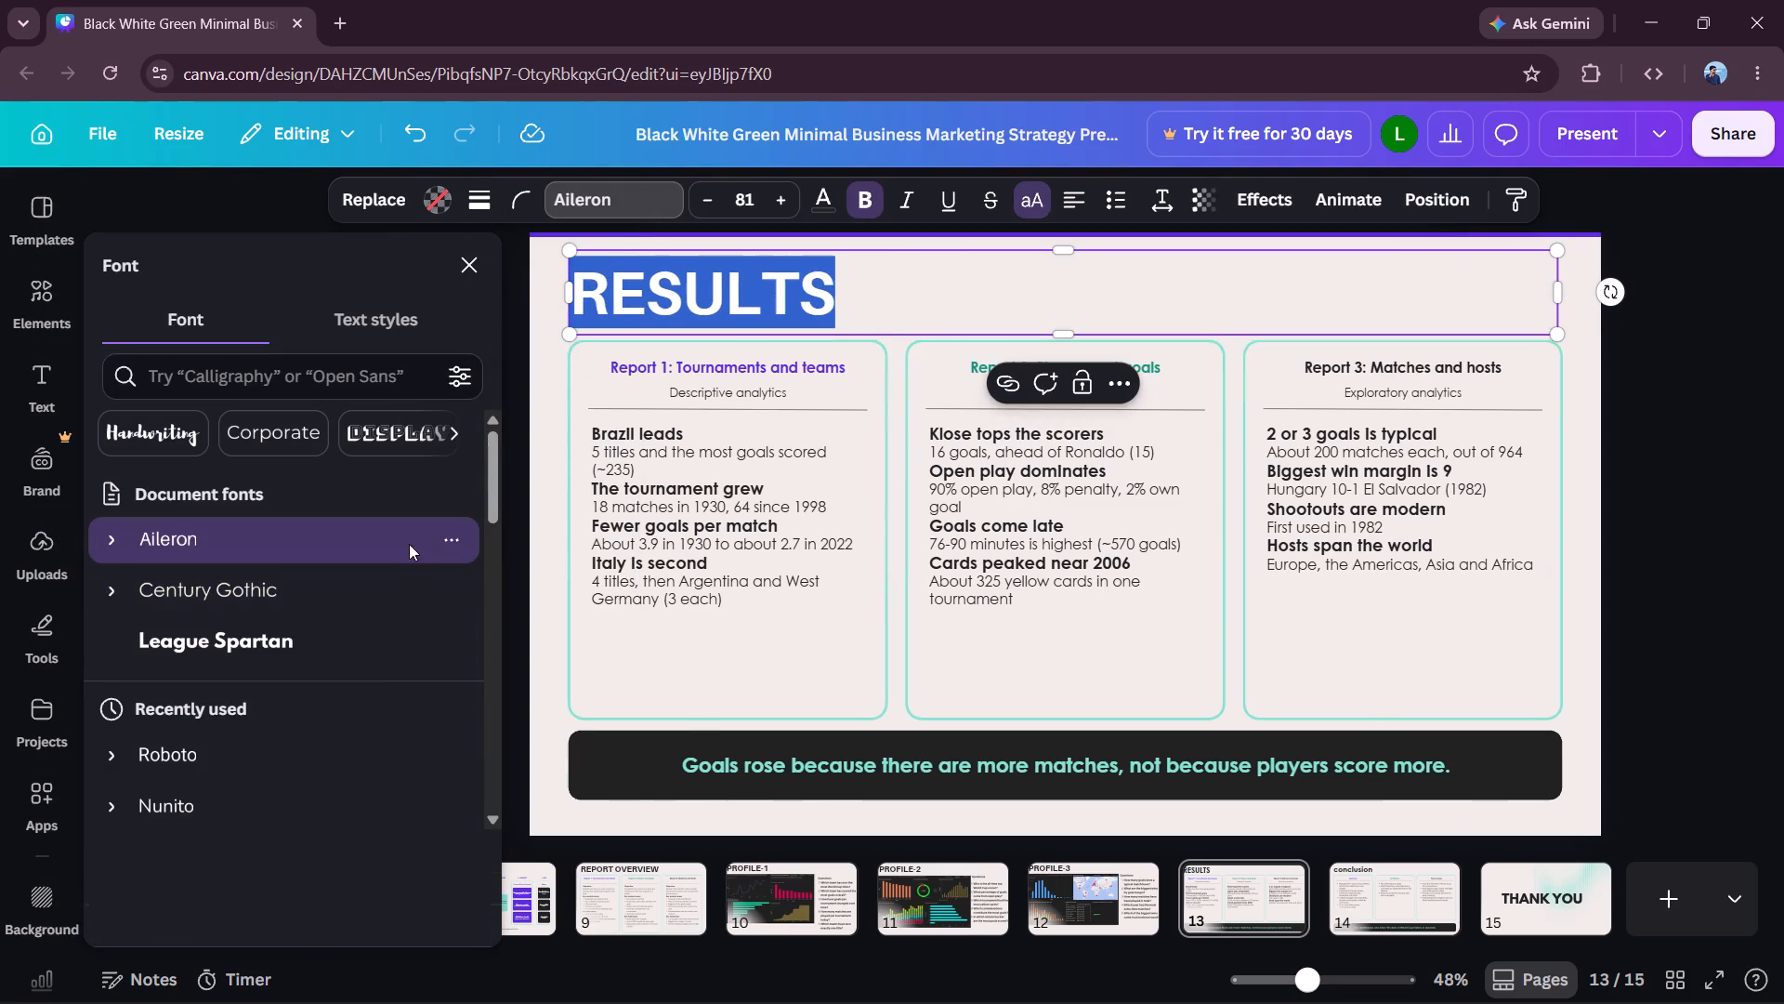
left_click(1690, 463)
left_click(1690, 463)
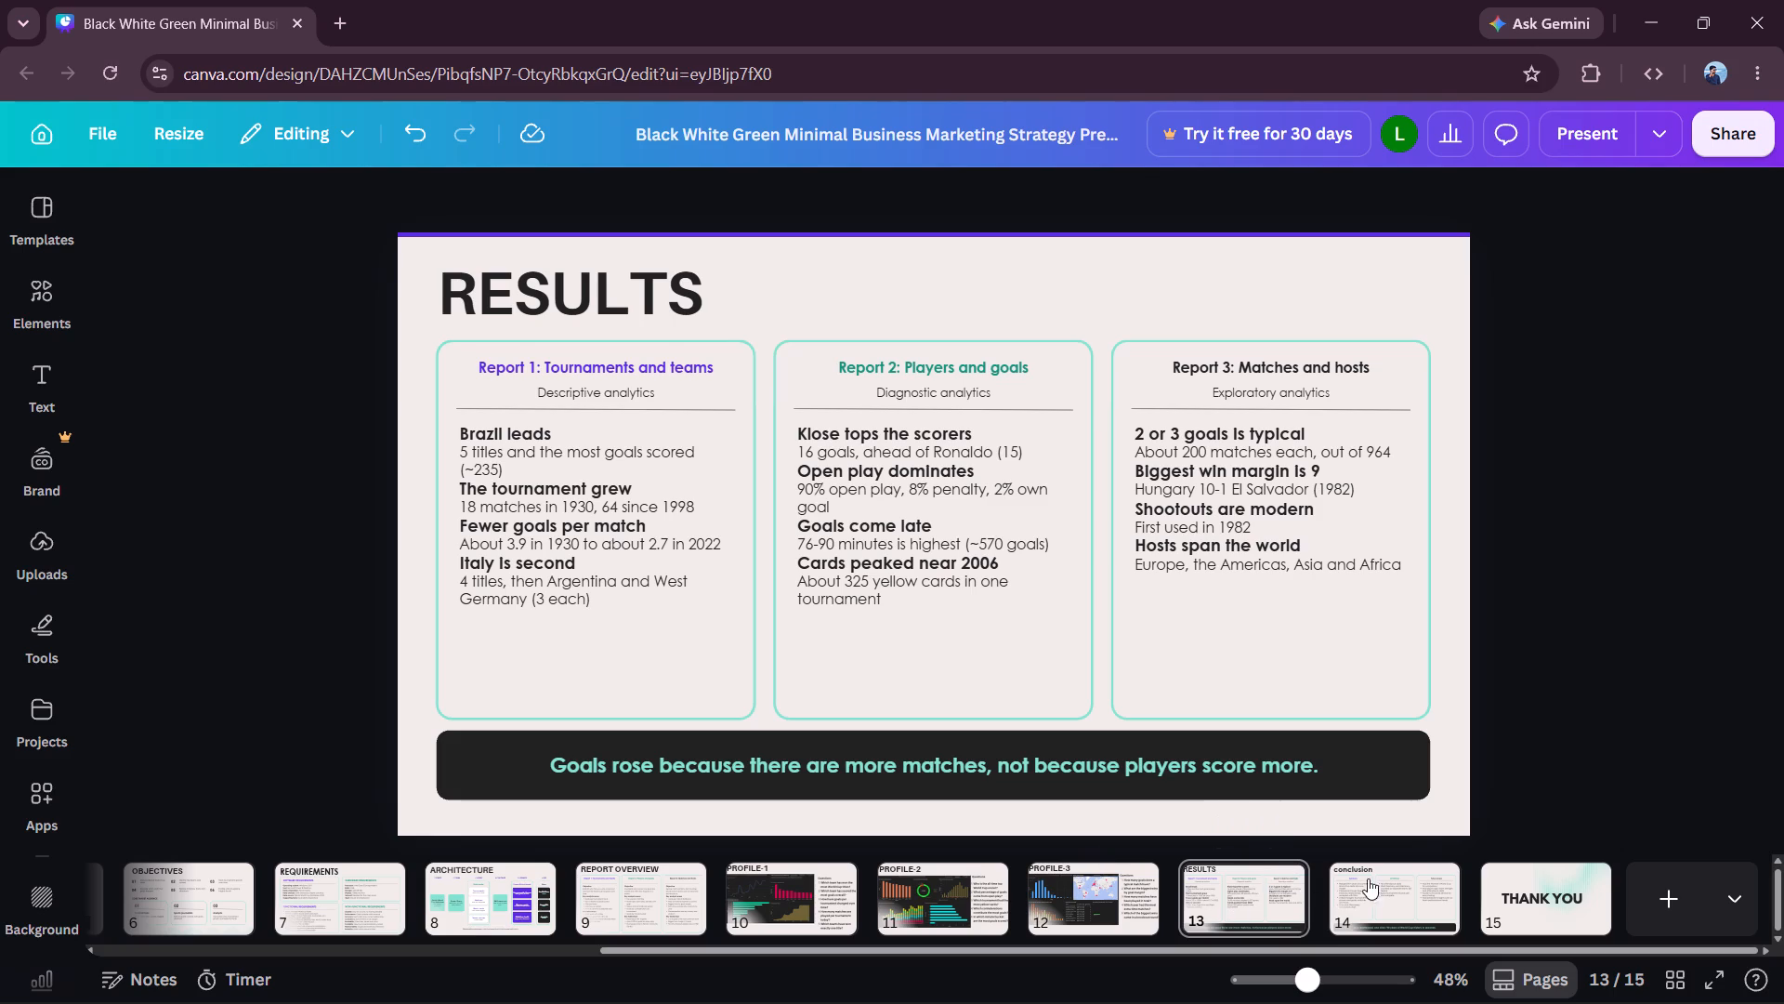
Examine the conclusion slide's three text blocks and compare their formatting with the REPORT OVERVIEW and PROFILE slides.
left_click(1417, 882)
left_click(674, 559)
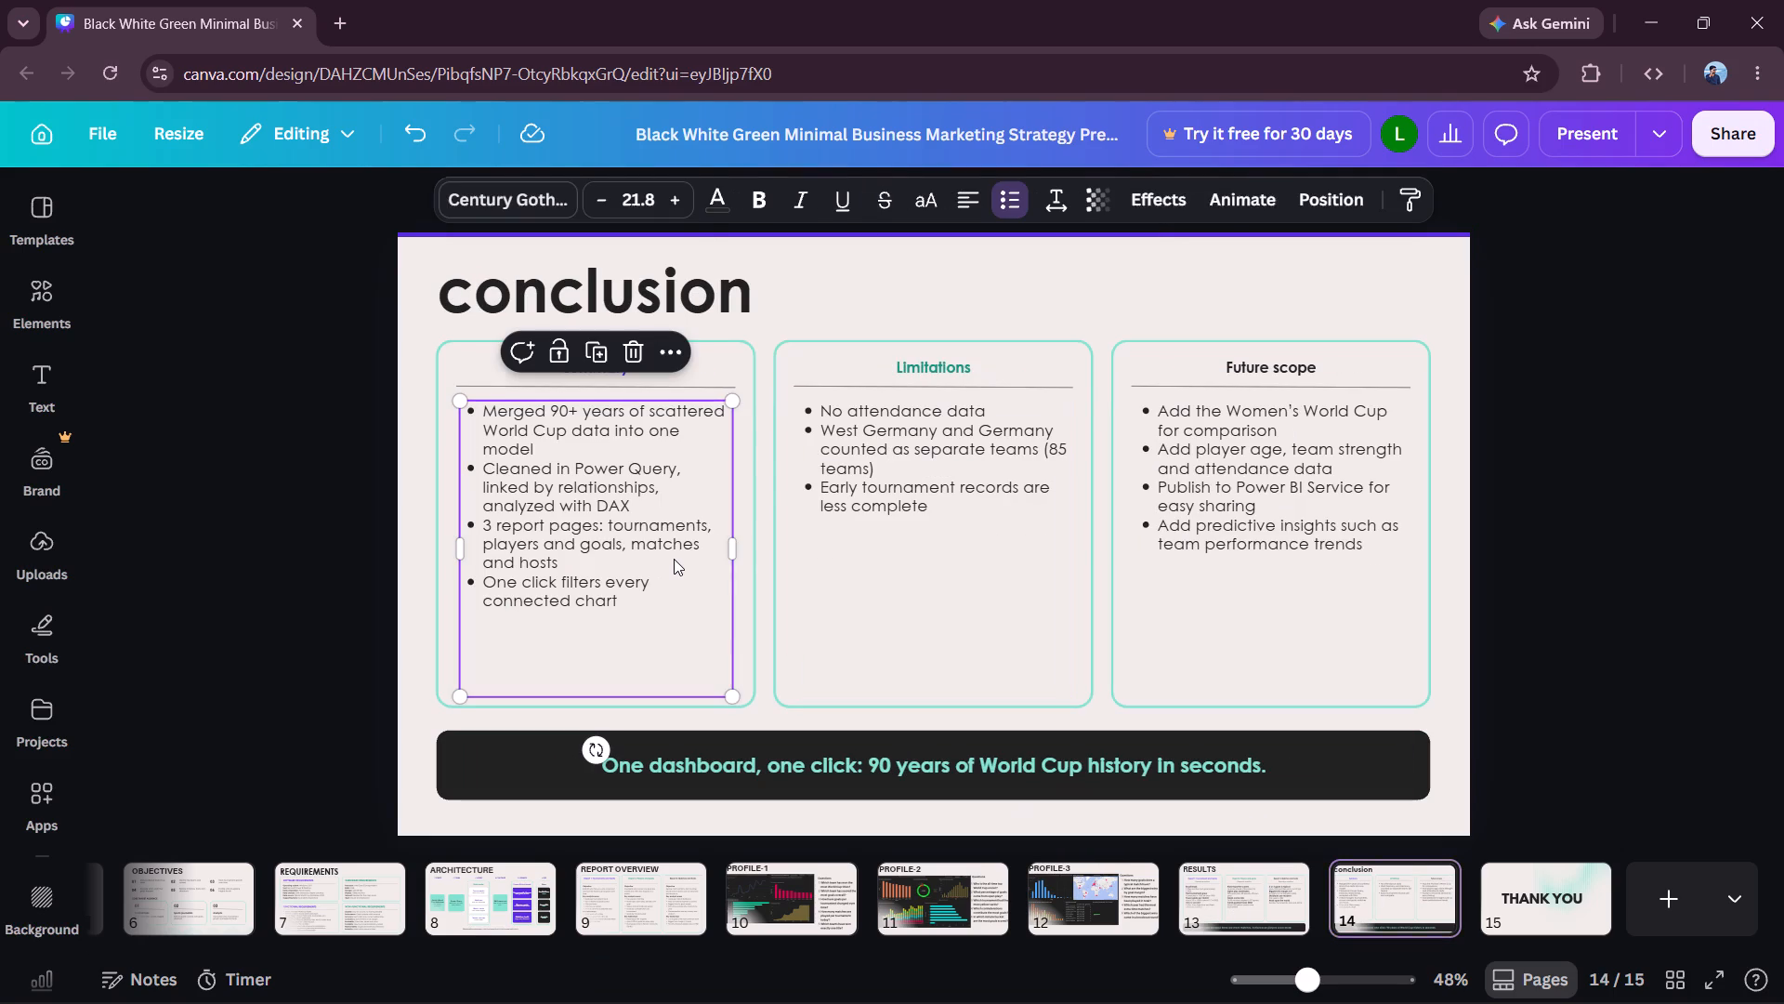
left_click(924, 511)
left_click(1260, 502)
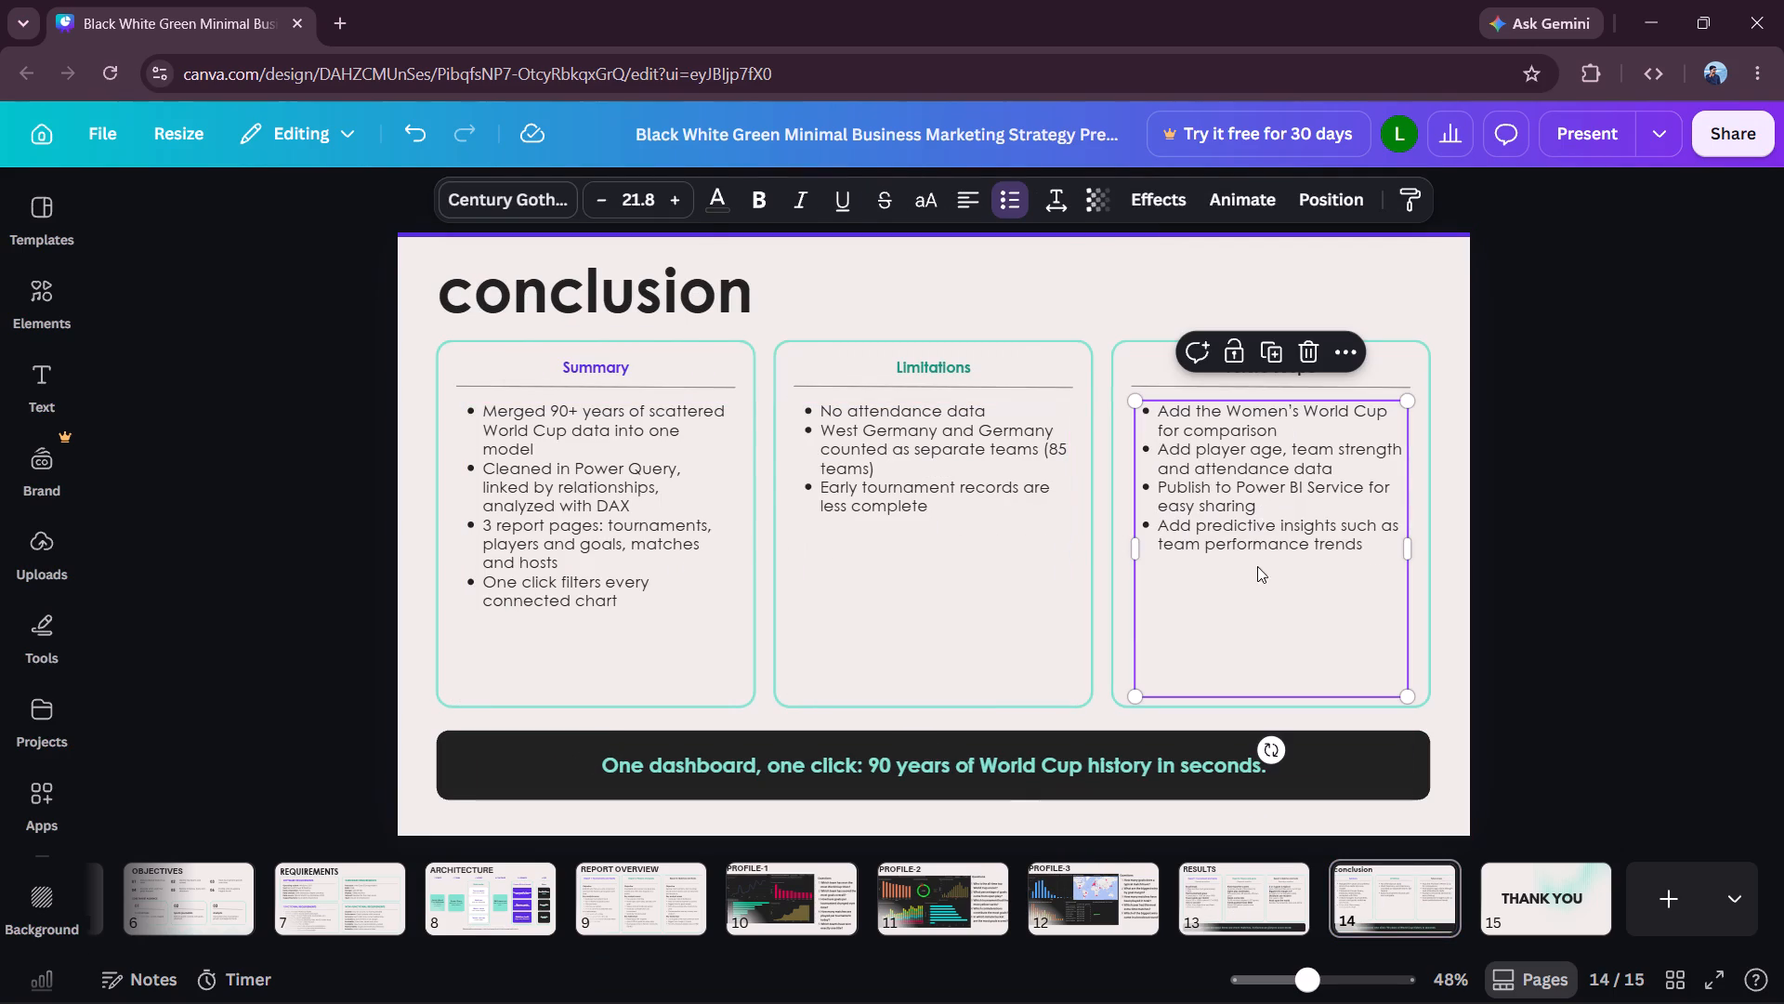
left_click(951, 889)
left_click(796, 913)
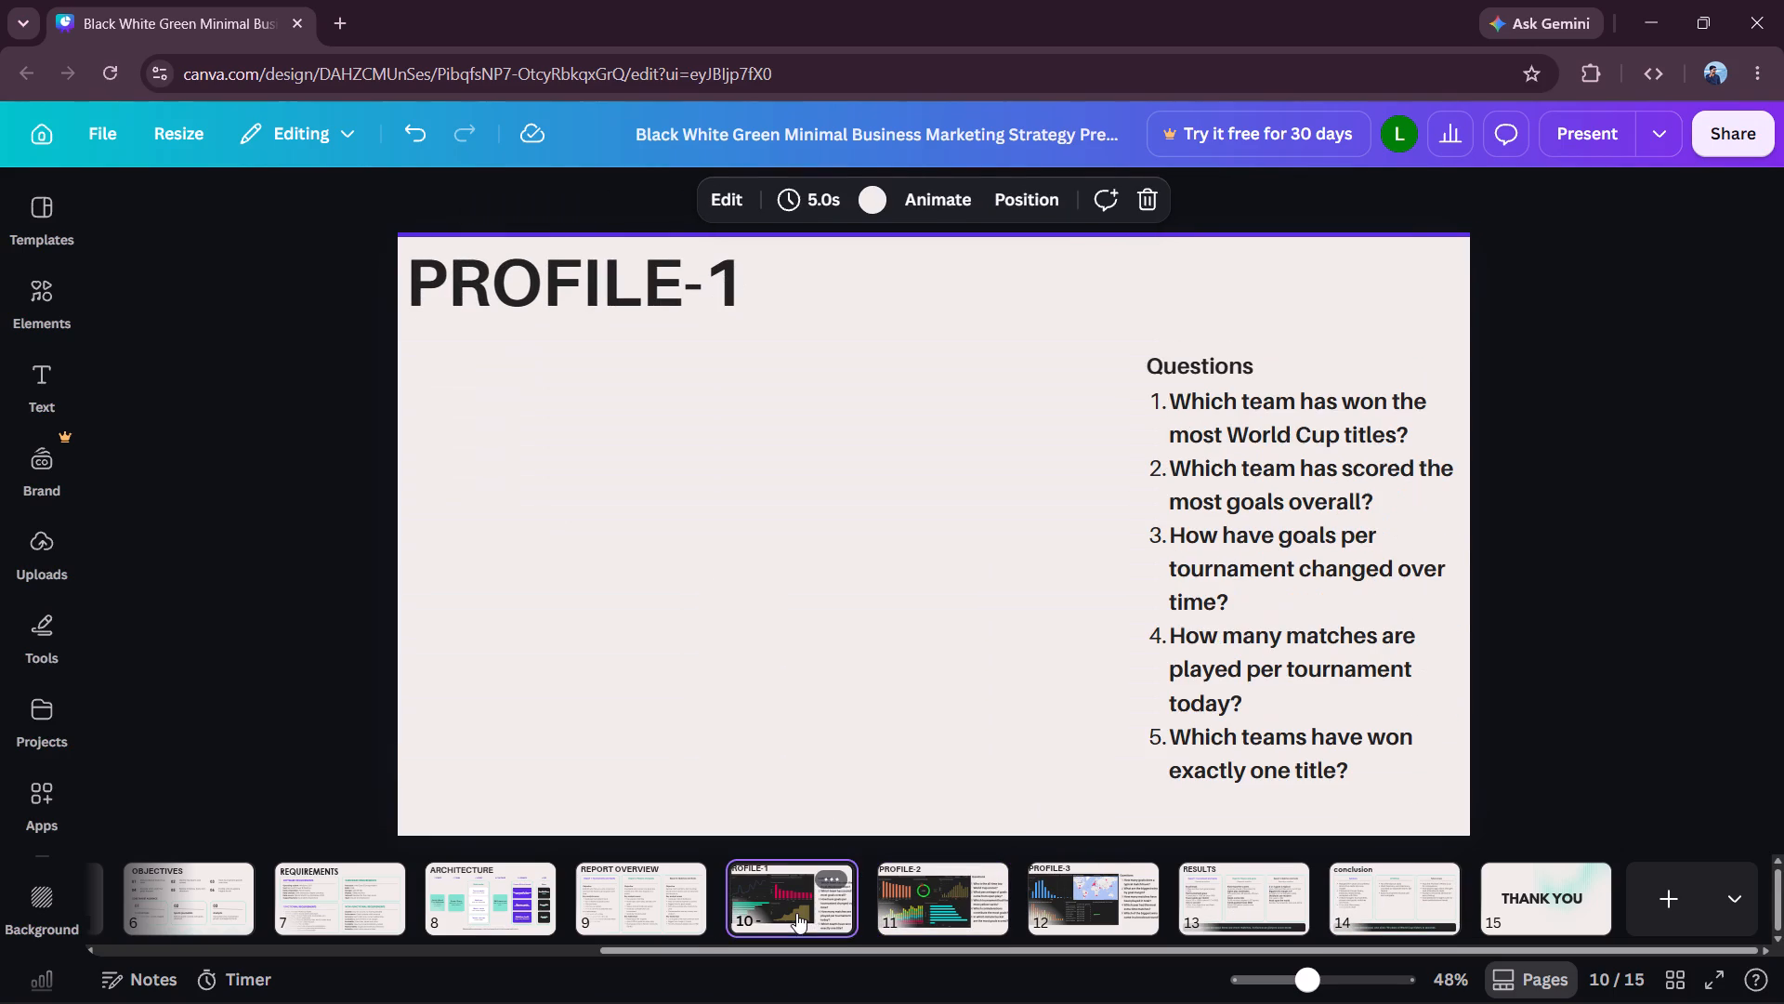
left_click(690, 910)
left_click(888, 895)
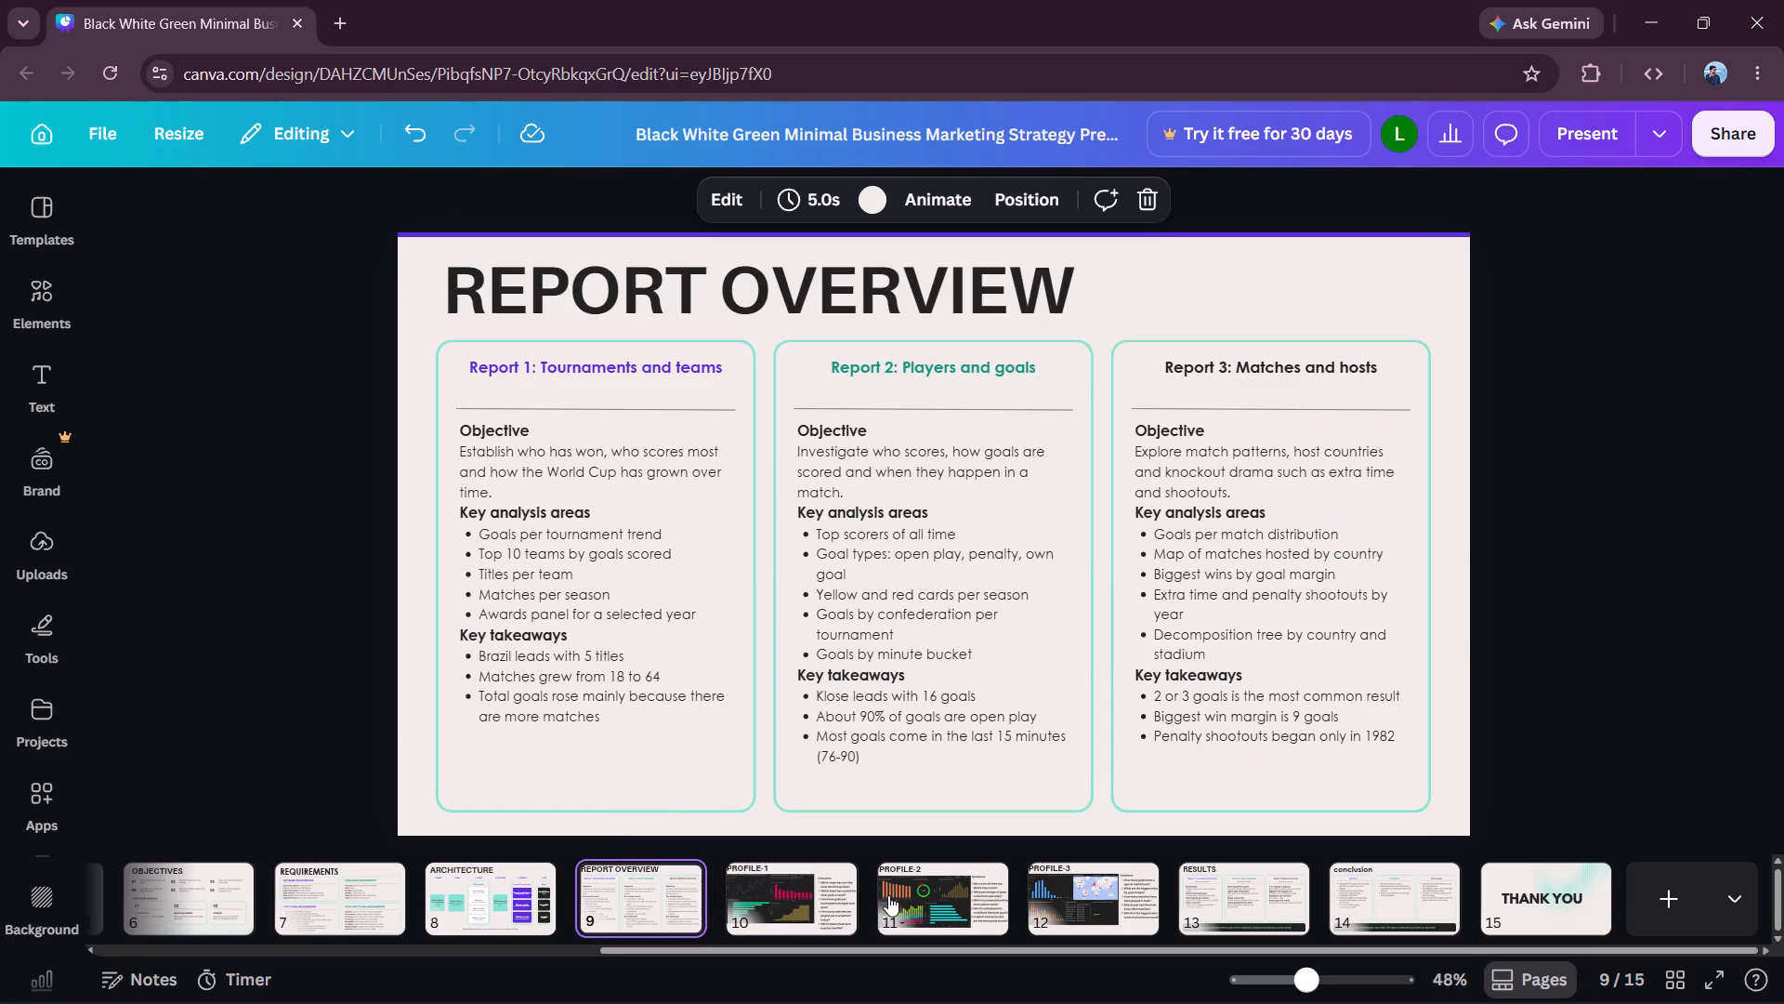
left_click(1017, 887)
left_click(1141, 870)
Set the line spacing of the Report 1 body text on the RESULTS slide to 1.5.
left_click(1220, 872)
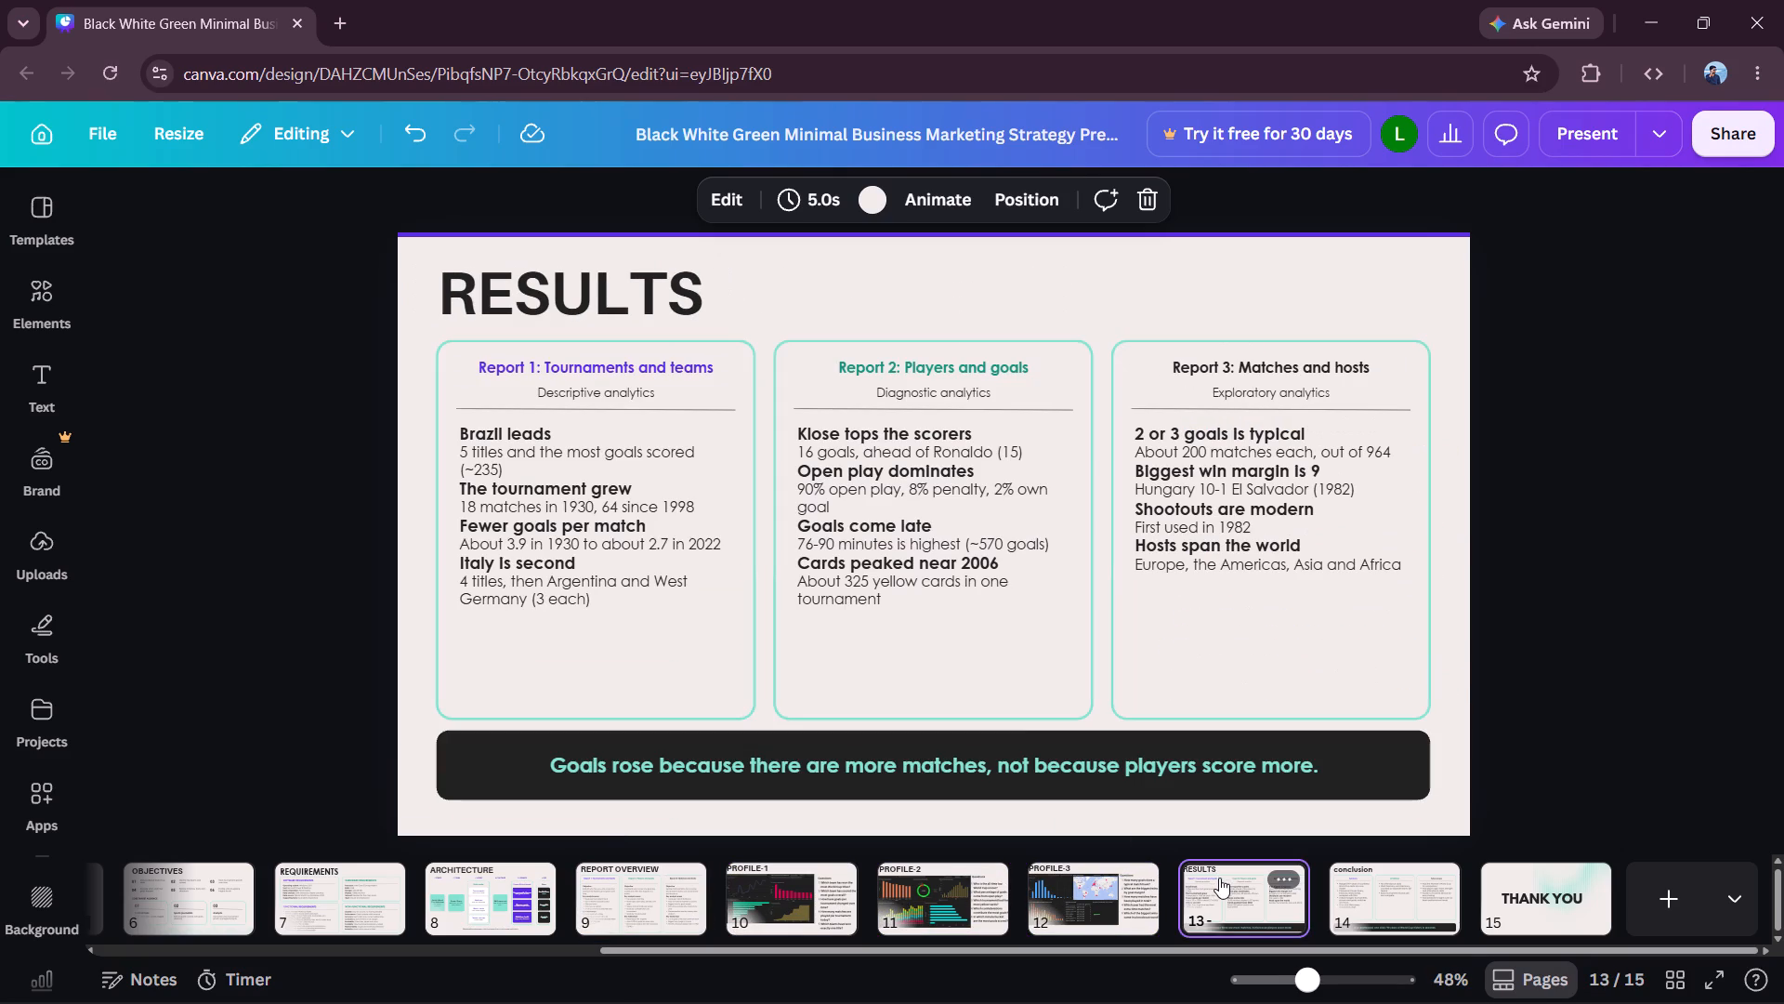
left_click(656, 485)
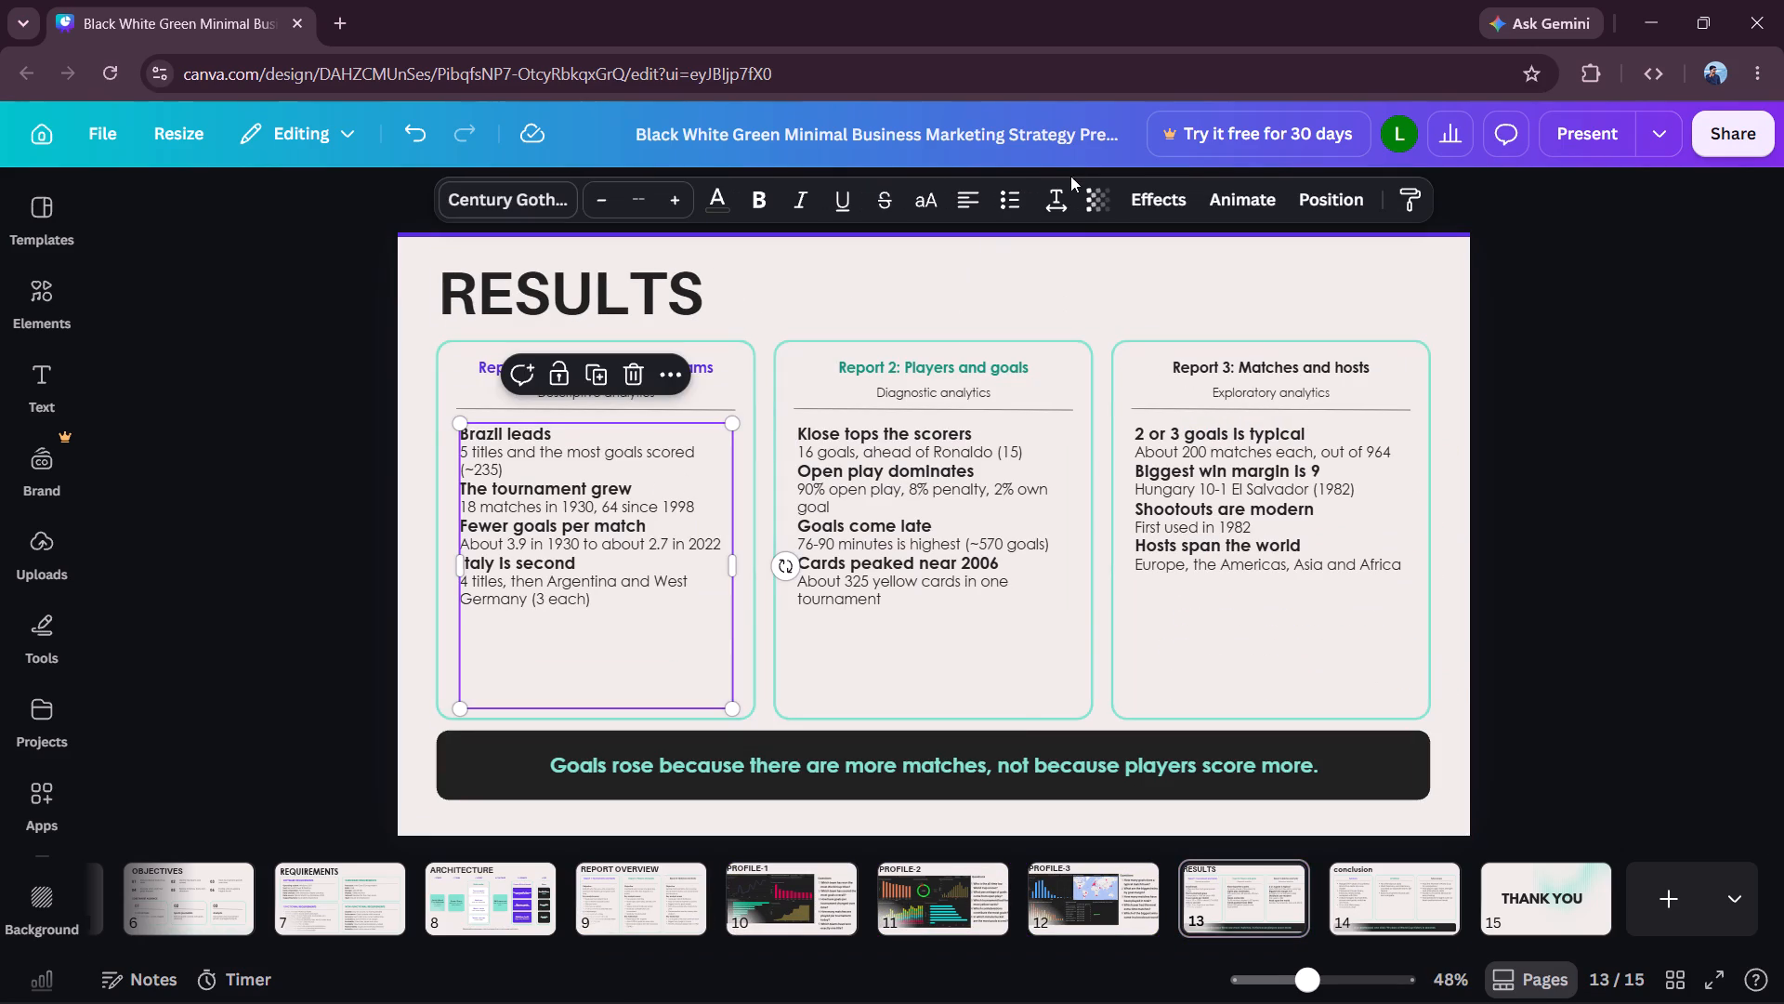
left_click(1067, 214)
left_click(1158, 376)
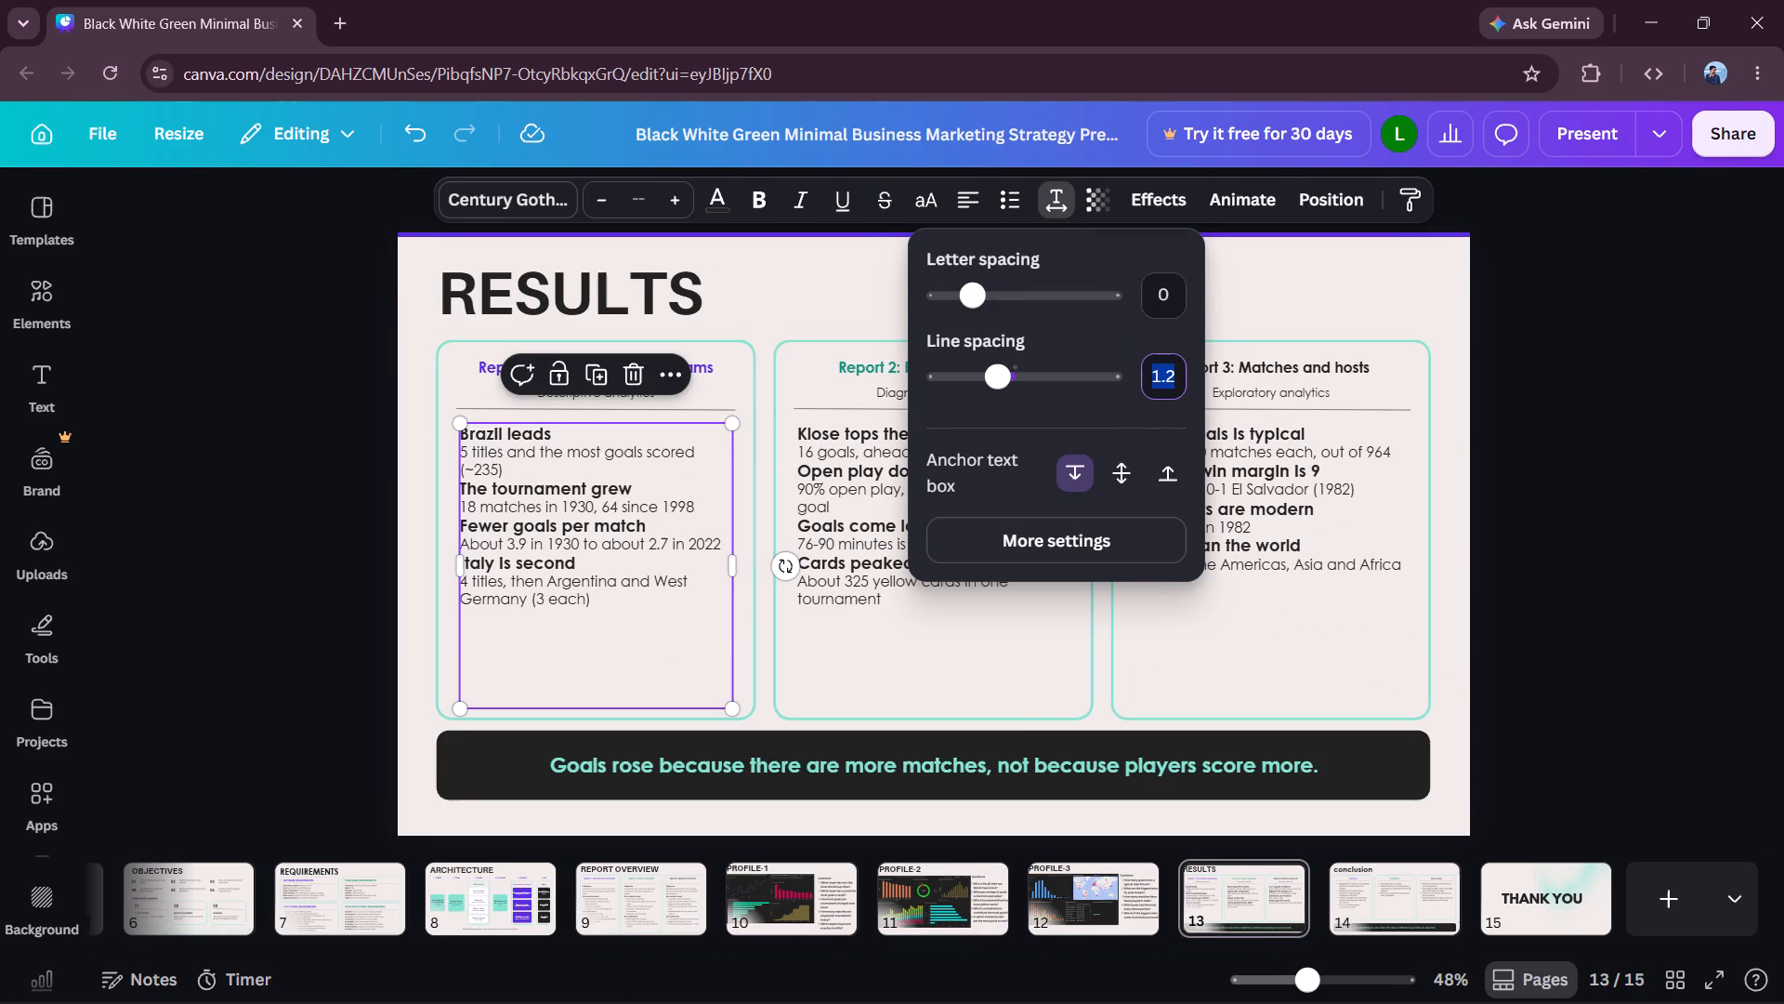
type("1.5")
key("Return")
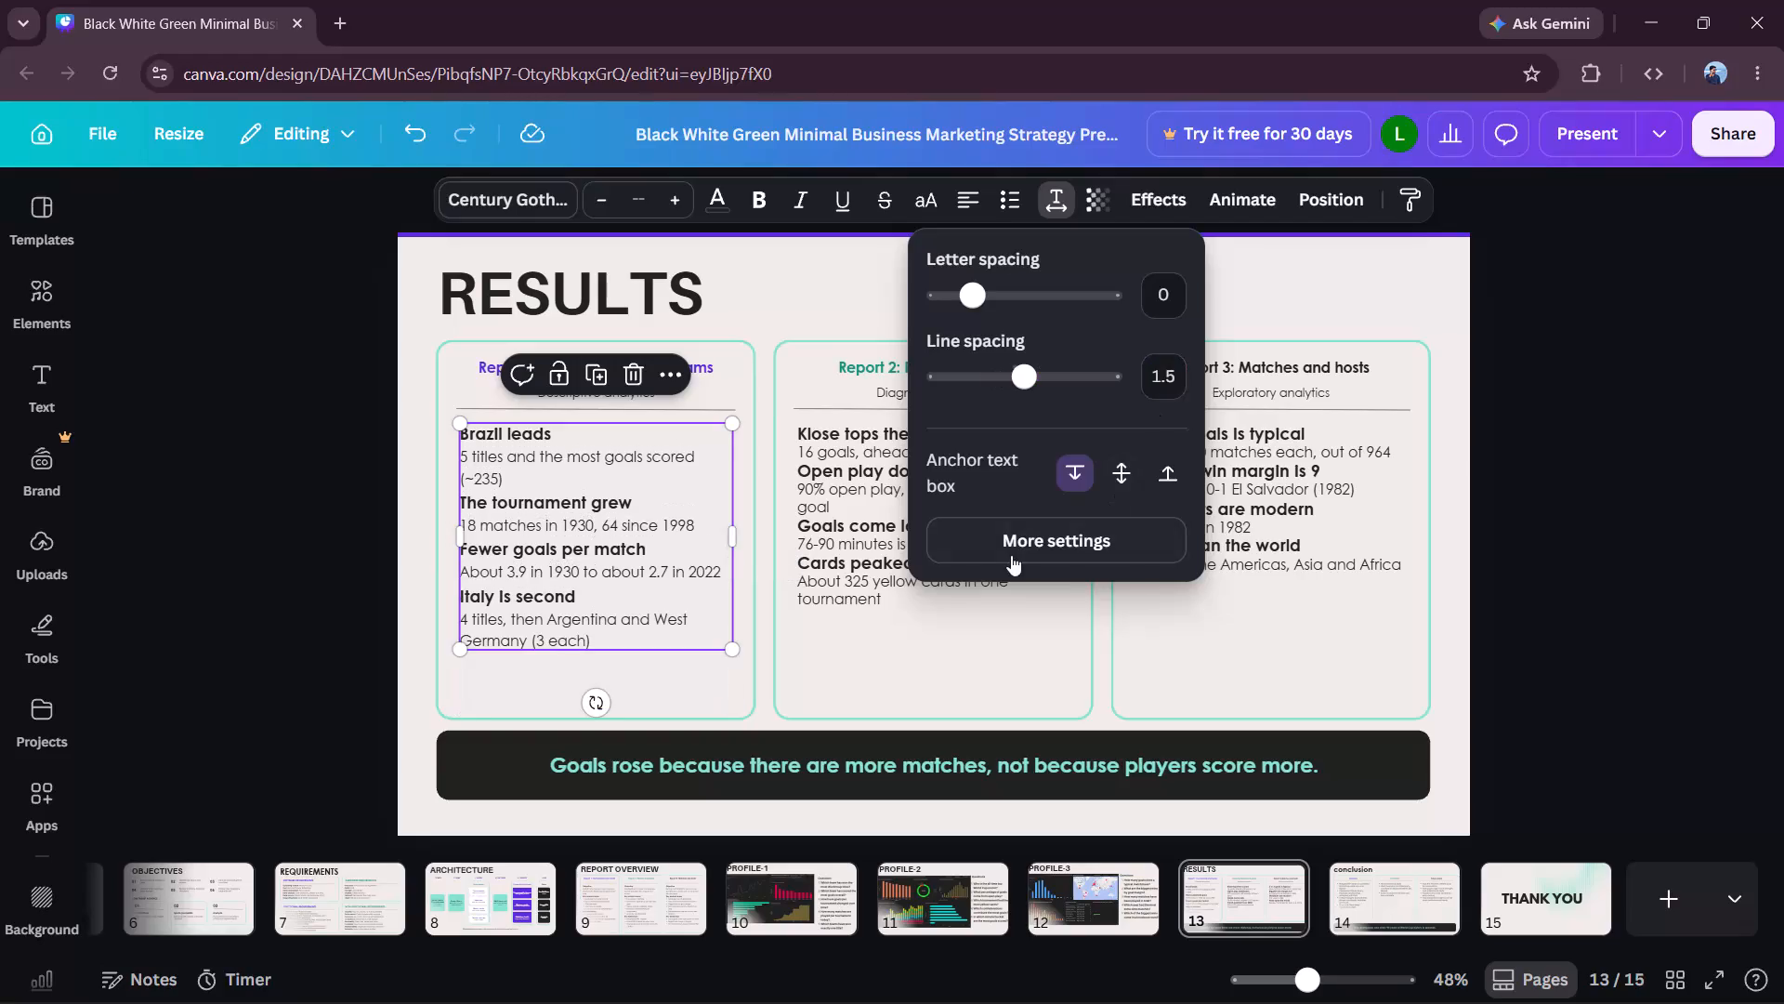
Set the line spacing of all the Report 2 body text on the RESULTS slide to 1.5.
triple_click(875, 518)
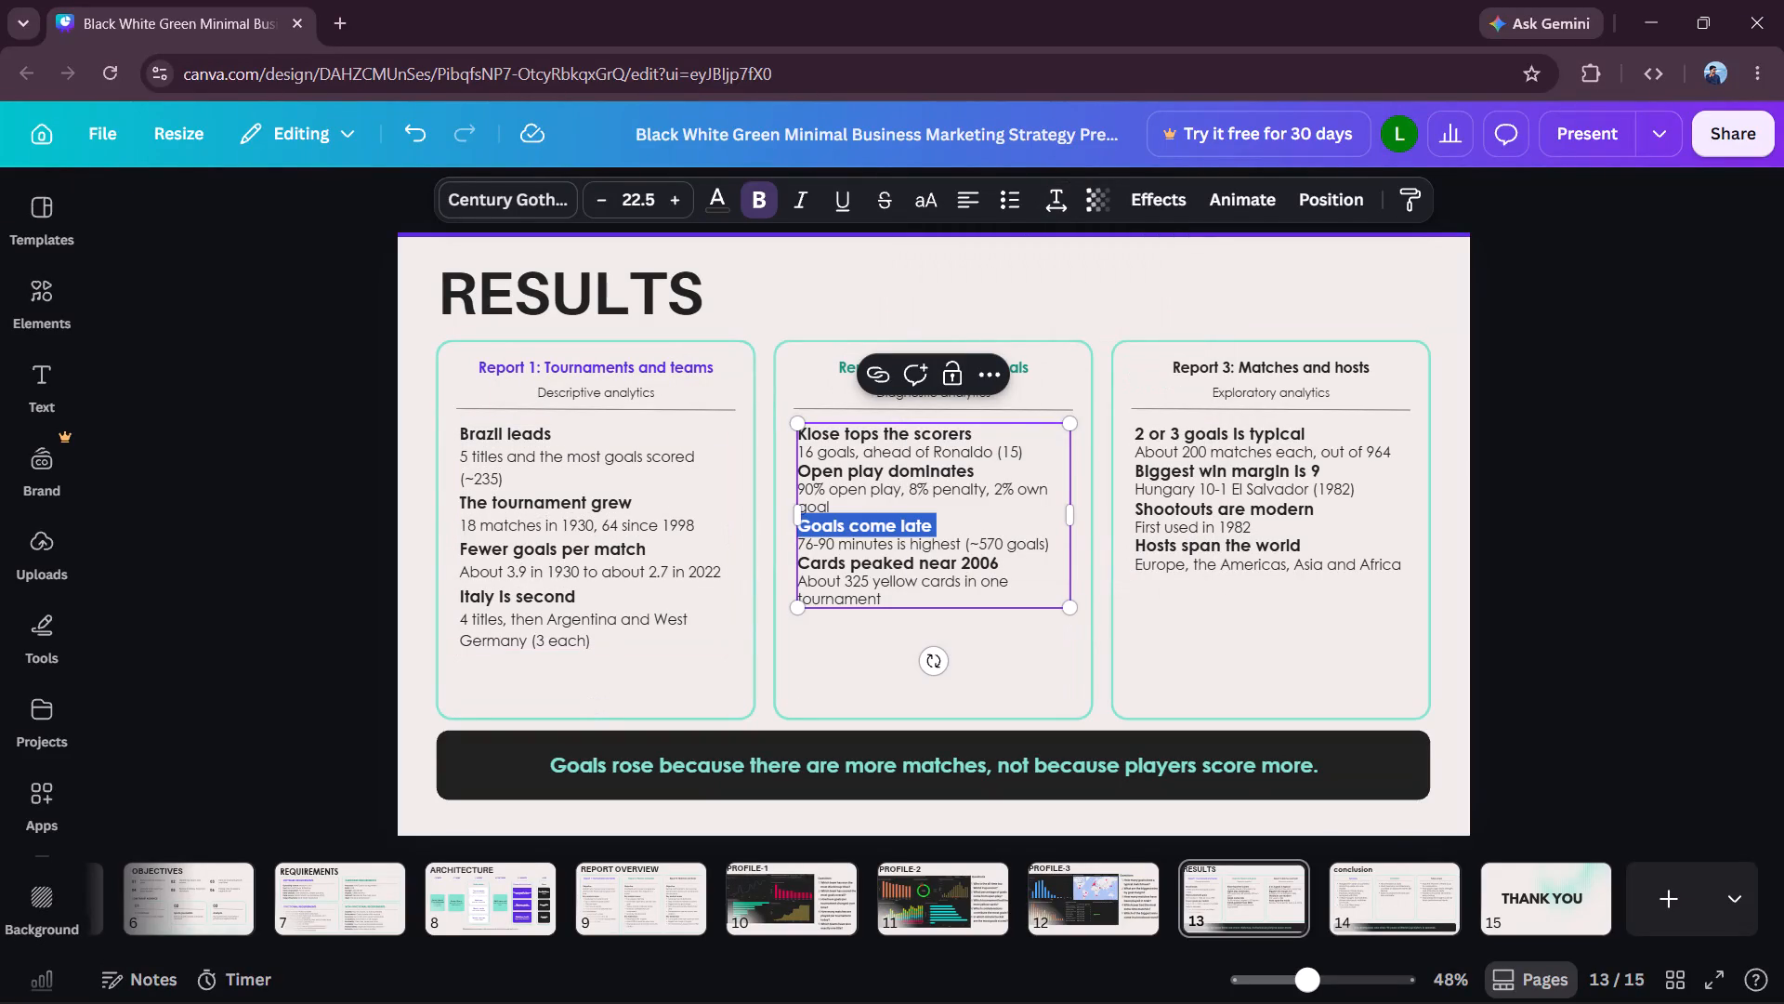
left_click(940, 470)
key("ctrl+a")
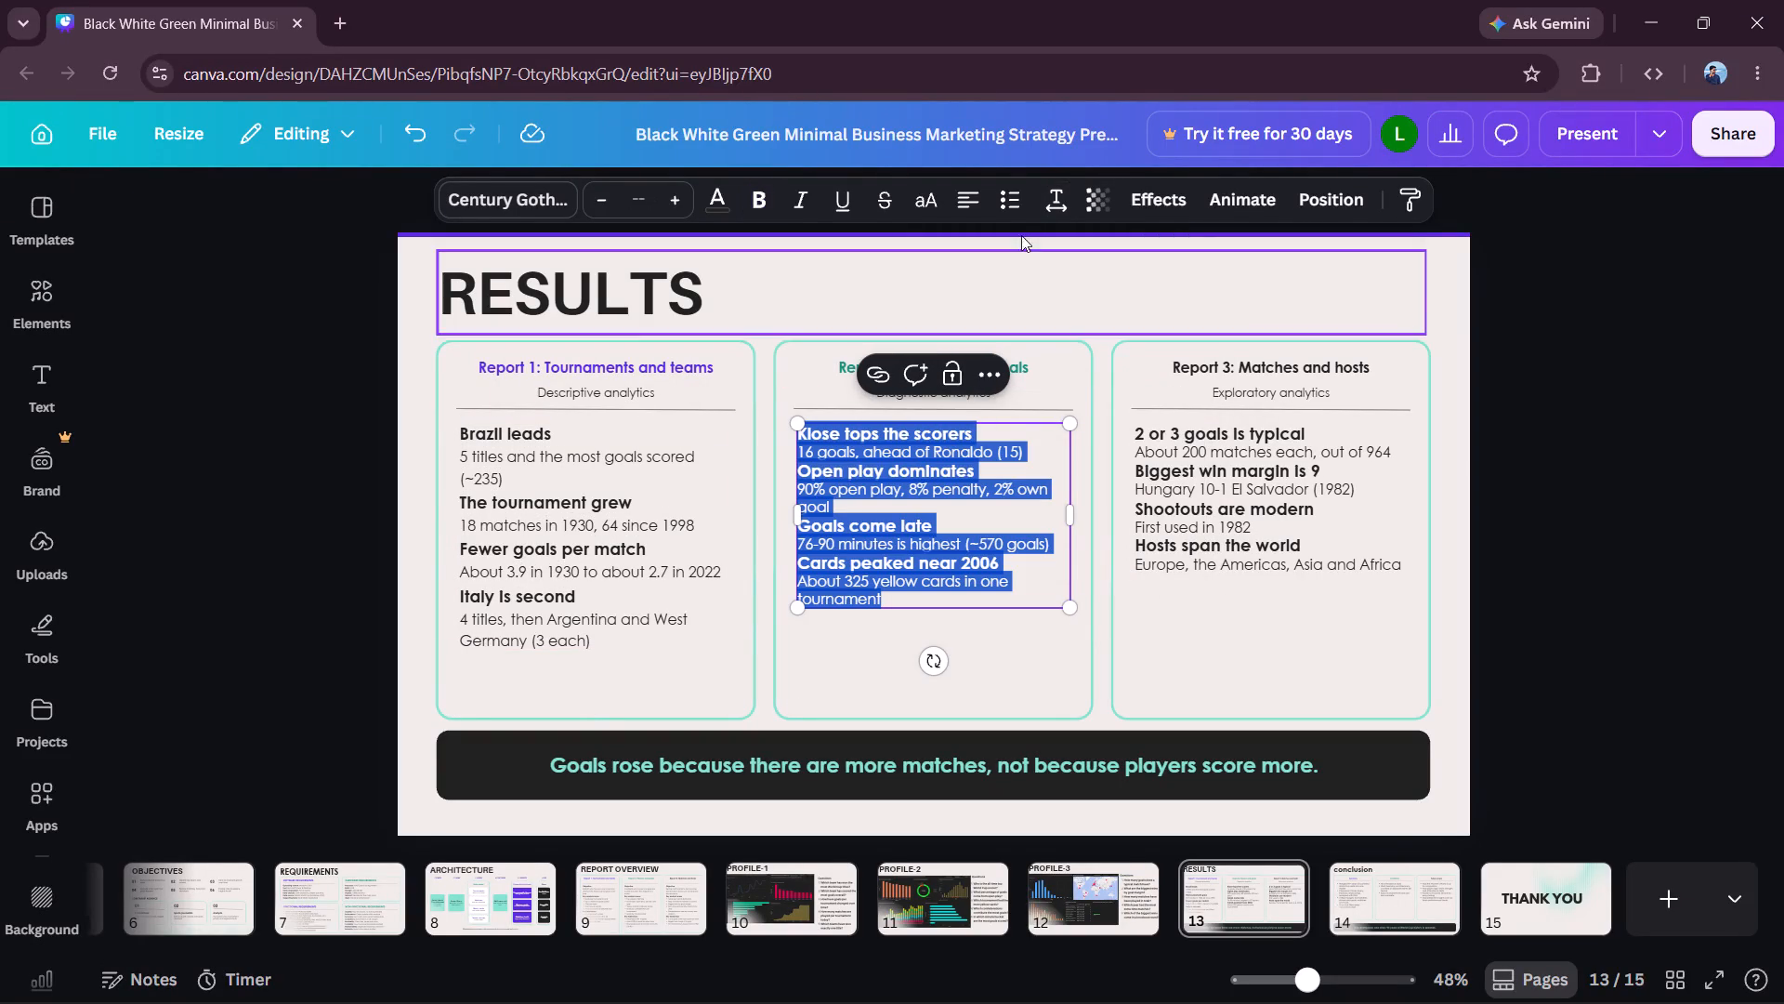
left_click(1045, 190)
double_click(1164, 358)
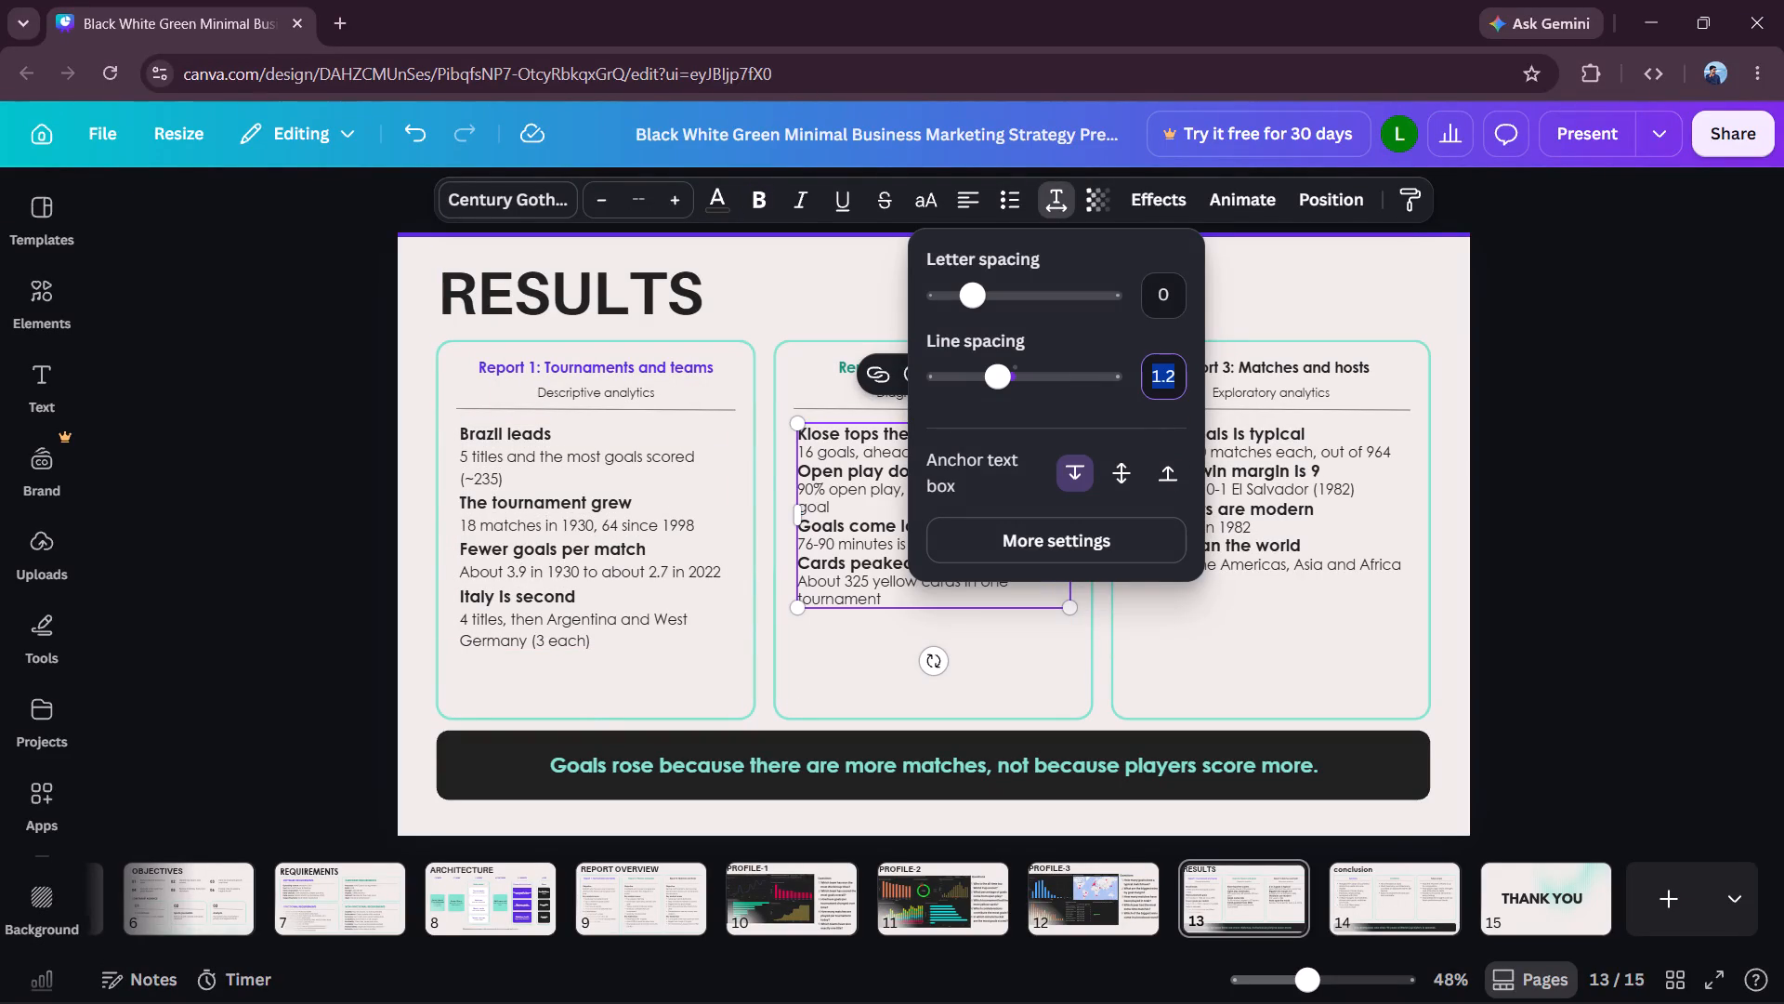
type("1.")
key("5")
key("Return")
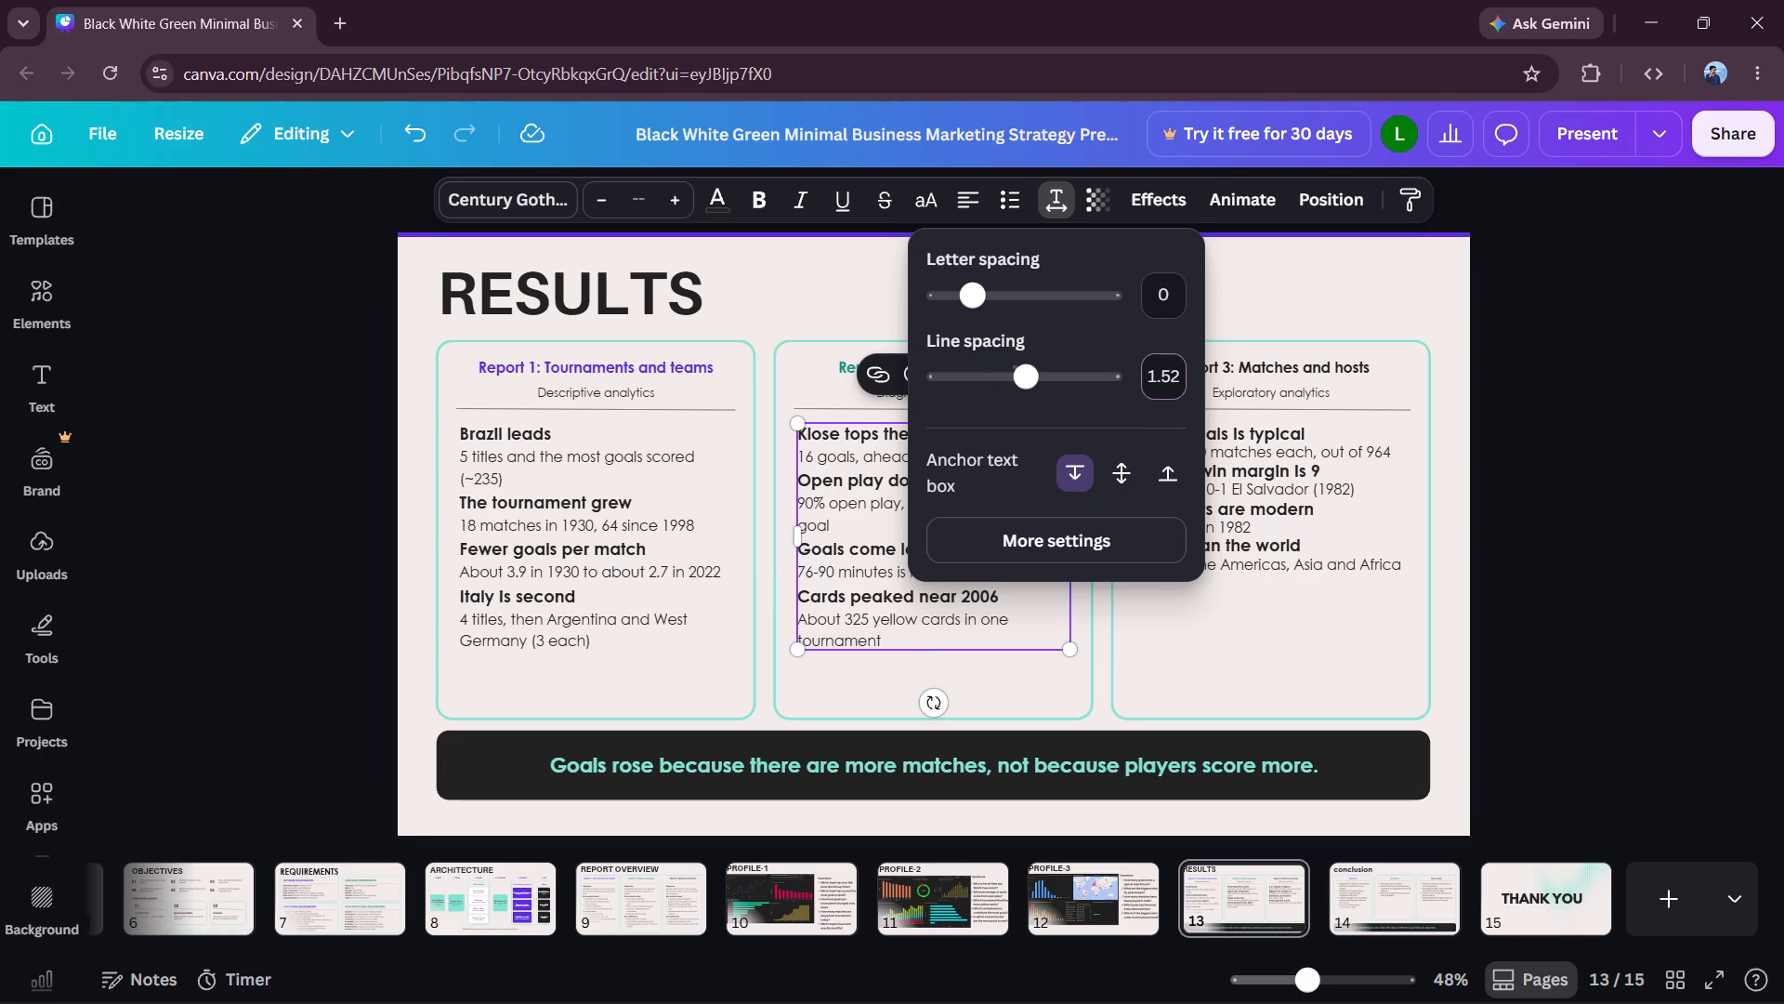
Set the line spacing of the Report 3 body text on the RESULTS slide to 1.5.
left_click(1585, 507)
left_click(1353, 503)
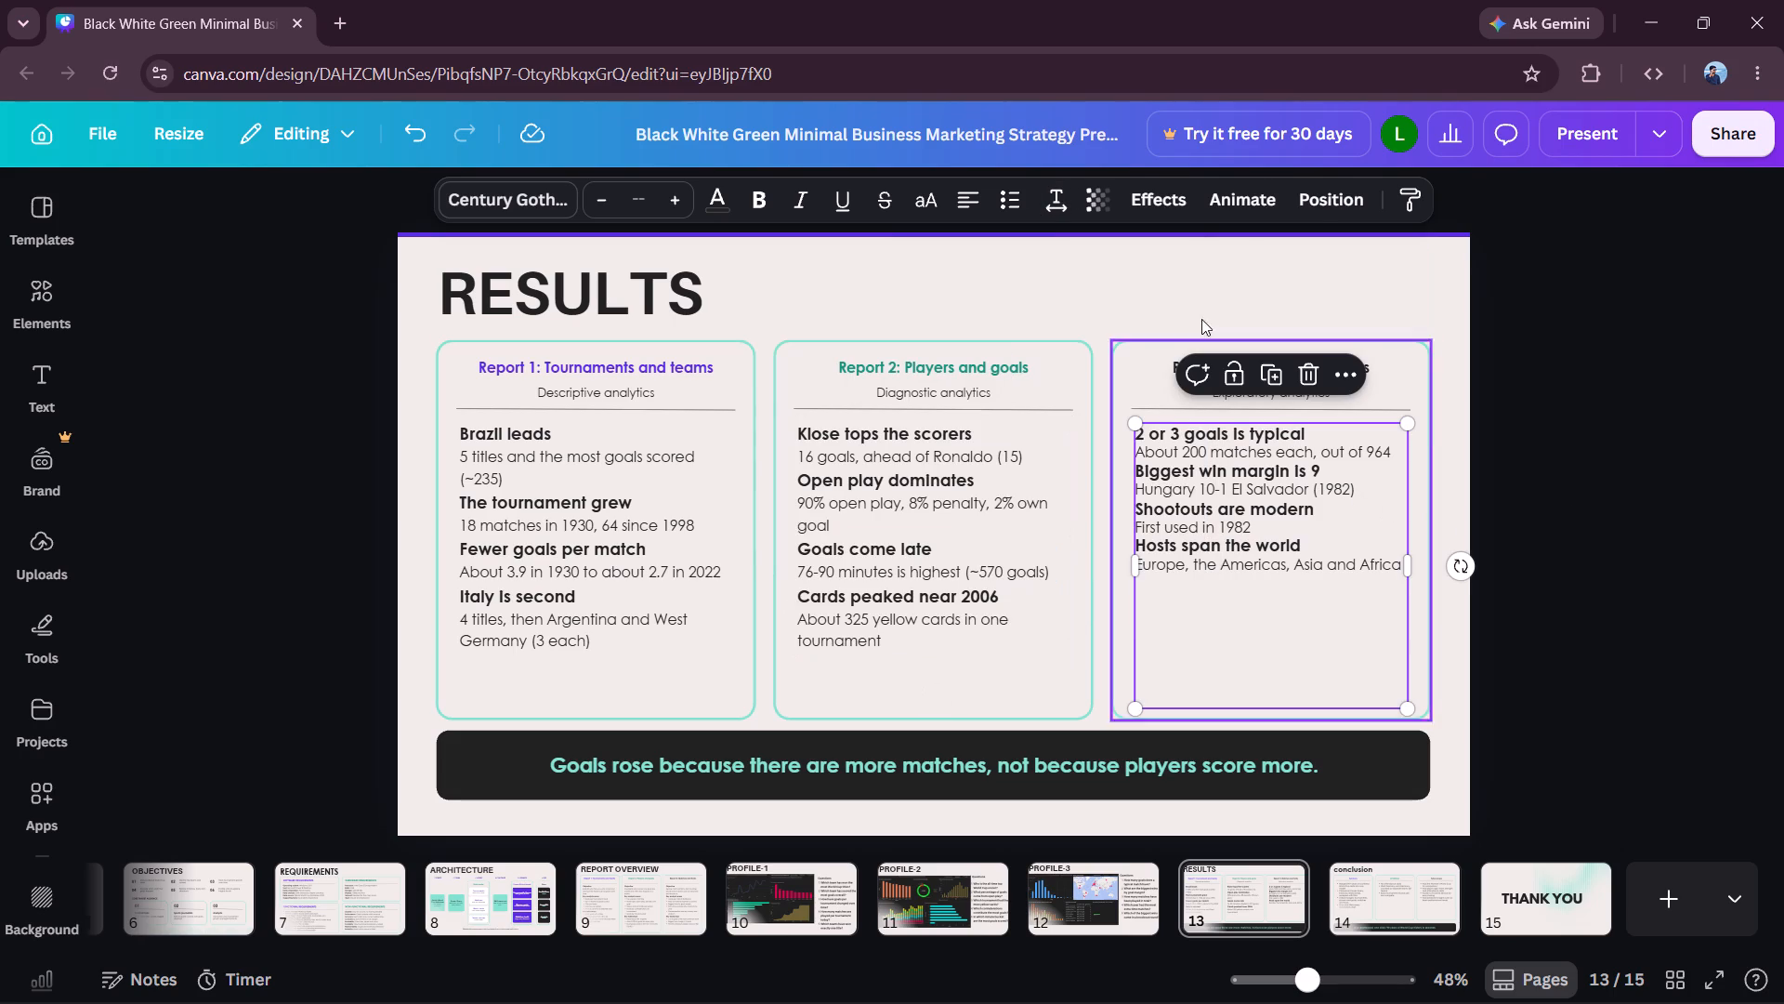
left_click(1054, 204)
double_click(1161, 382)
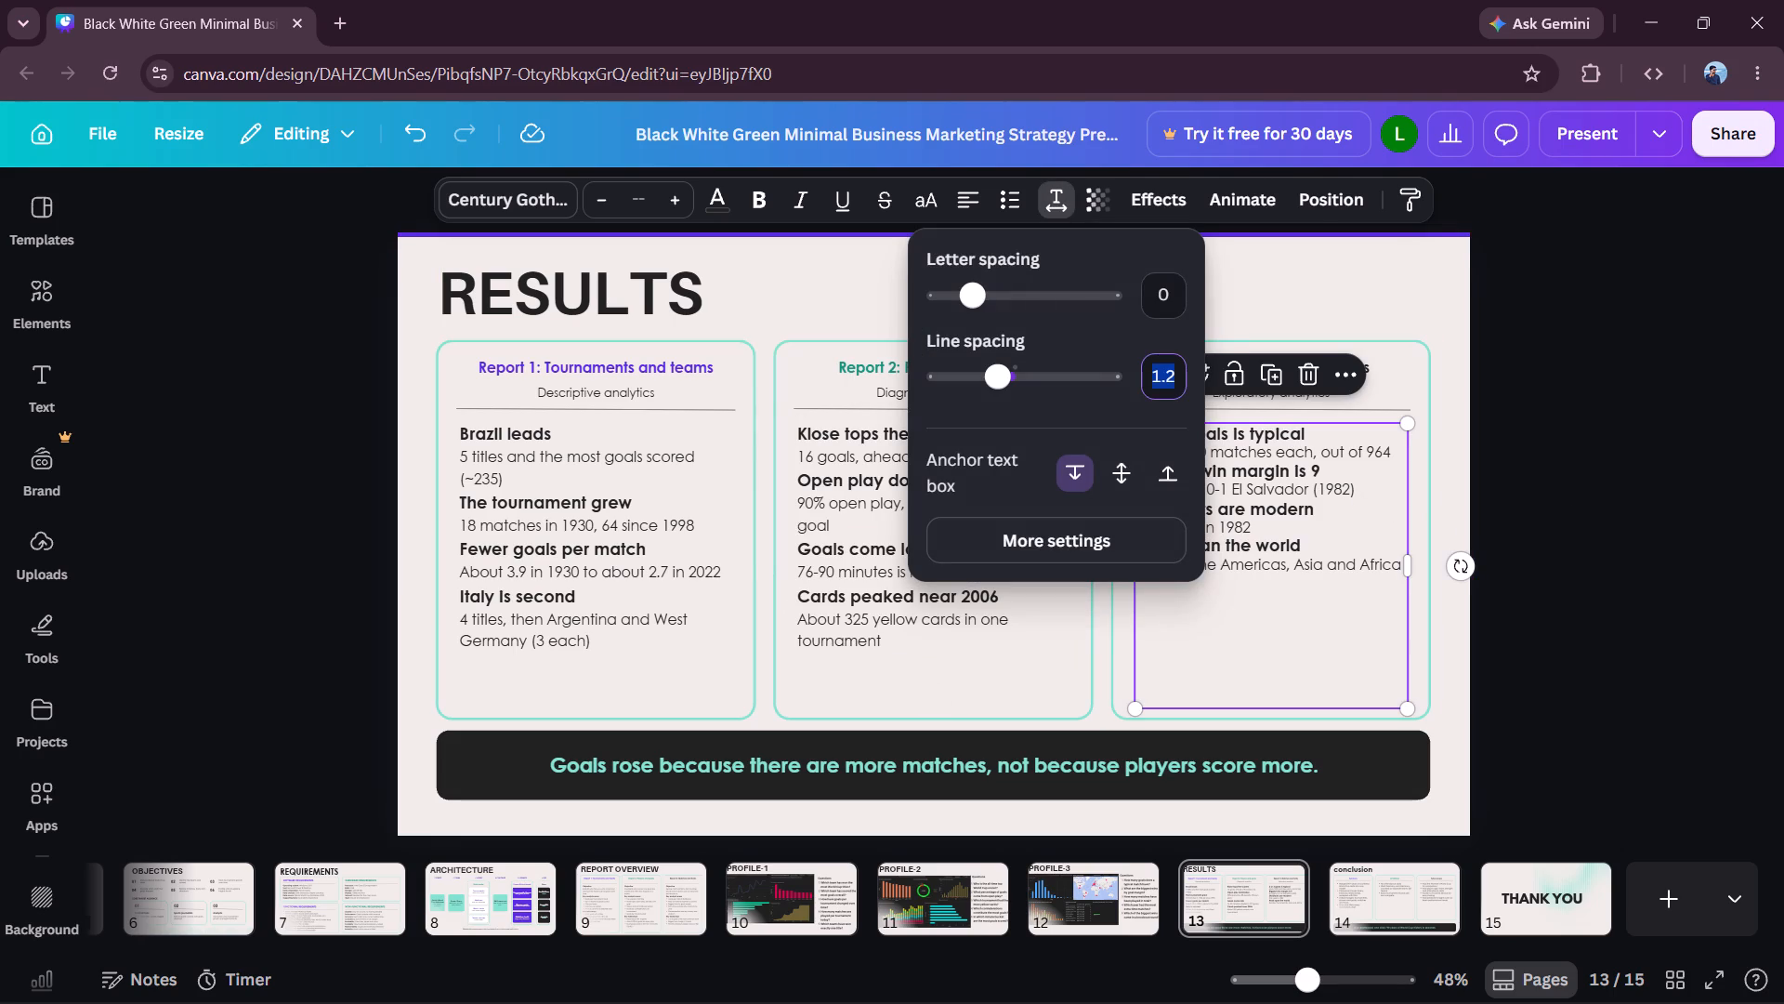
type("1.5")
key("Return")
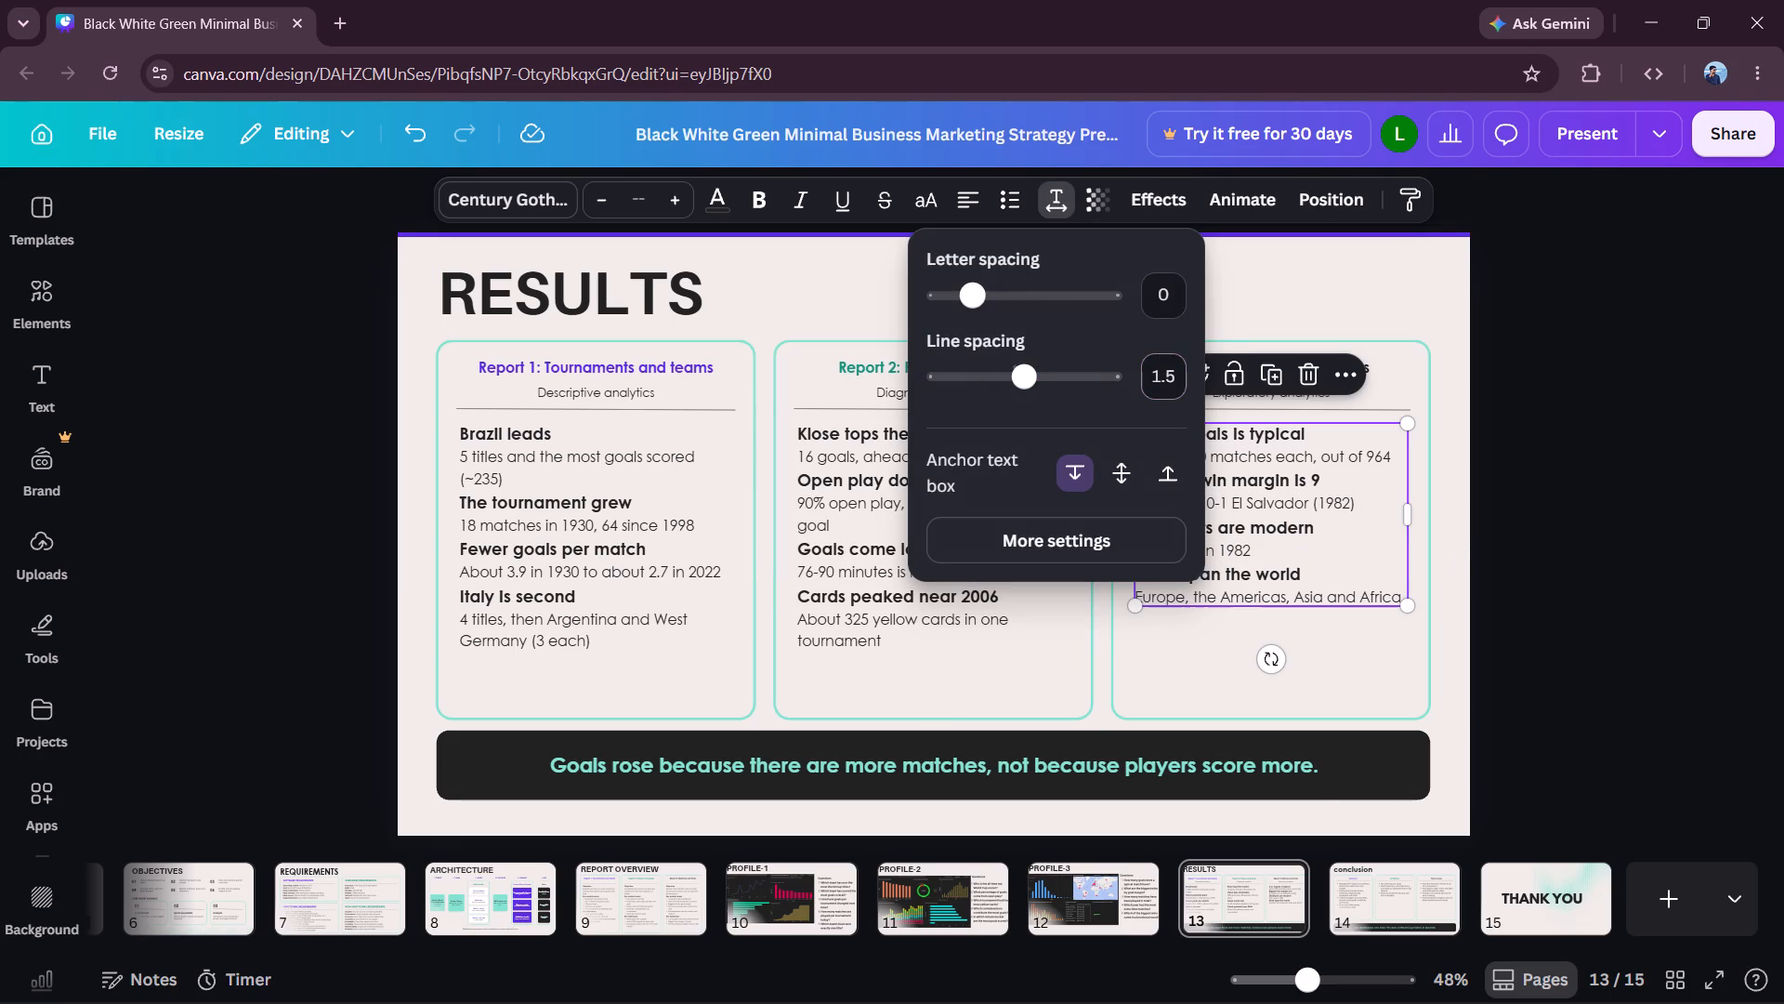
left_click(1577, 588)
left_click(1563, 594)
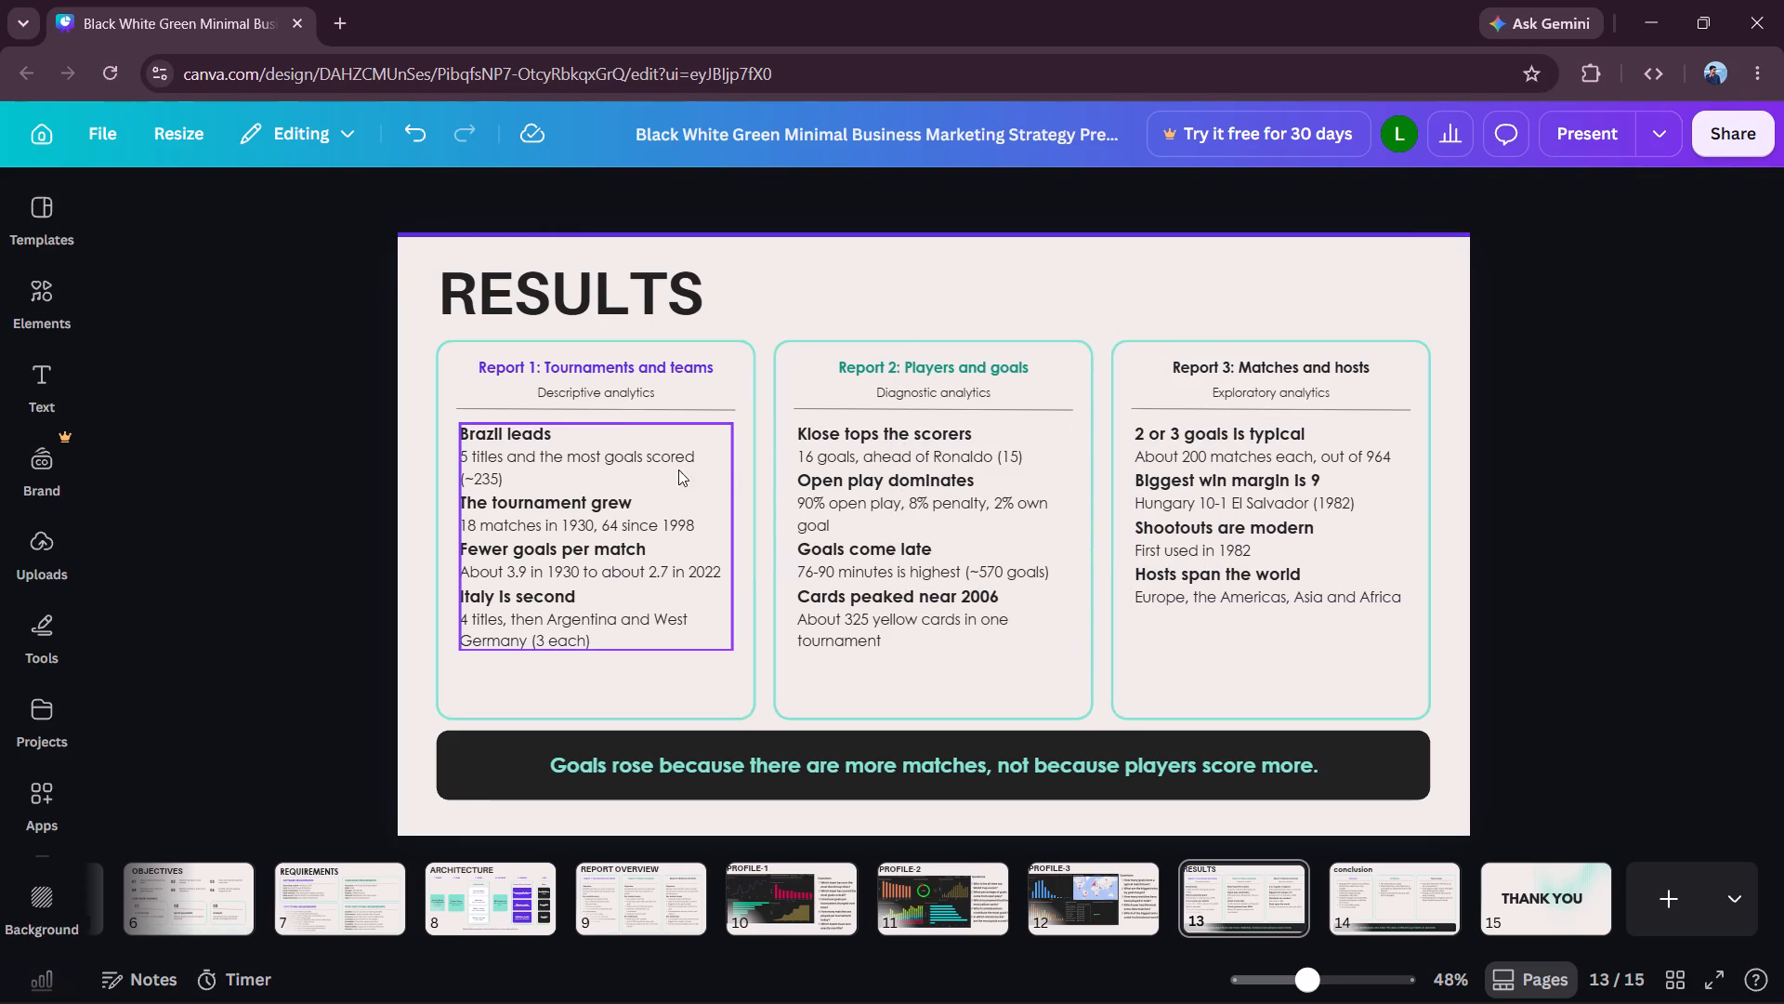
Delete the Descriptive, Diagnostic and Exploratory analytics subtitles from the three report cards on the RESULTS slide.
left_click(612, 398)
left_click(610, 387)
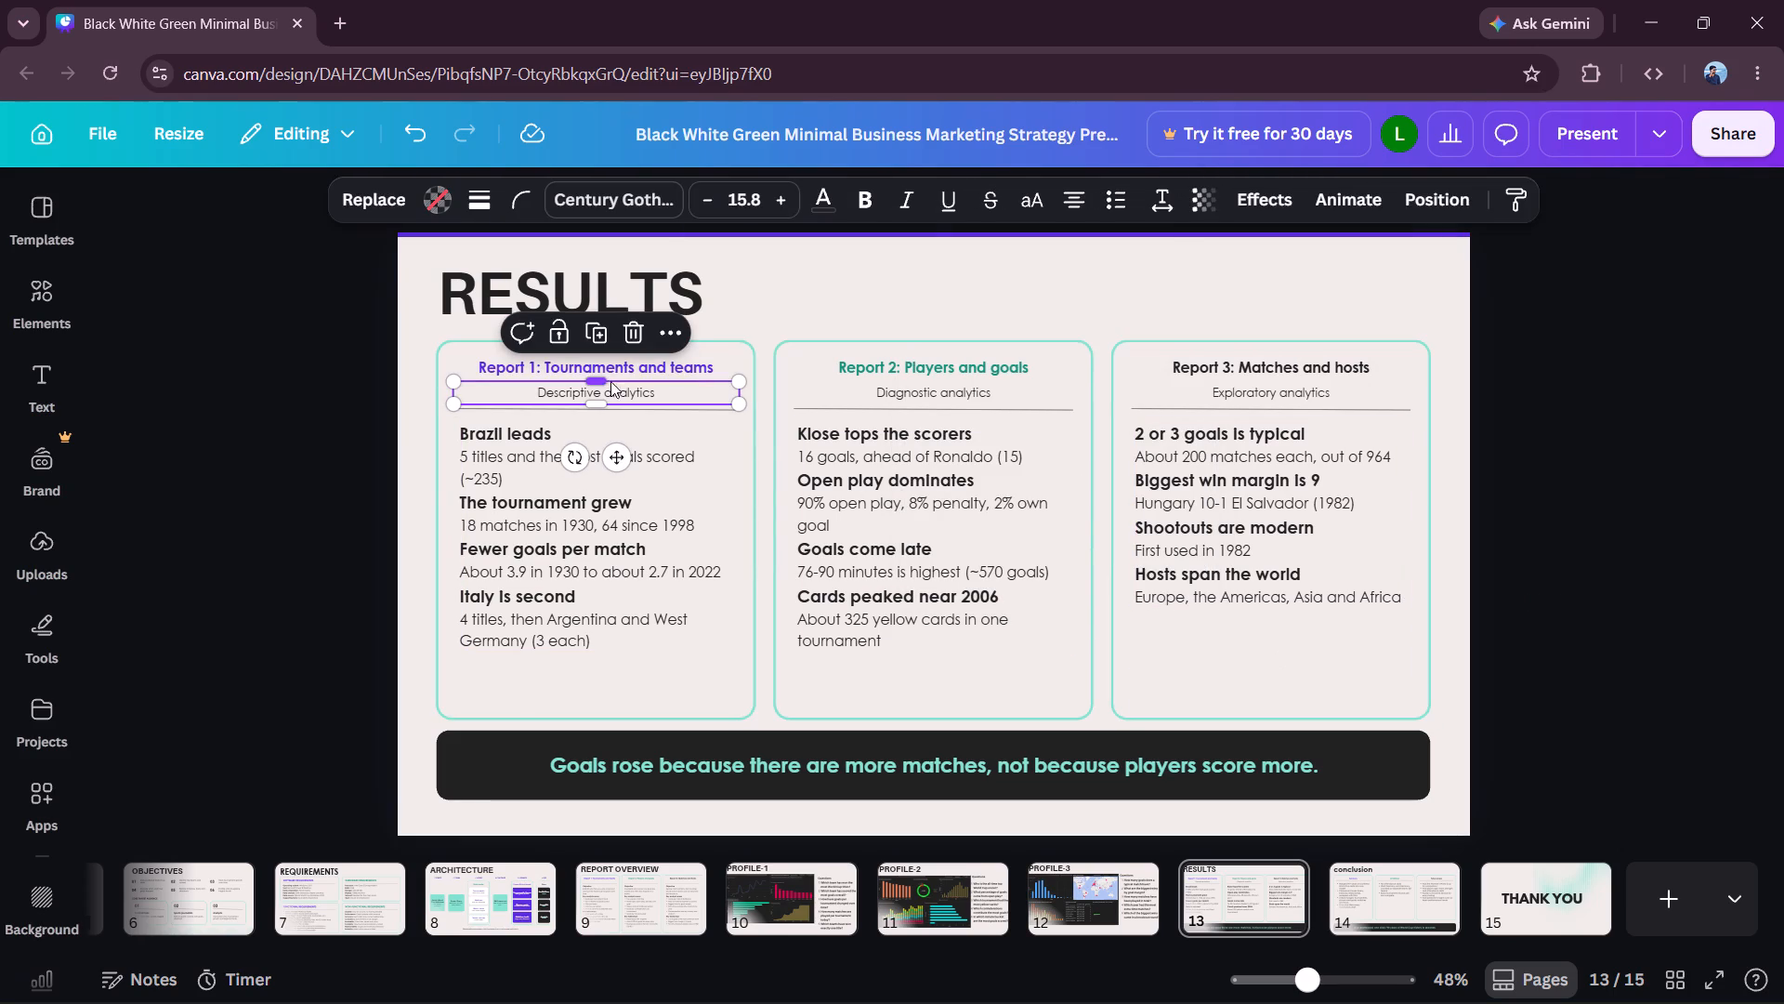
left_click(627, 338)
left_click(888, 393)
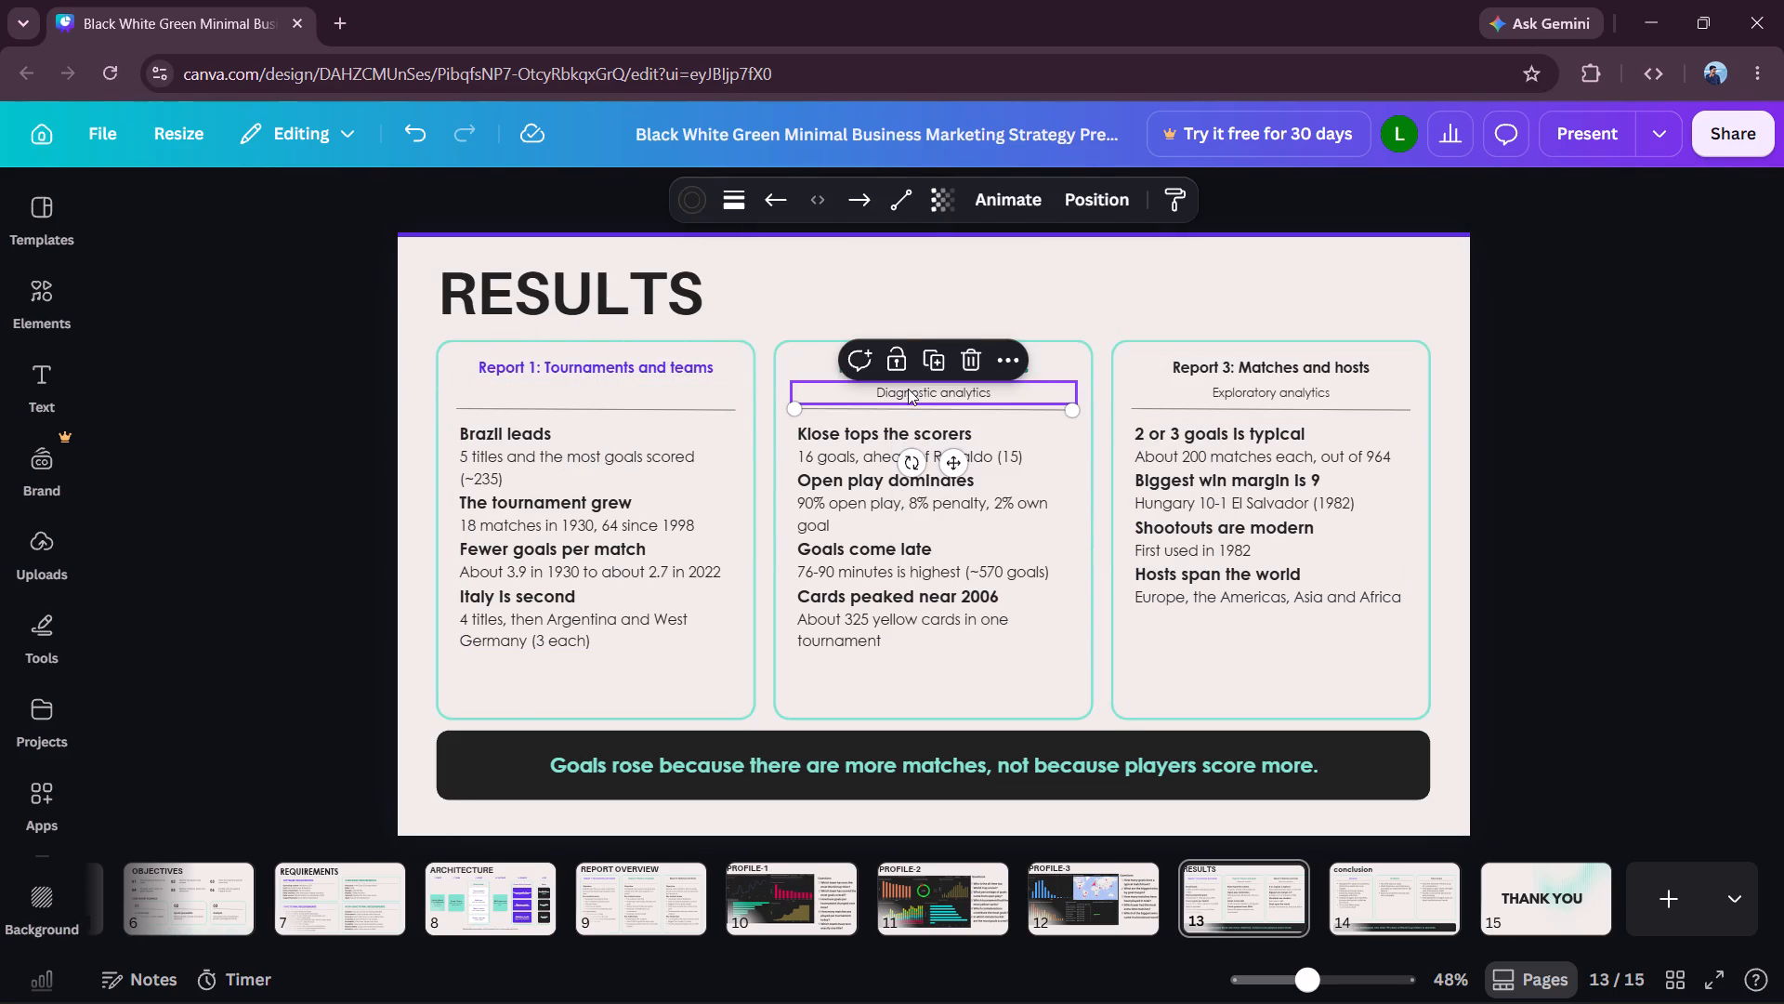
left_click(908, 389)
left_click(967, 331)
left_click(1226, 388)
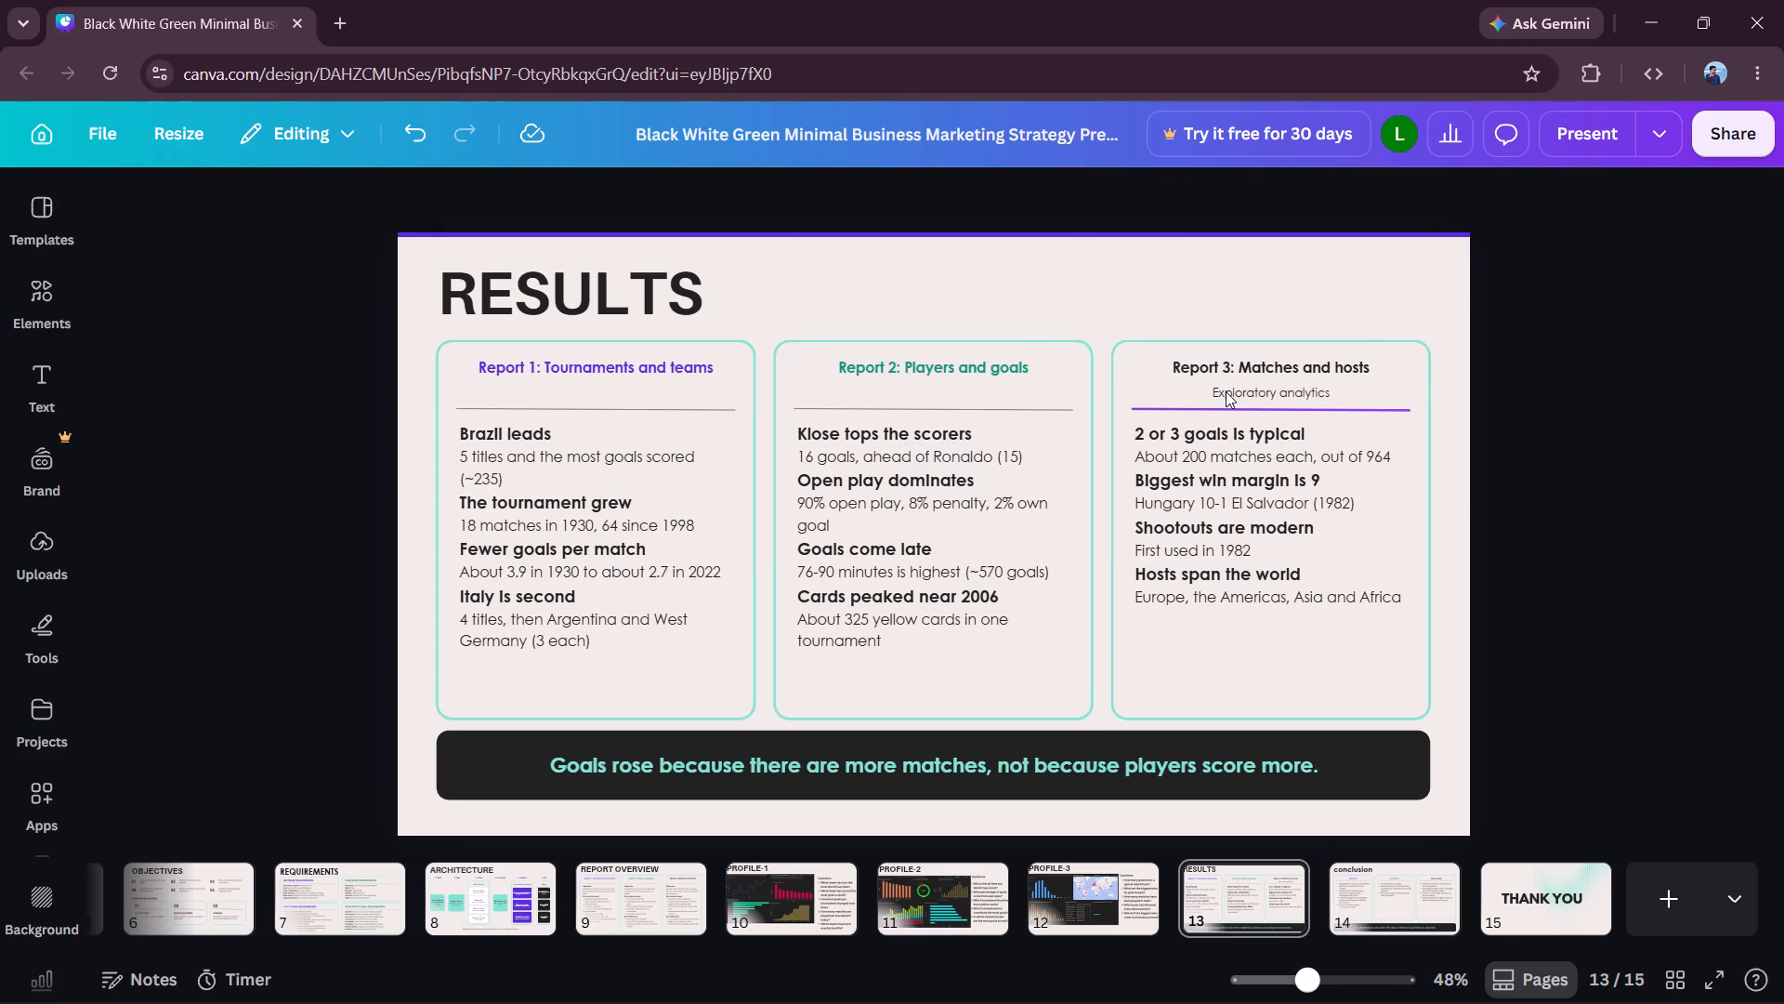
left_click(1315, 330)
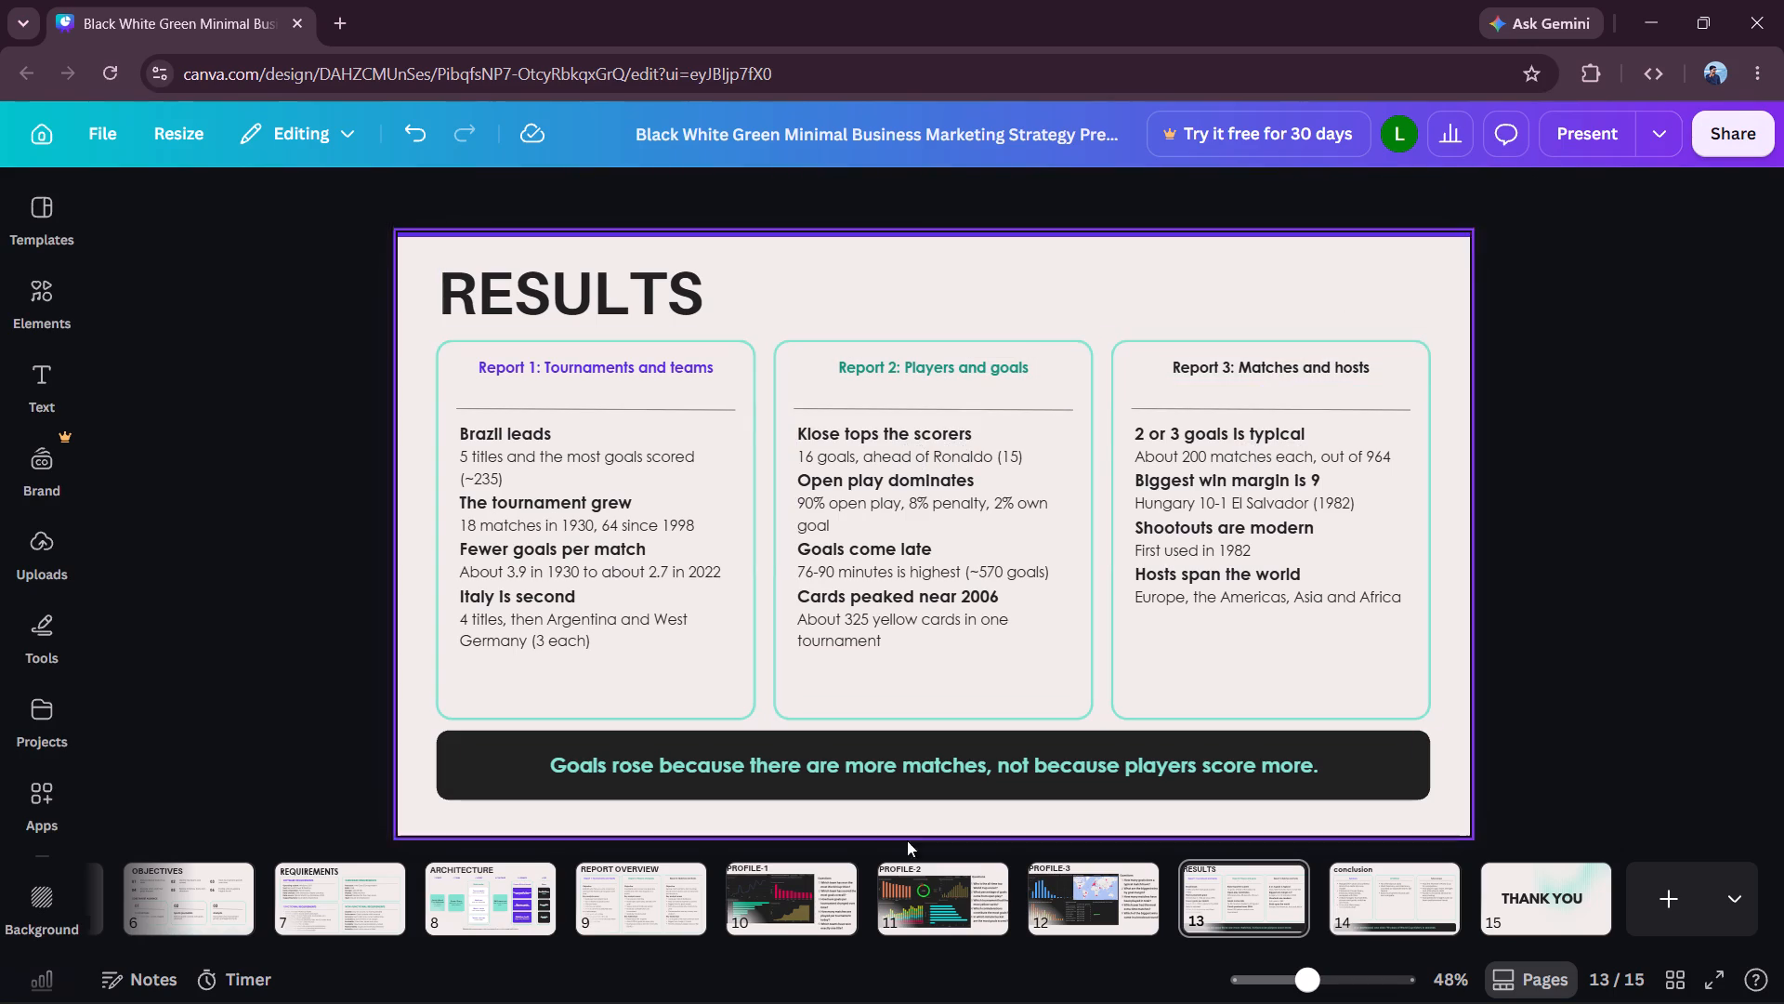
Change the title of the conclusion slide to uppercase.
left_click(1395, 886)
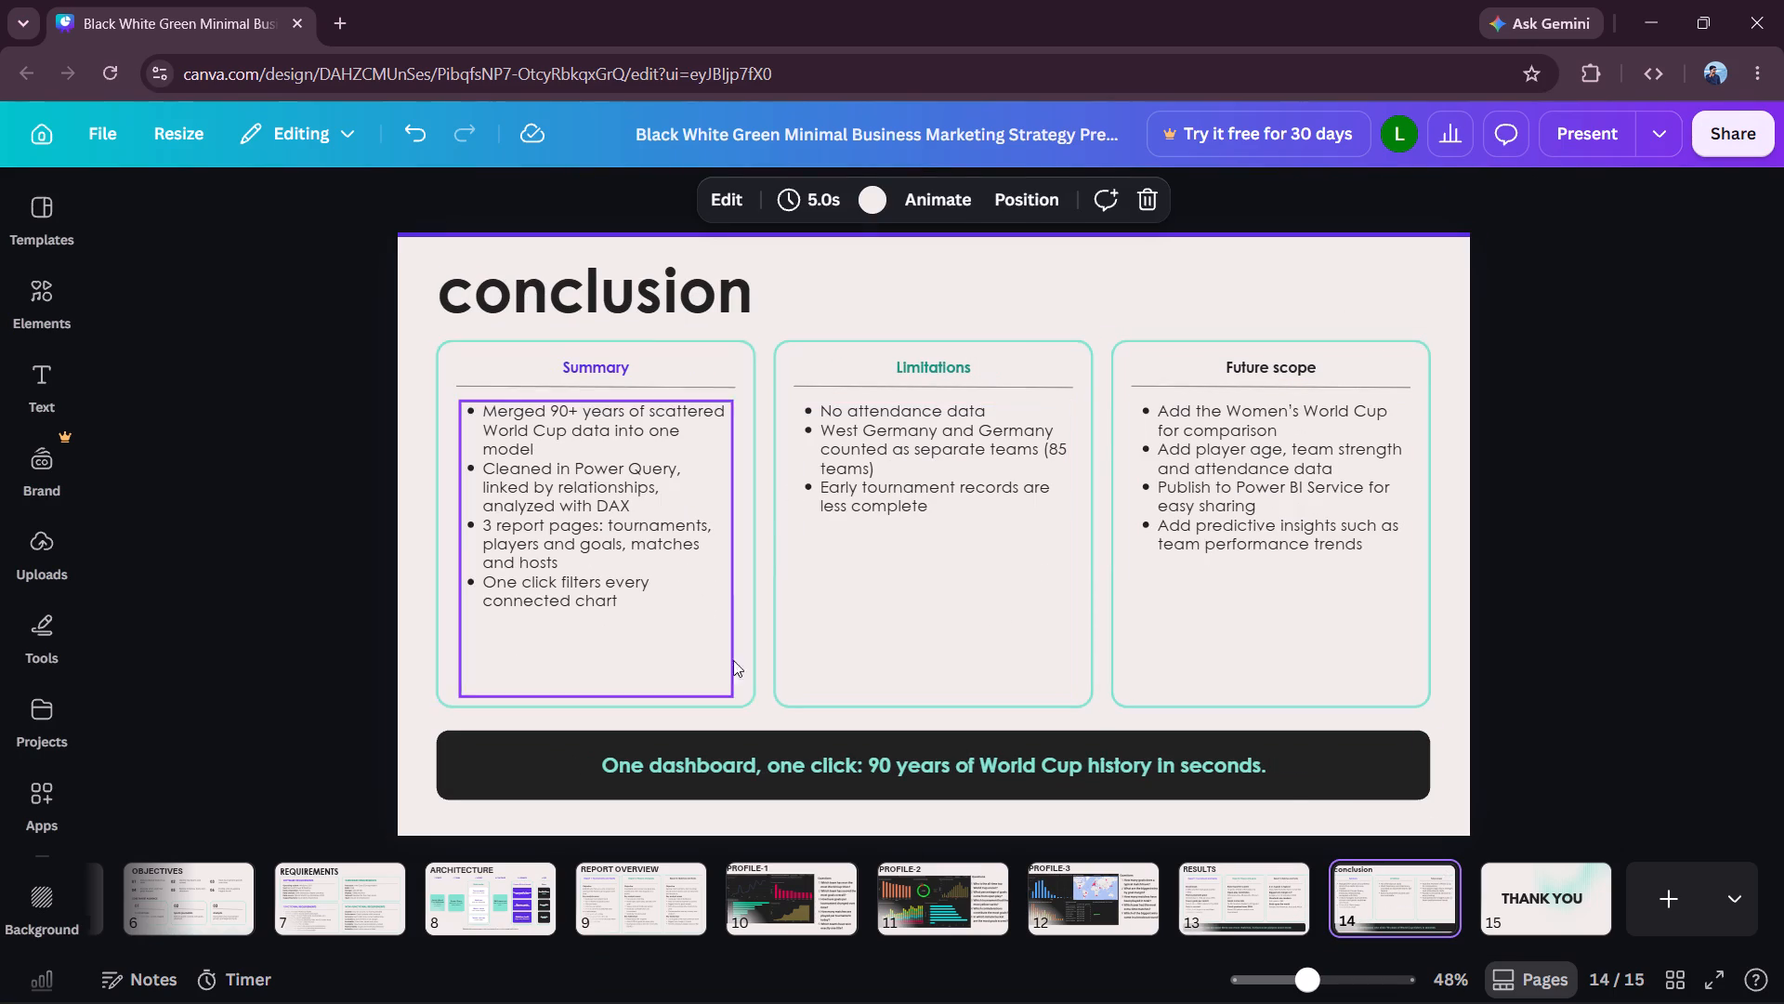
left_click(680, 548)
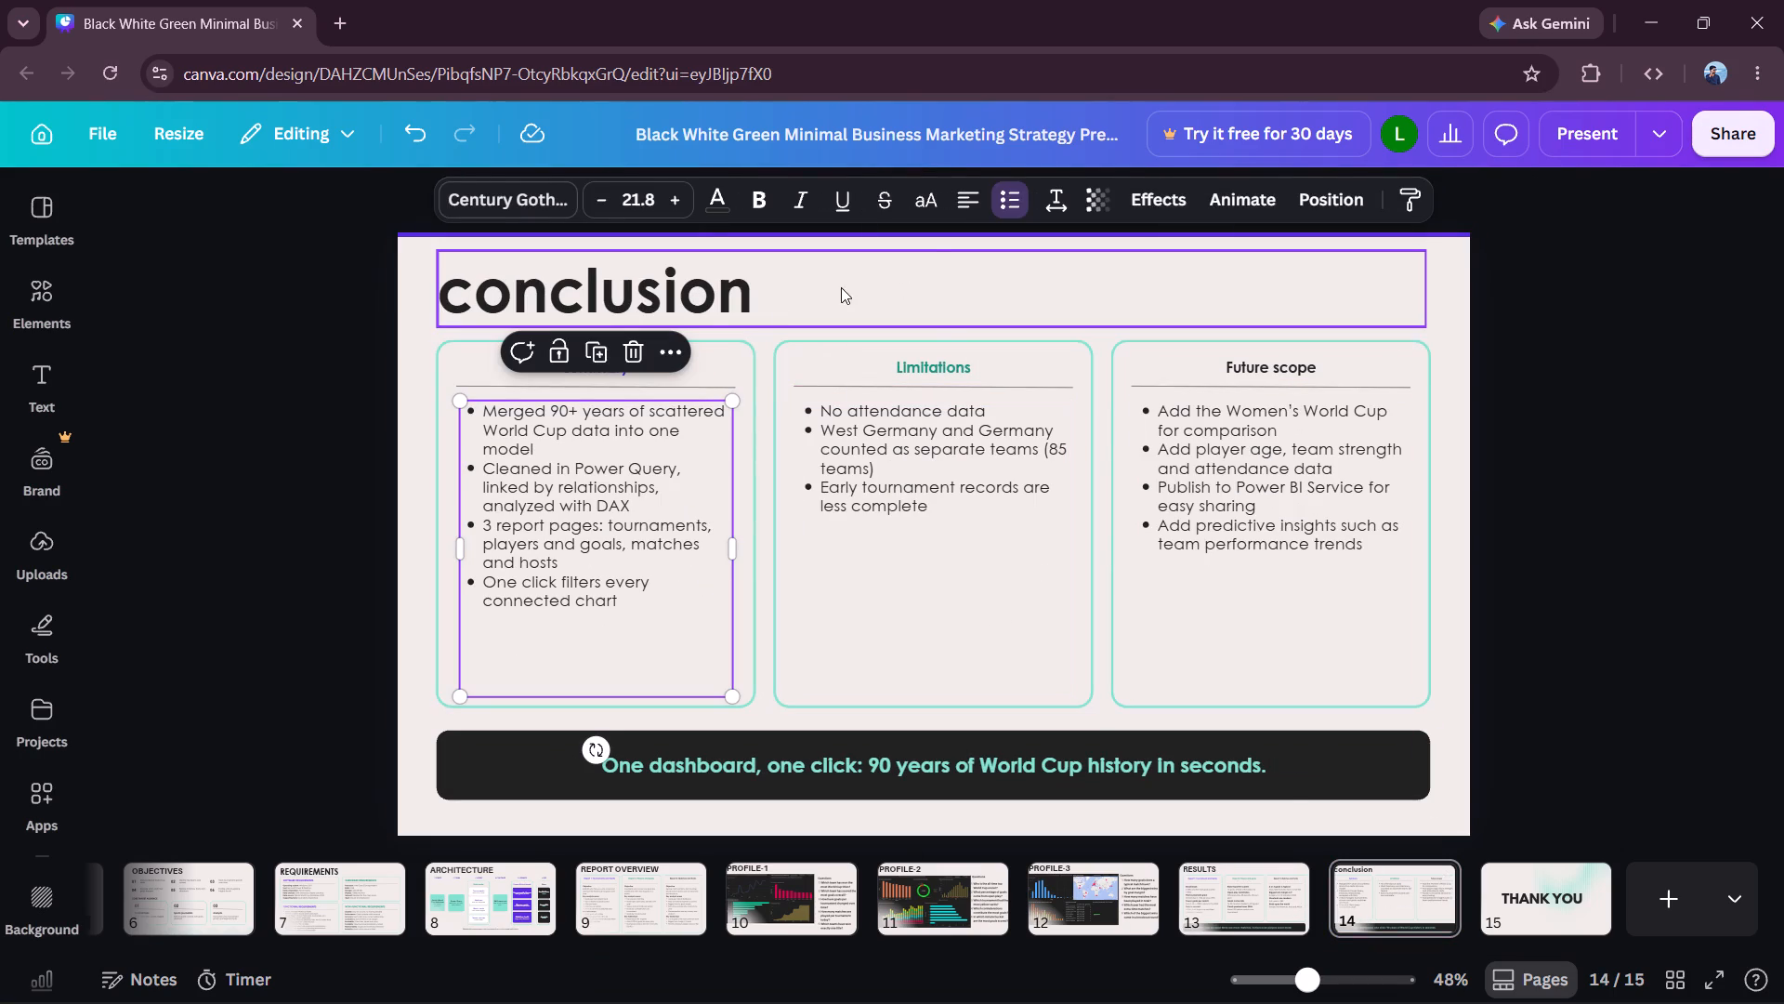
triple_click(676, 290)
left_click(1026, 210)
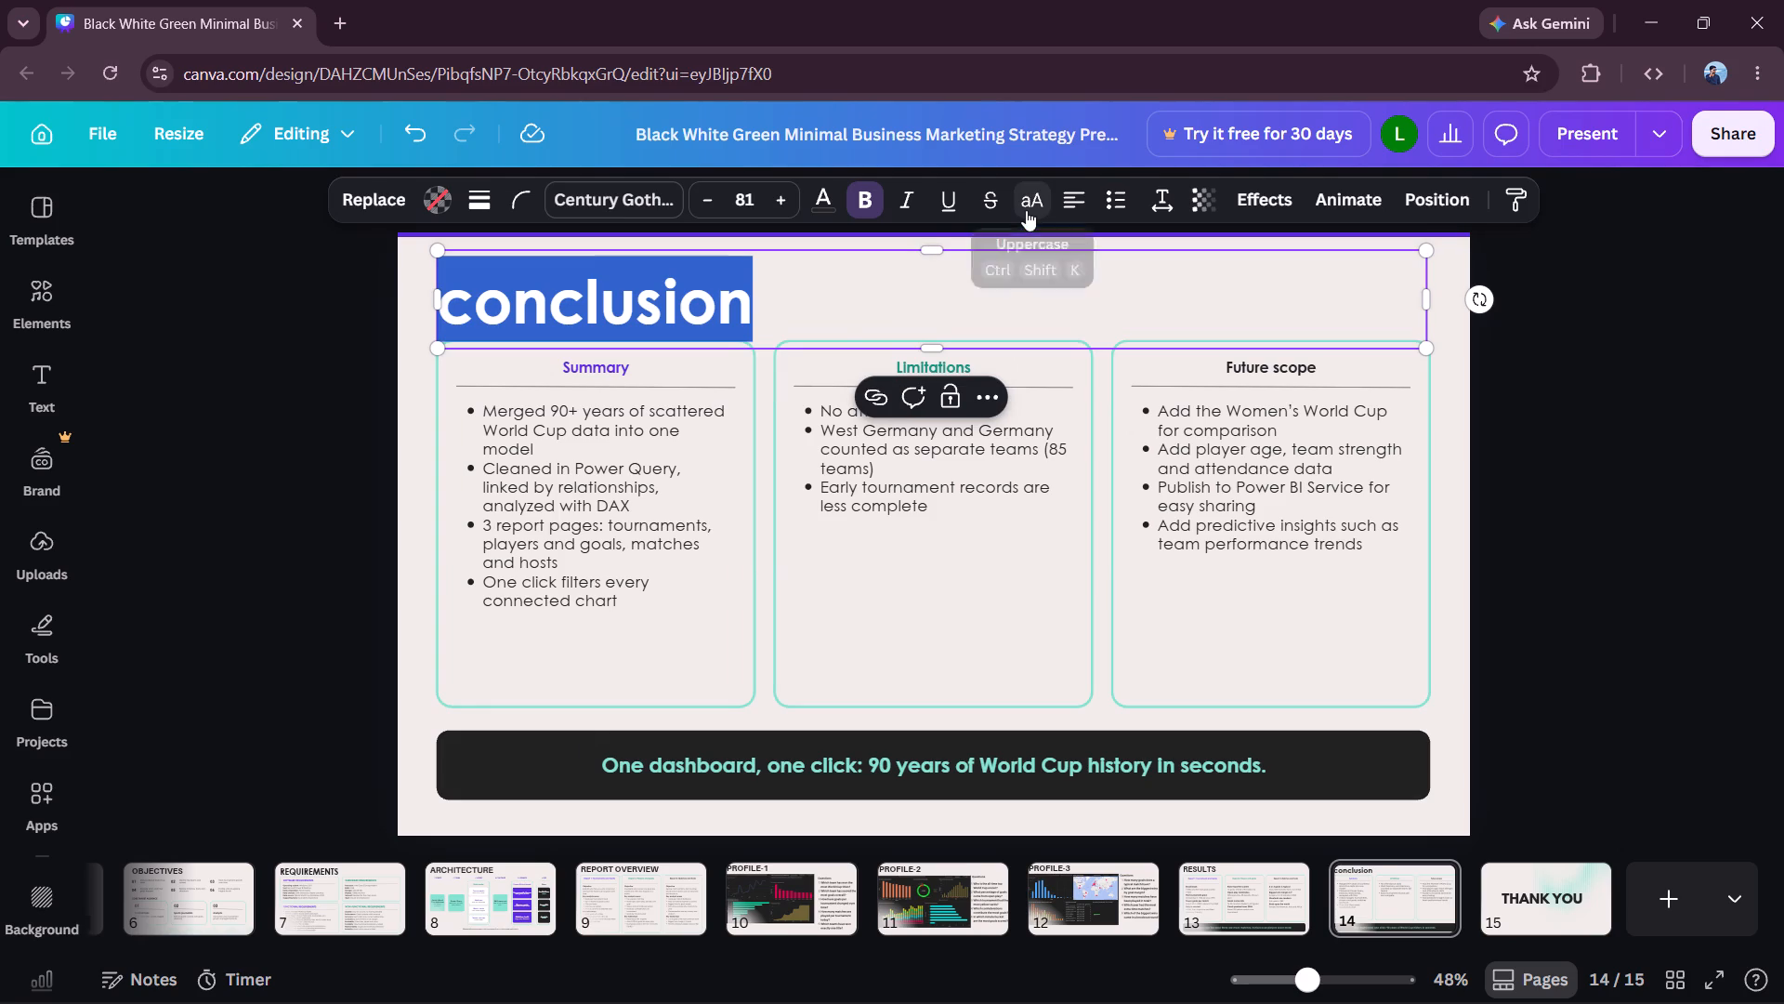
Set the font of the CONCLUSION title to Aileron.
left_click(798, 296)
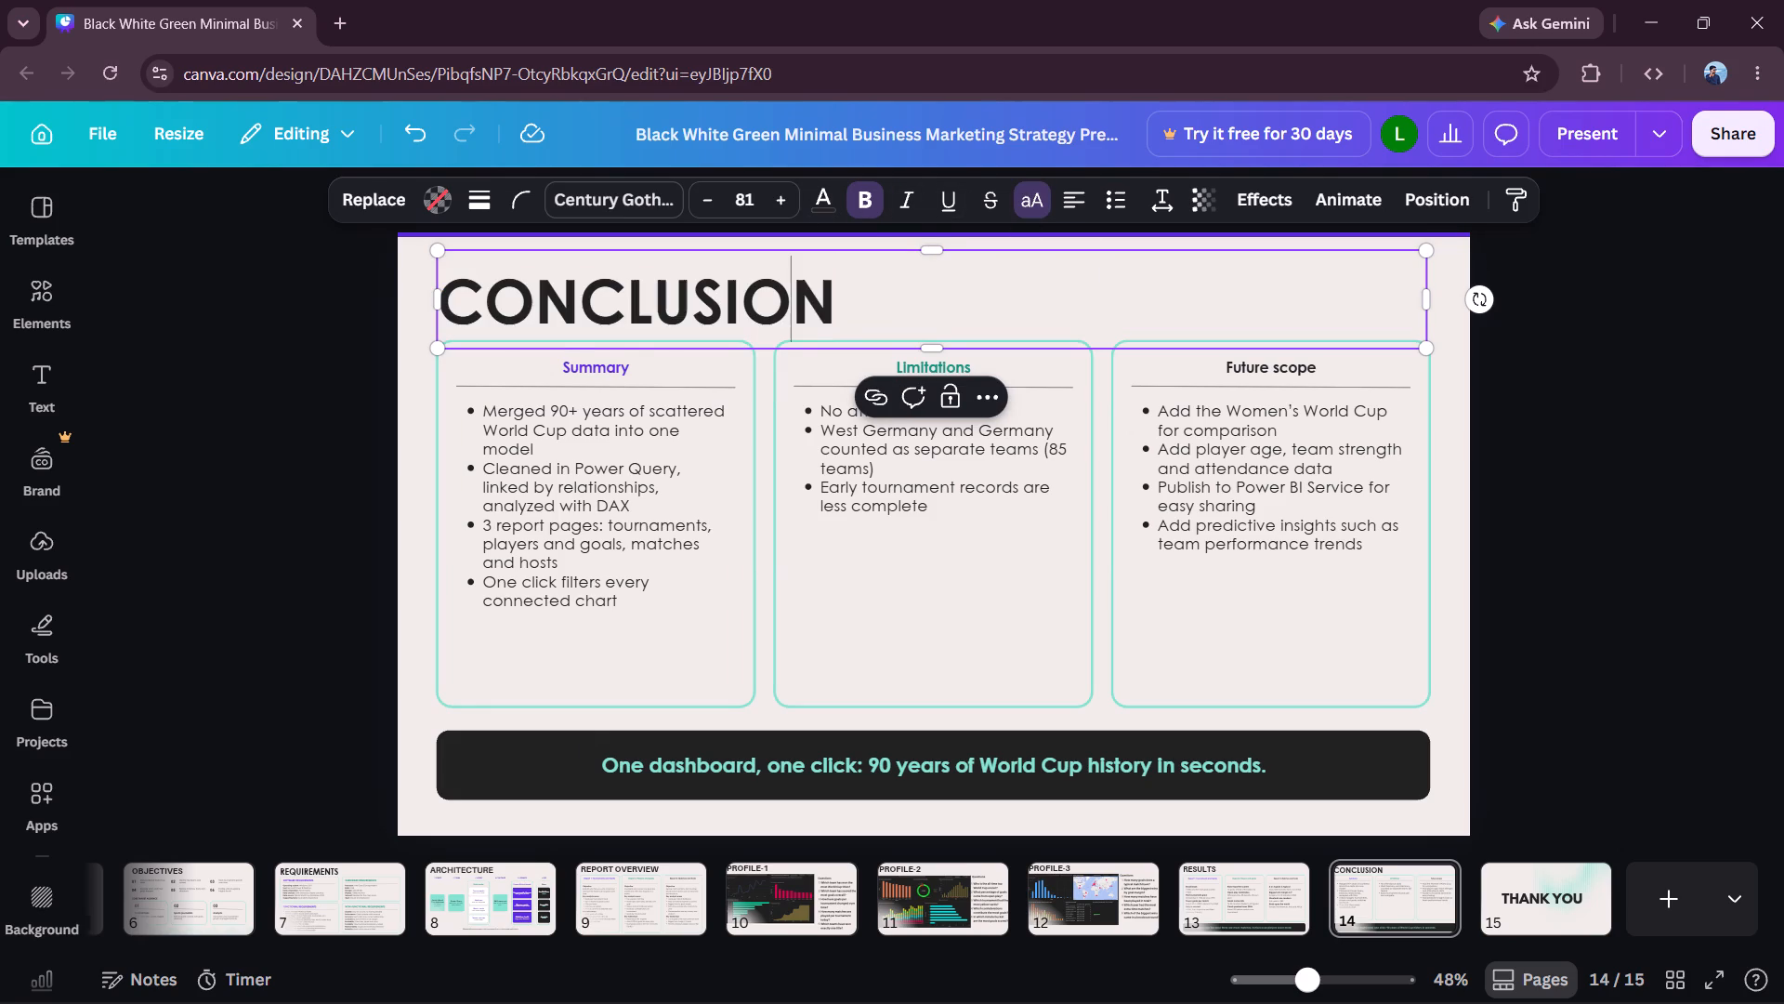
double_click(798, 296)
left_click(625, 194)
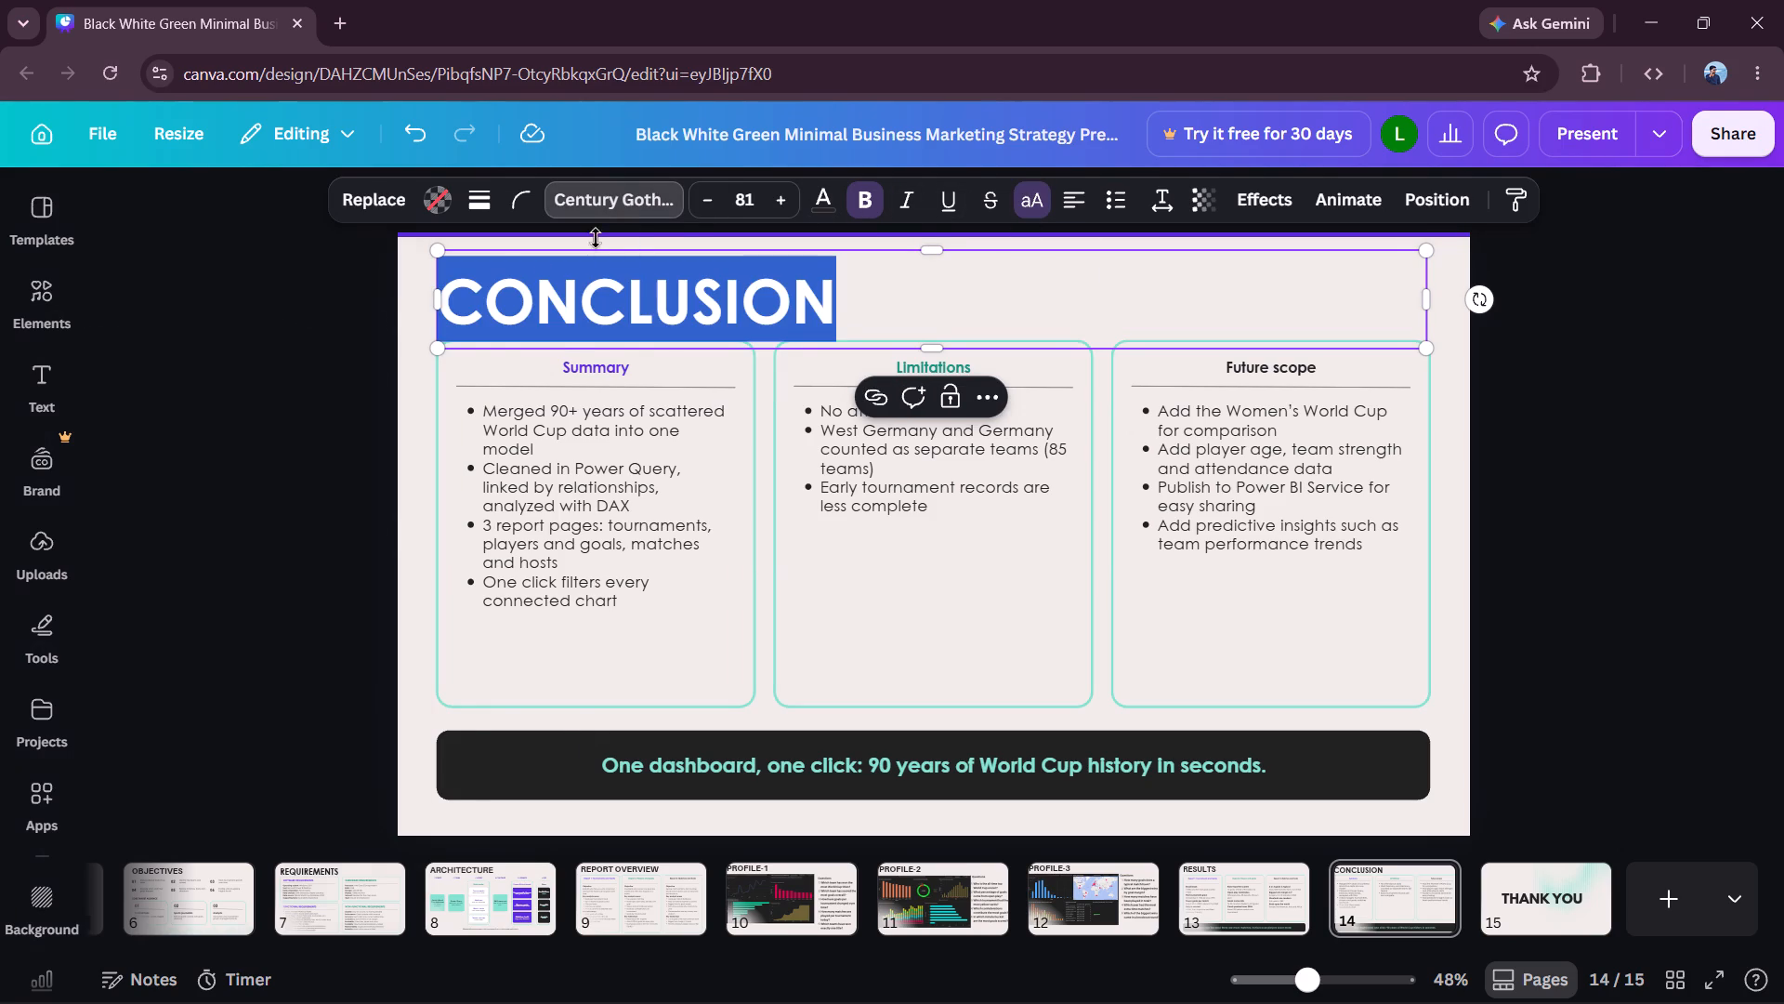
left_click(196, 533)
left_click(478, 251)
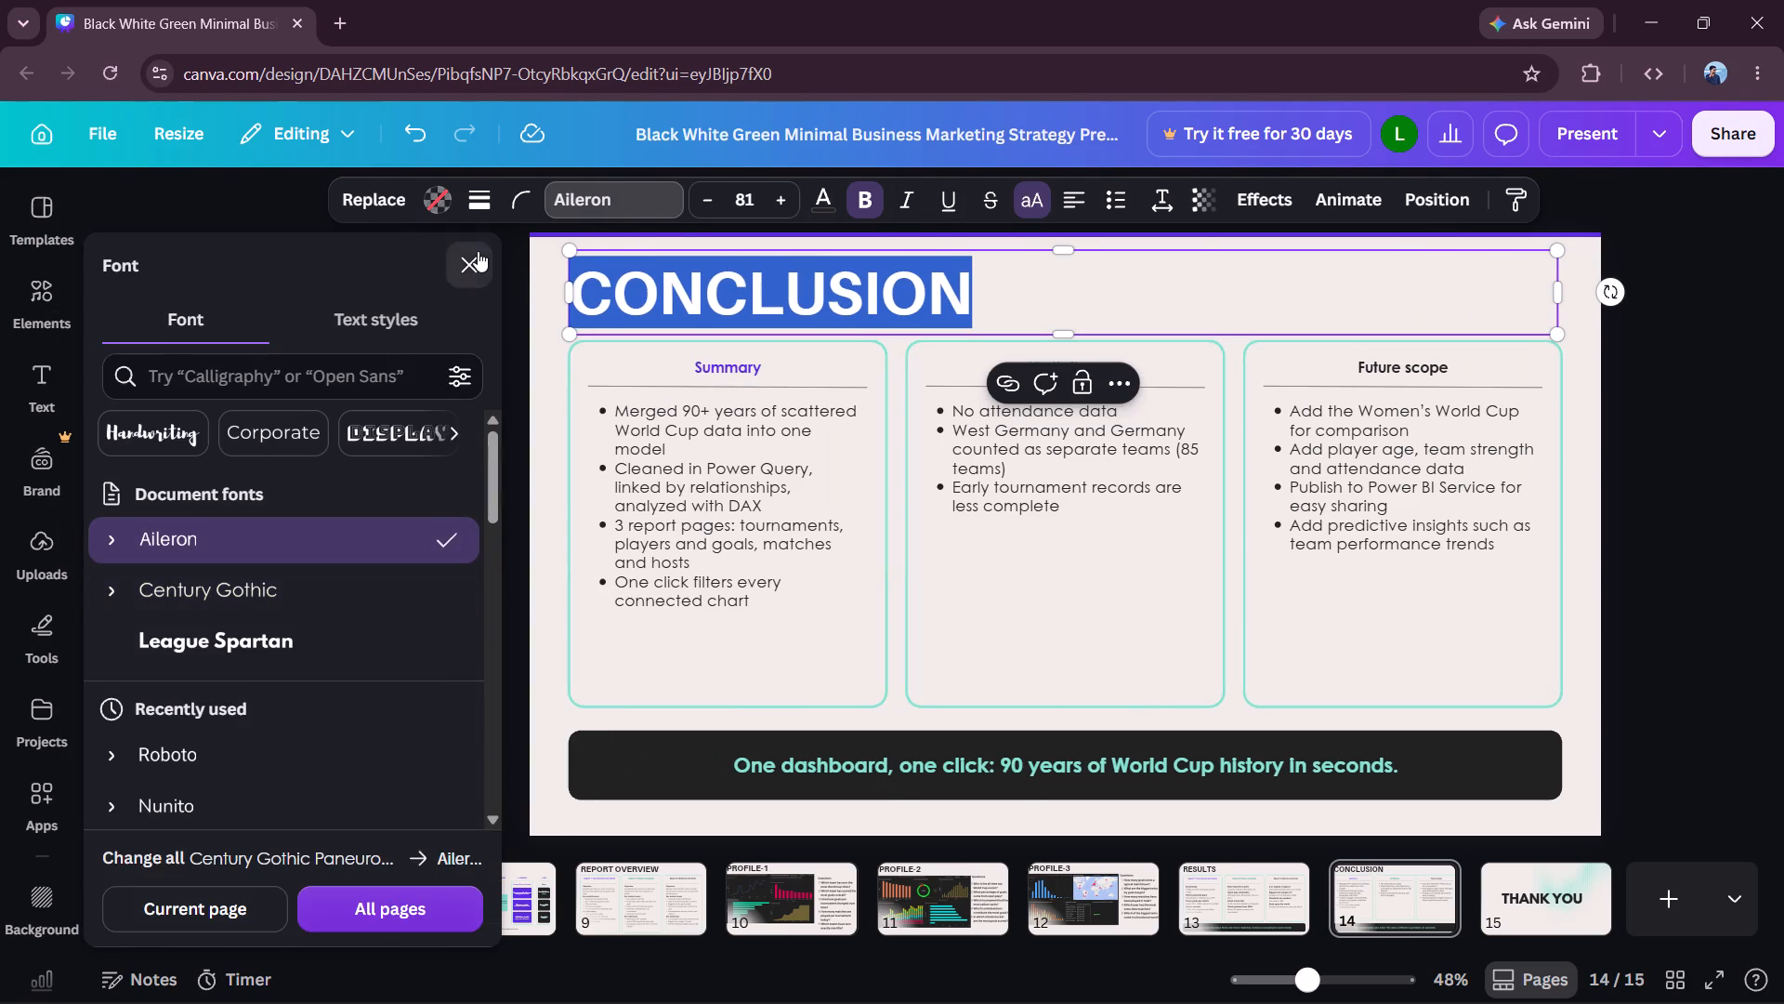
left_click(328, 401)
Set the line spacing of the Summary bullet text on the CONCLUSION slide to 1.5.
left_click(507, 463)
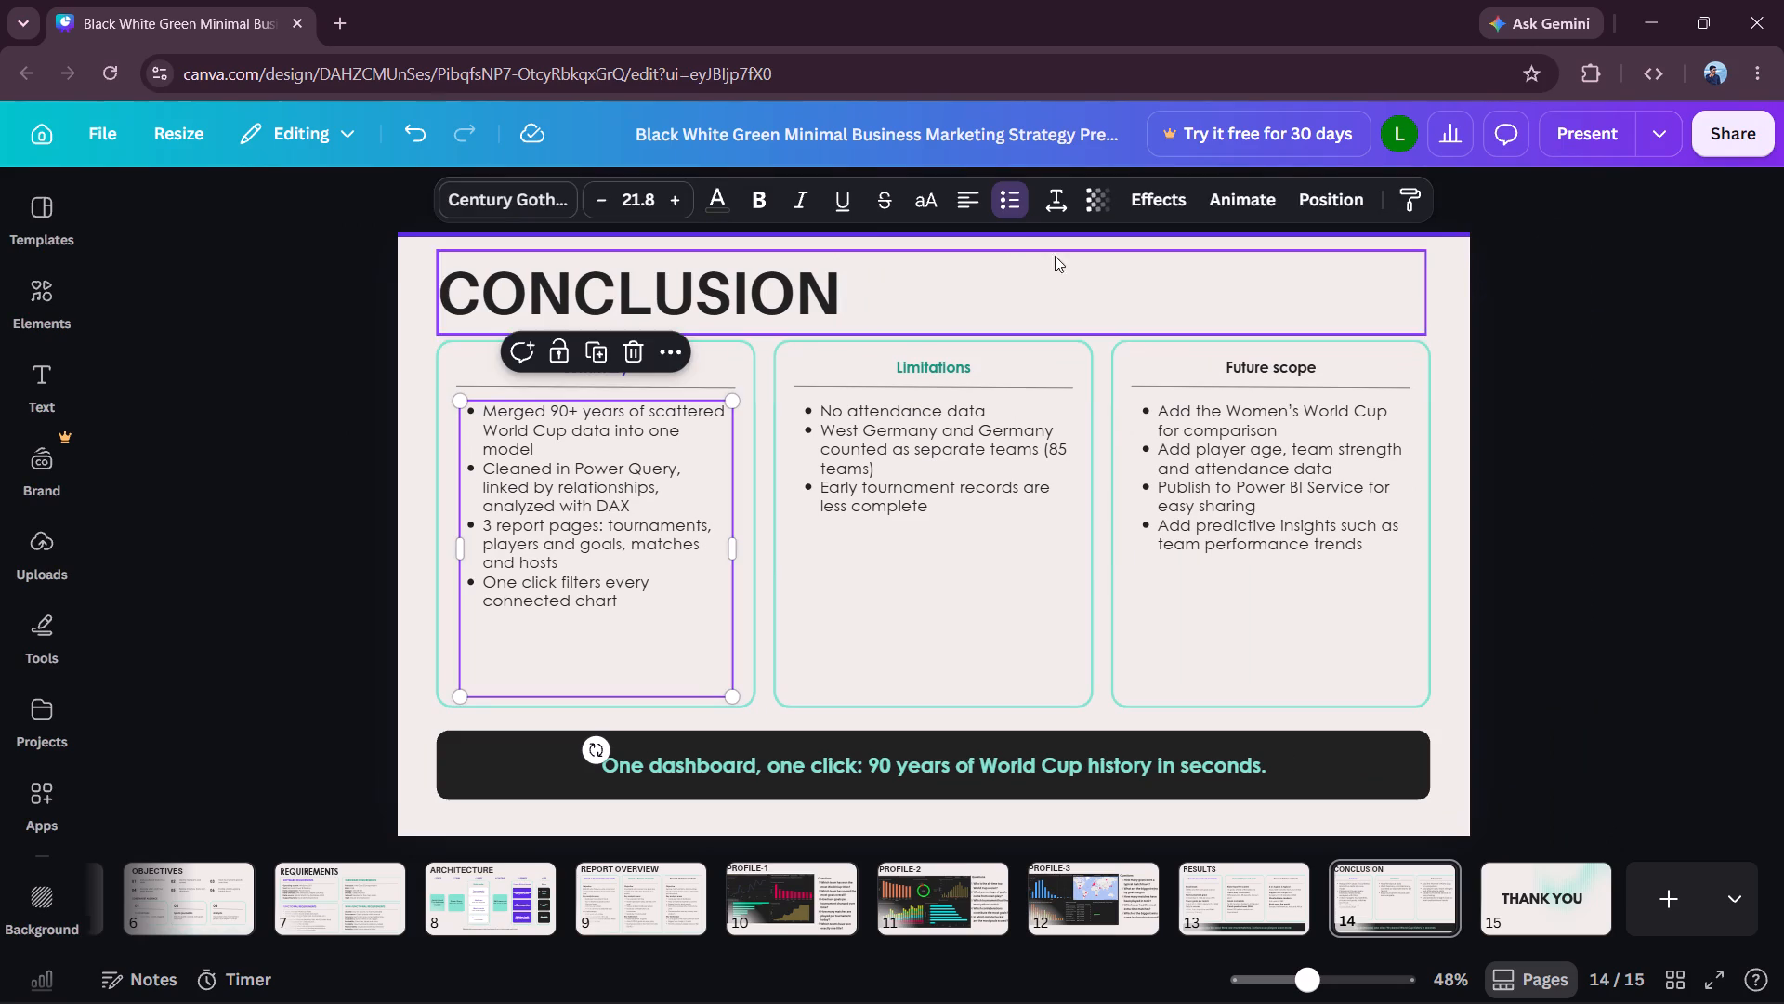
left_click(1064, 207)
double_click(1164, 371)
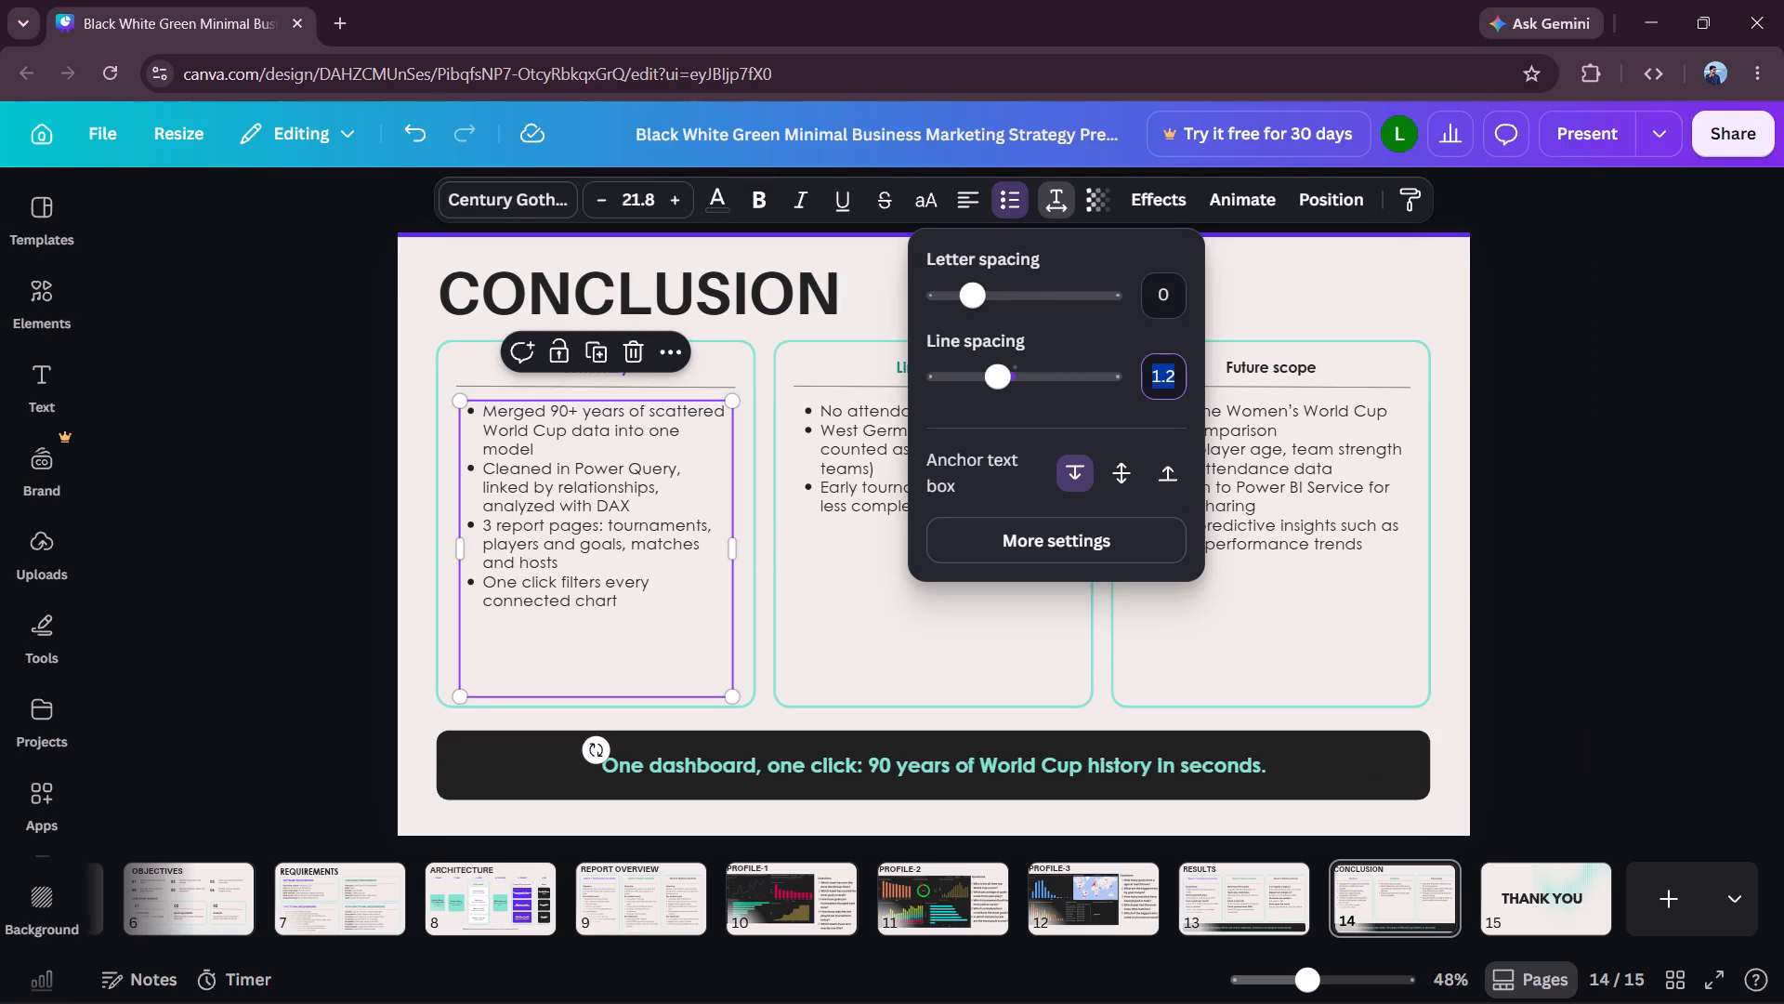
type("1.5")
key("Return")
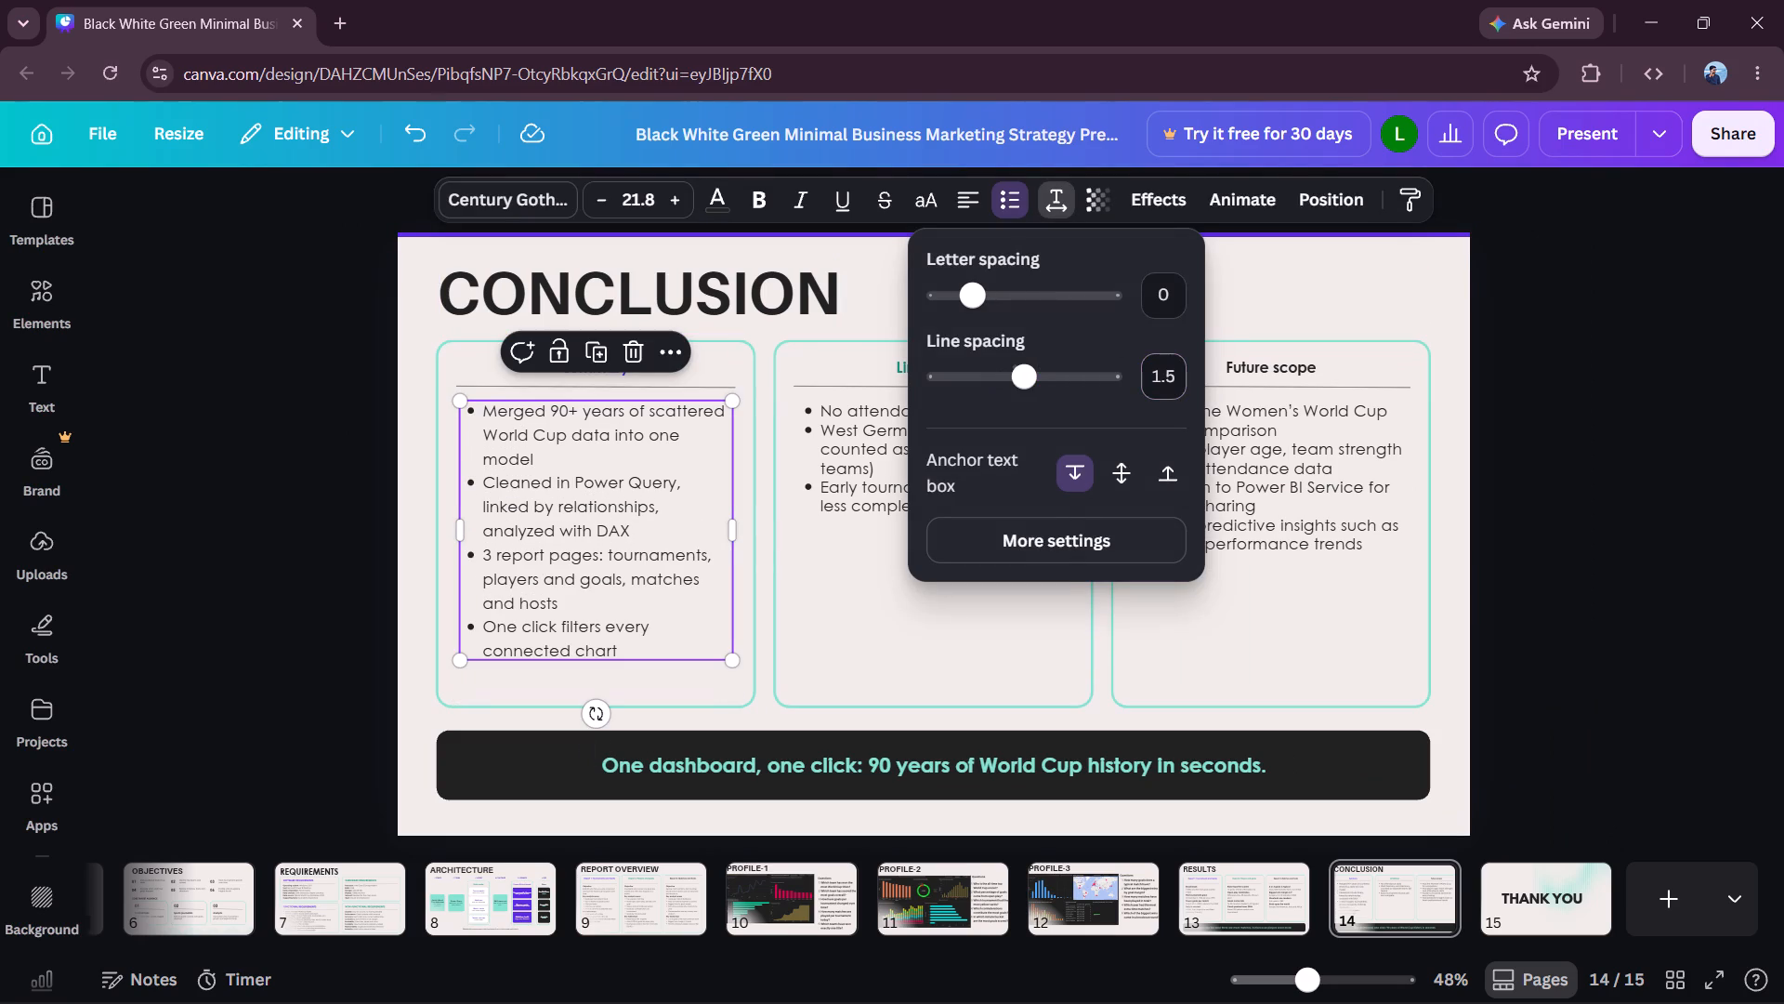
Set the line spacing of the Limitations bullet text on the CONCLUSION slide to 1.5.
left_click(863, 472)
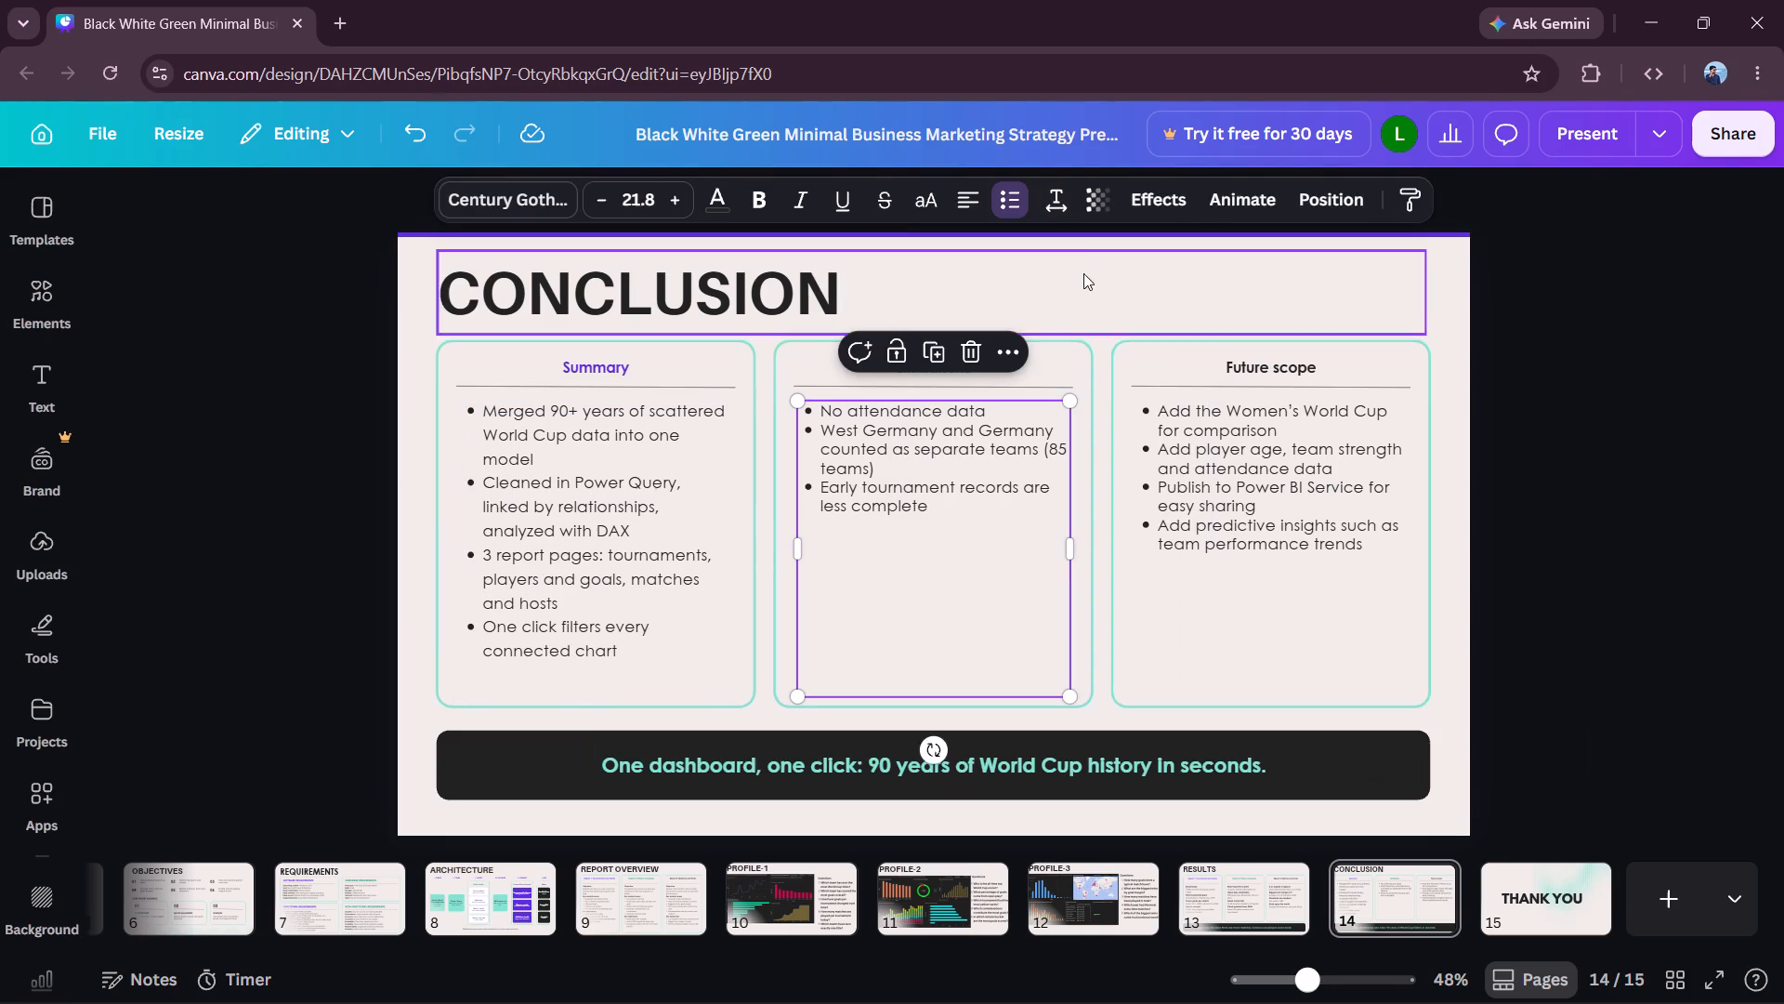
left_click(1070, 202)
double_click(1152, 374)
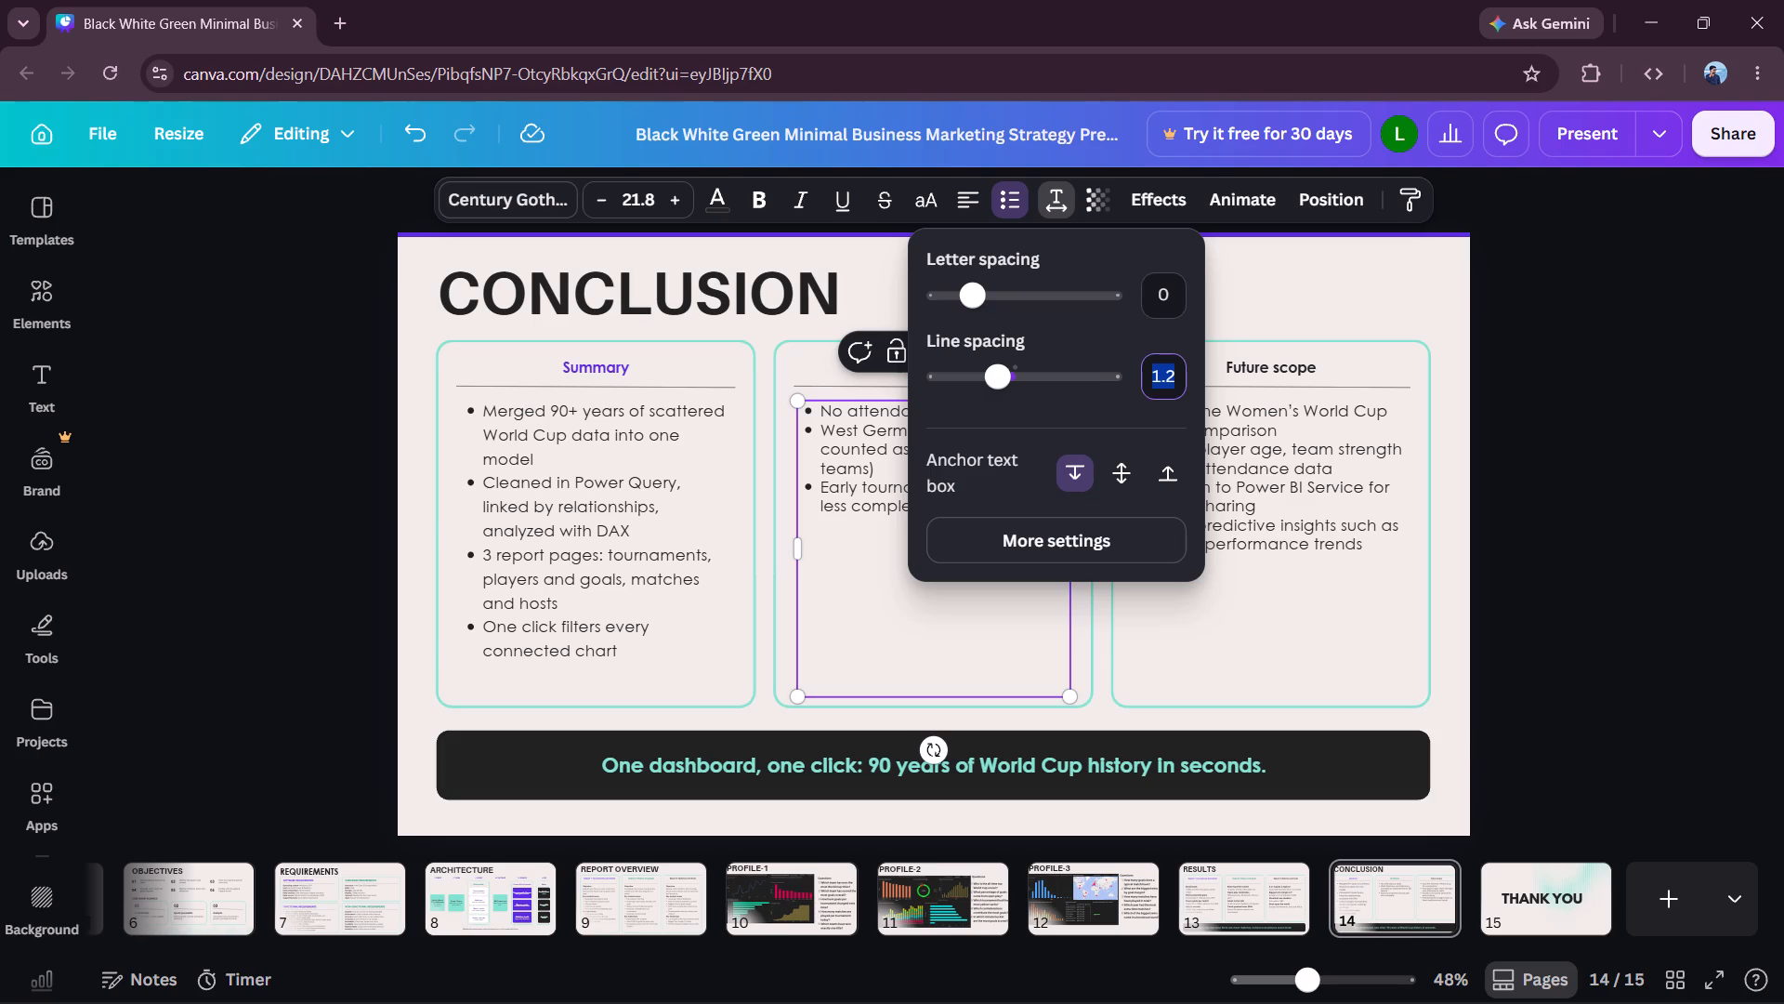
key("1")
type(".5")
key("Return")
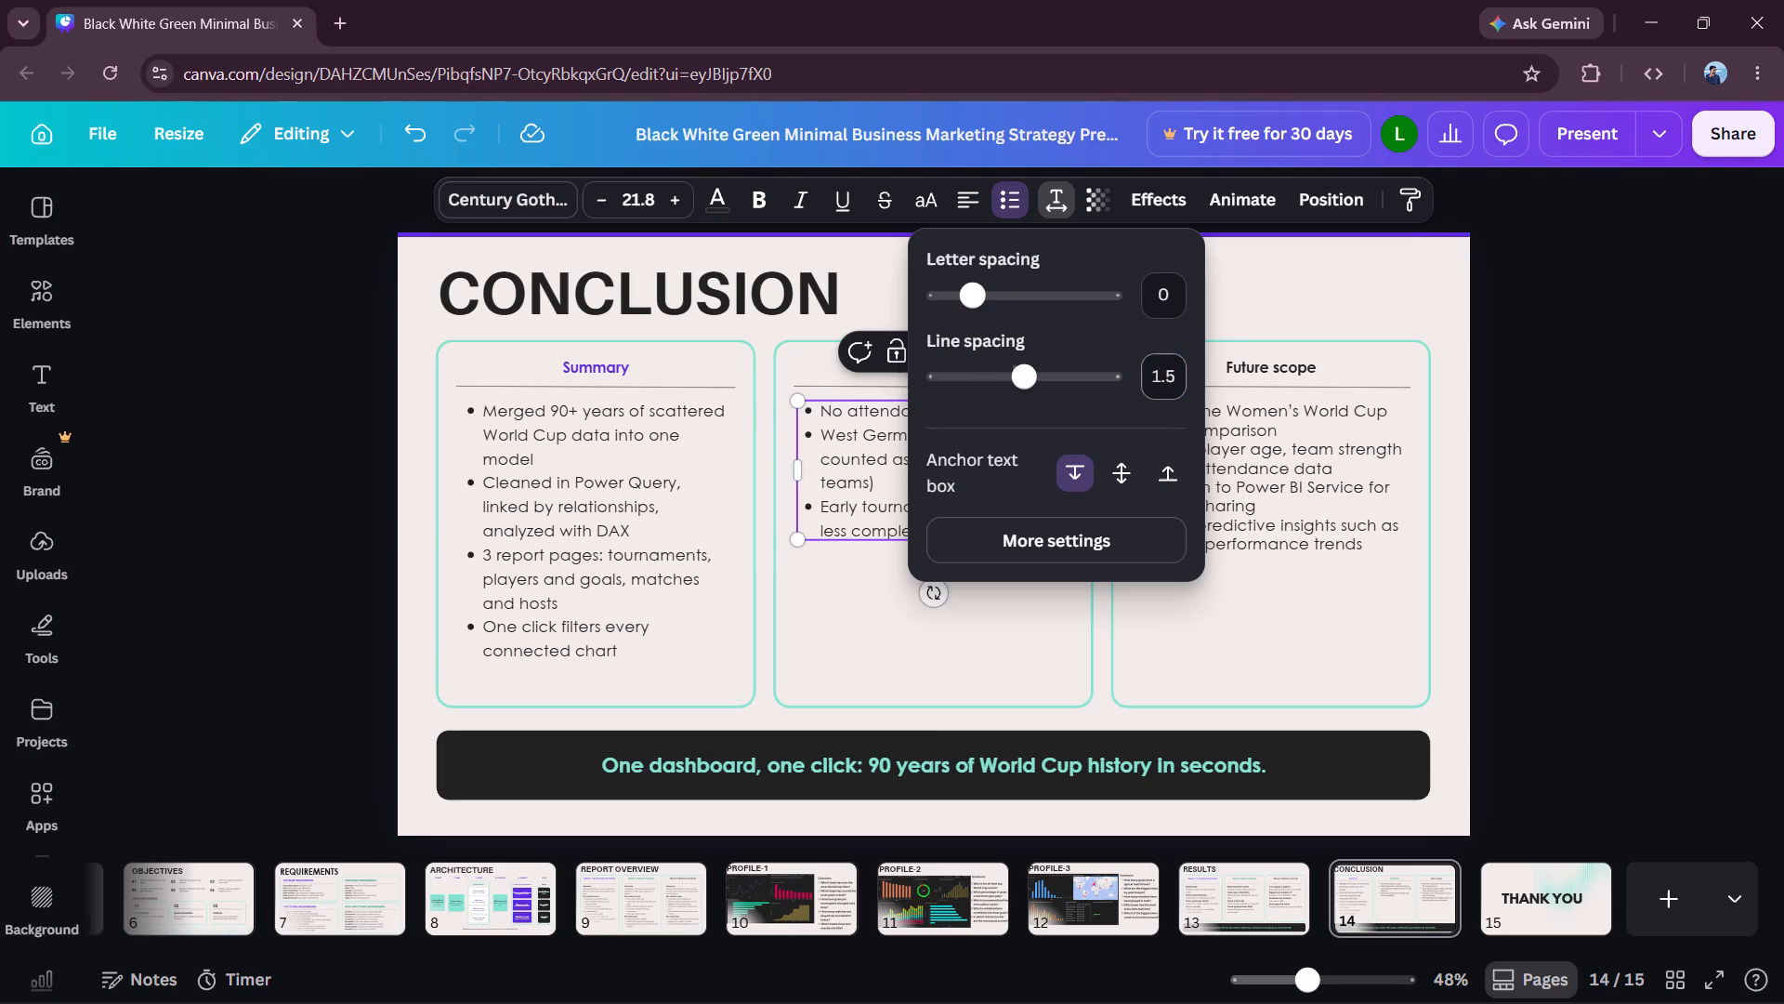
Set the line spacing of the Future scope bullet text on the CONCLUSION slide to 1.5.
left_click(1224, 592)
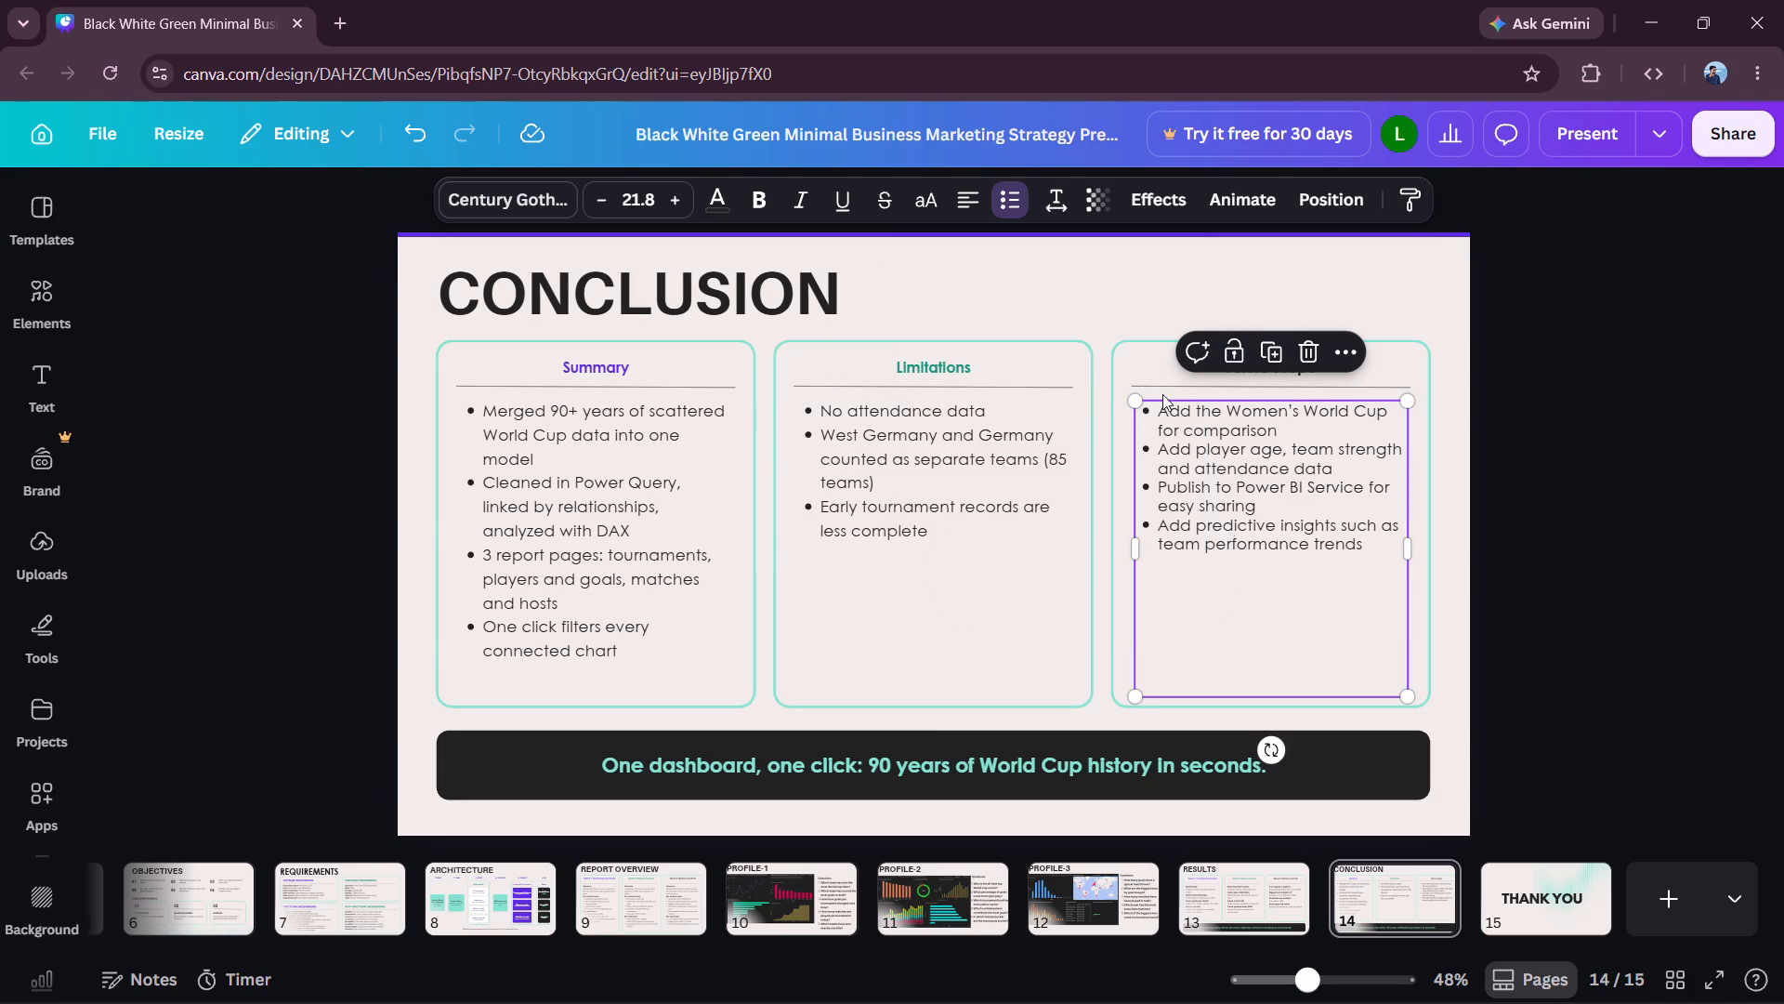
left_click(1045, 201)
double_click(1145, 367)
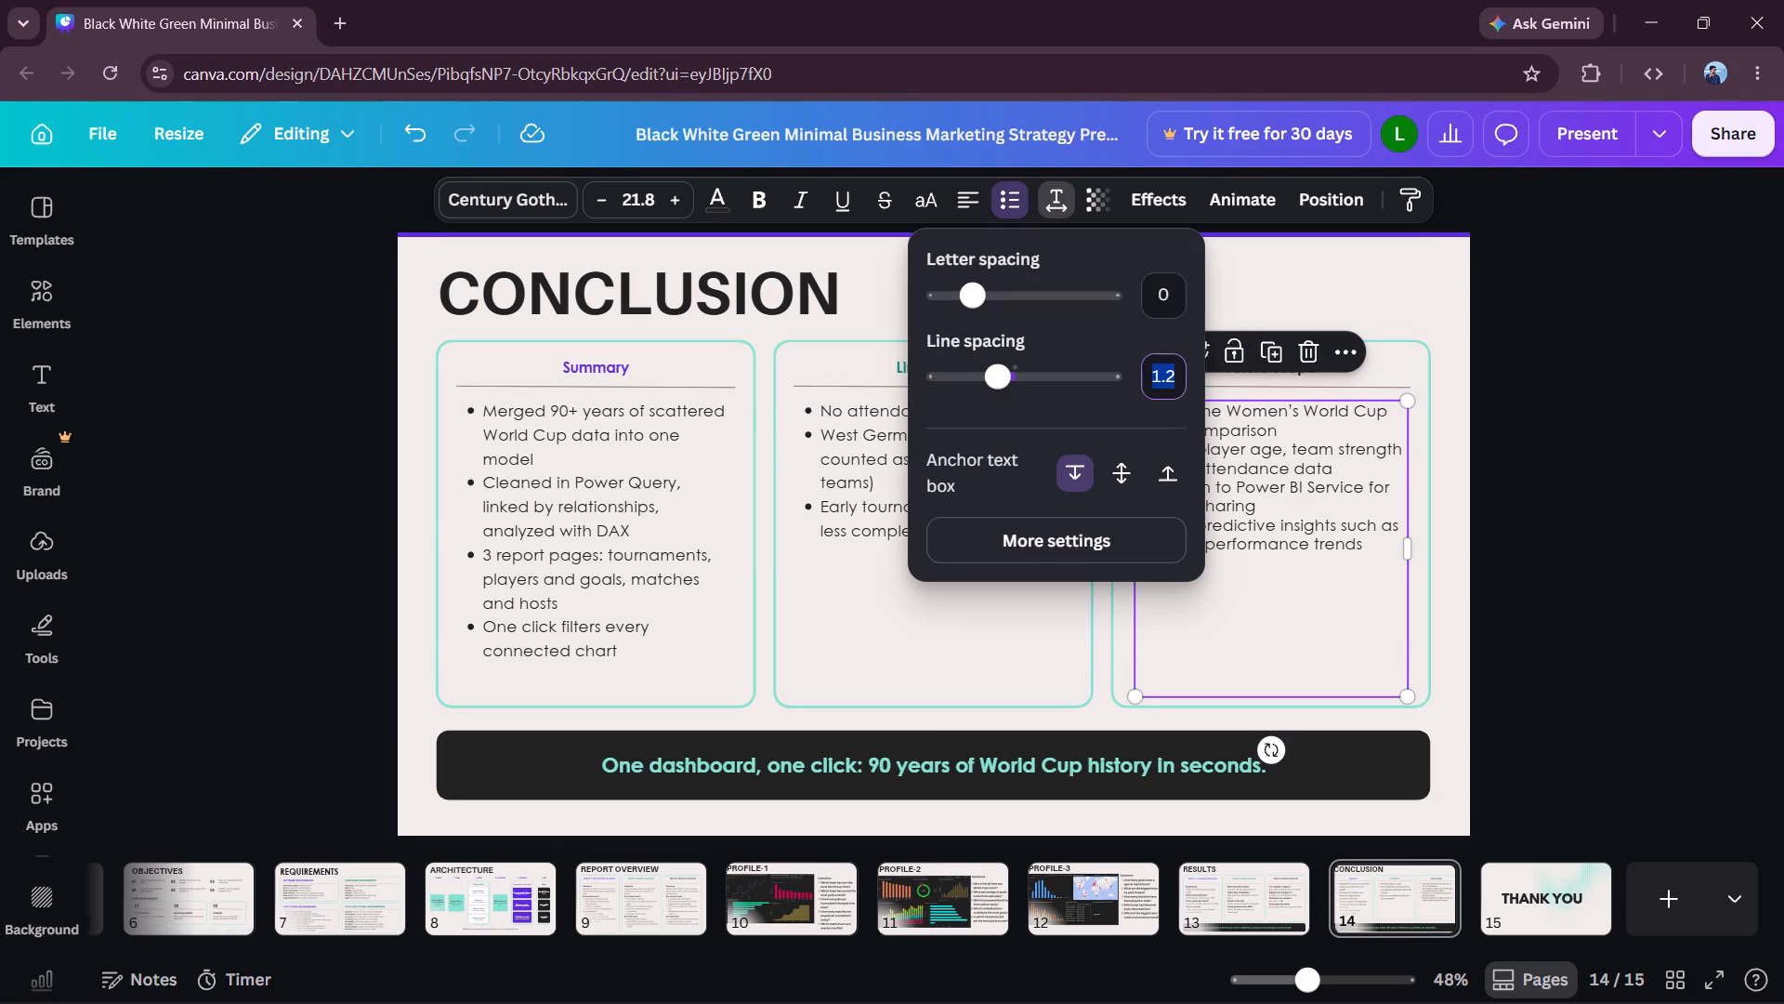
key("1")
type(".5")
key("Return")
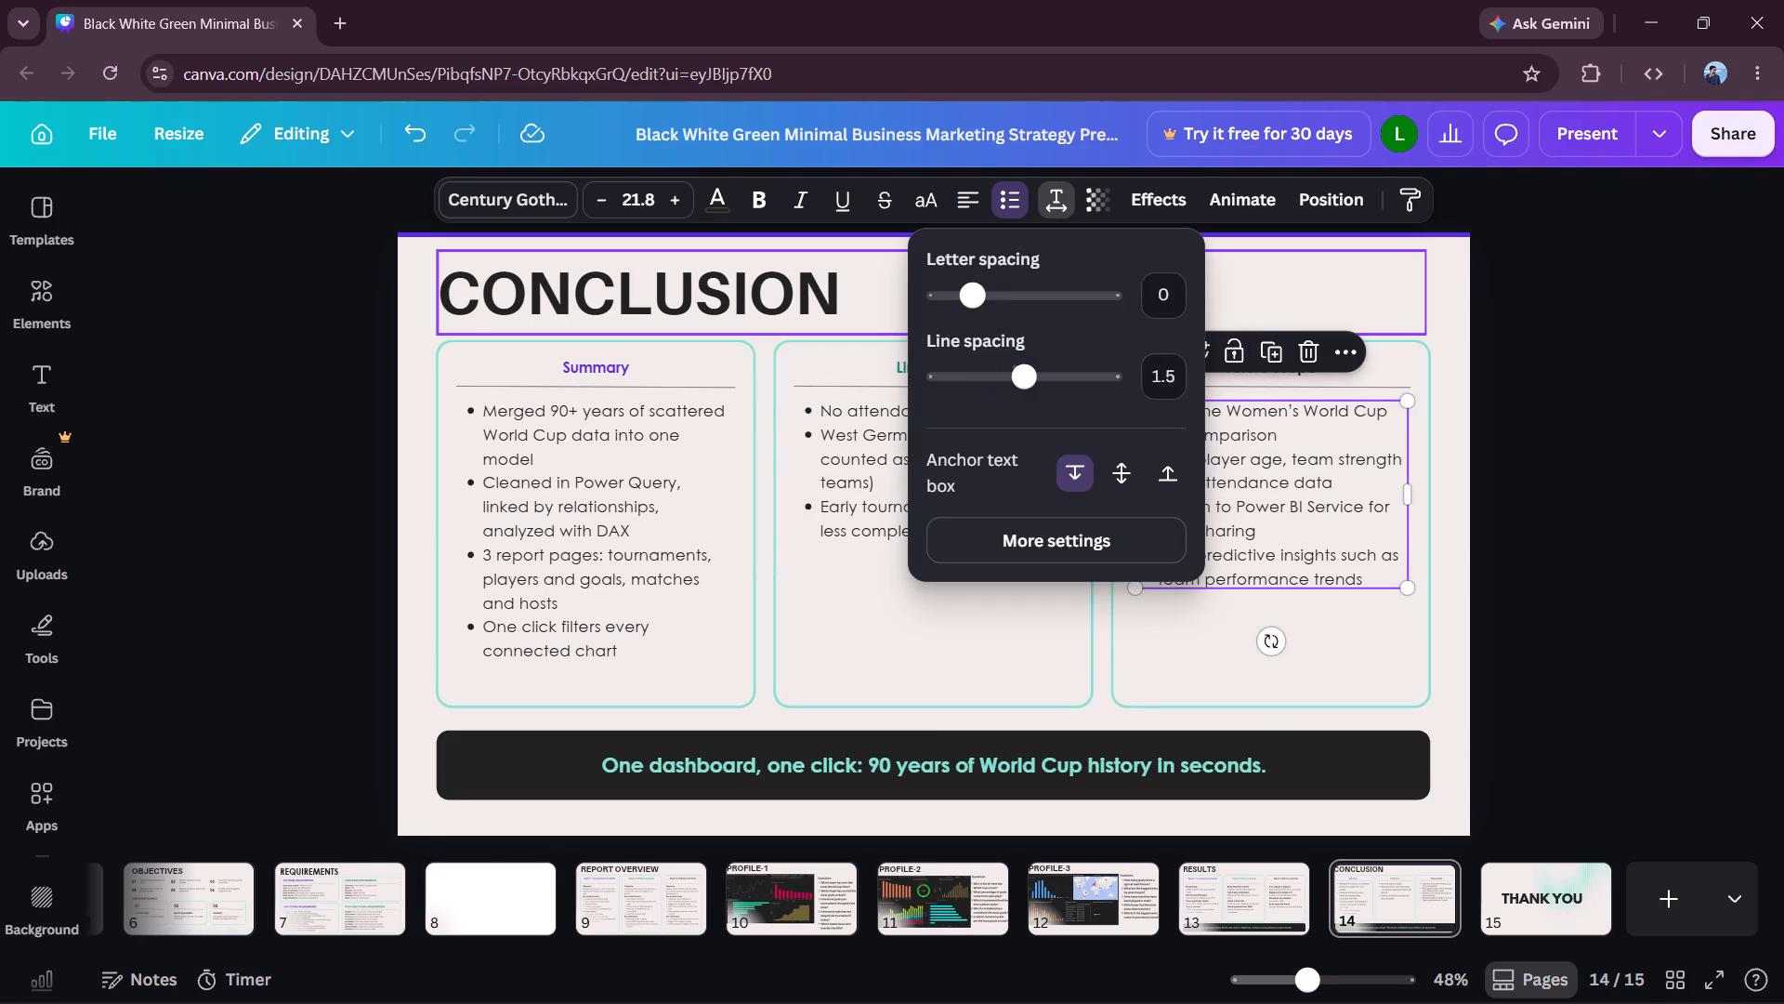
left_click(1643, 596)
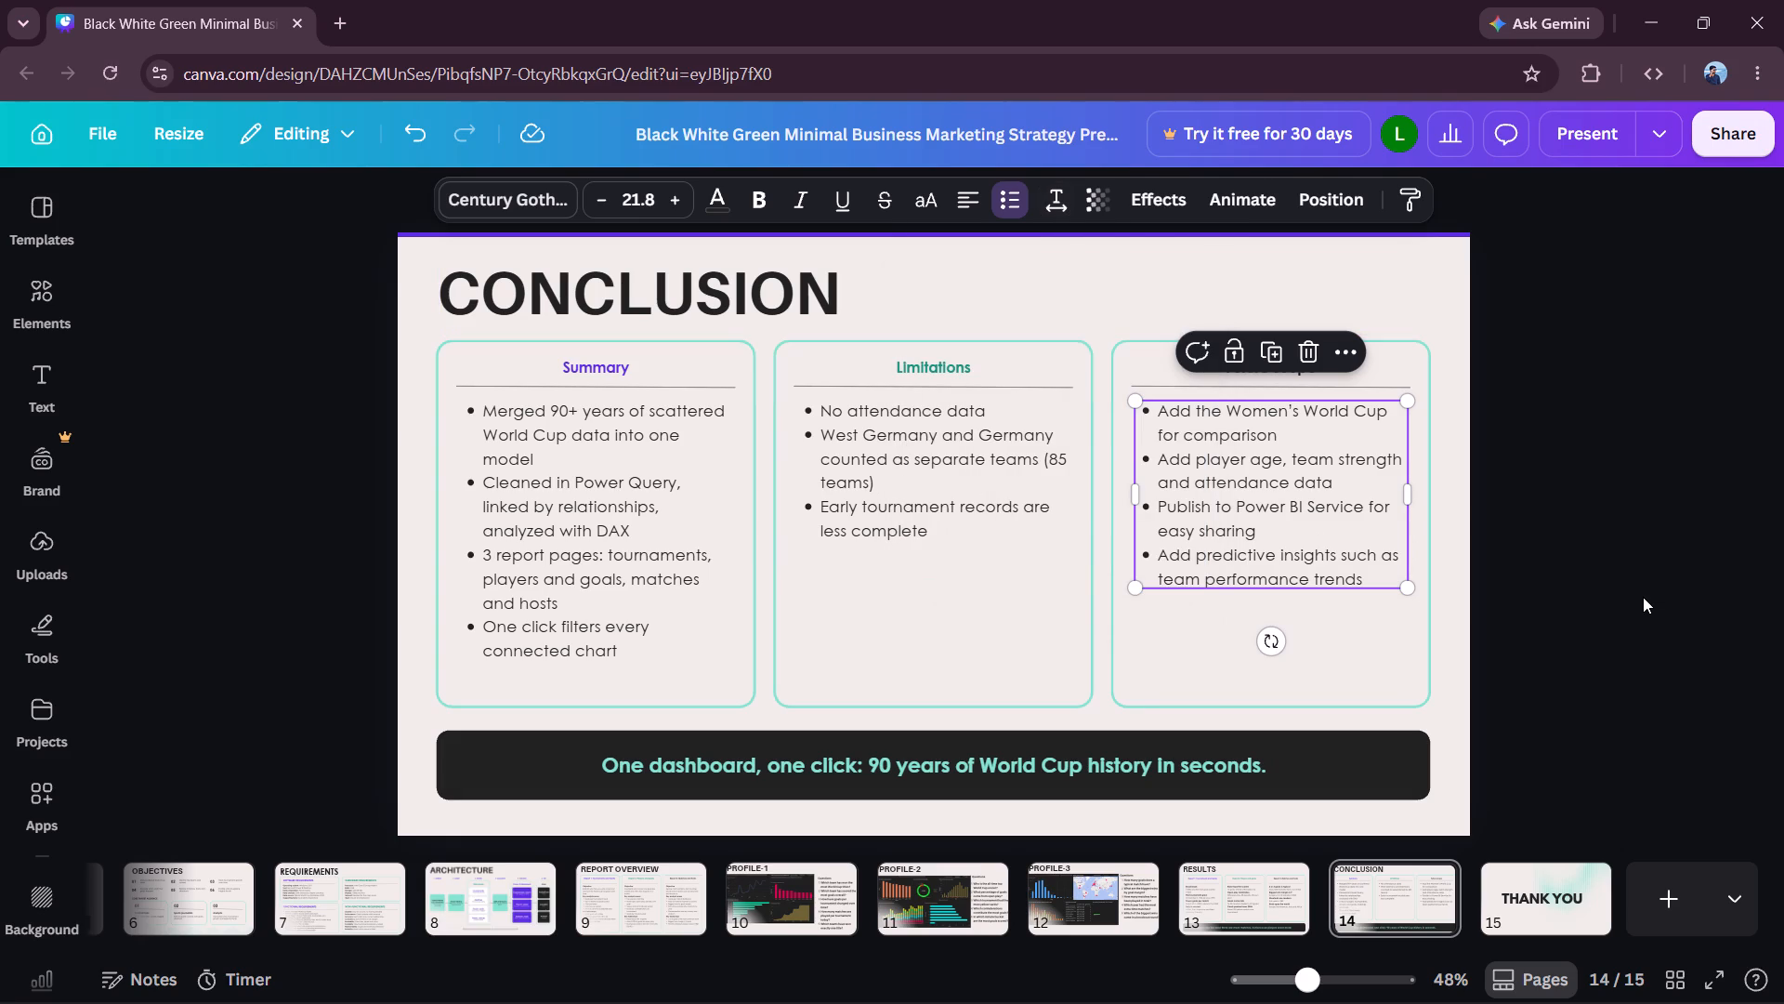
left_click(1644, 597)
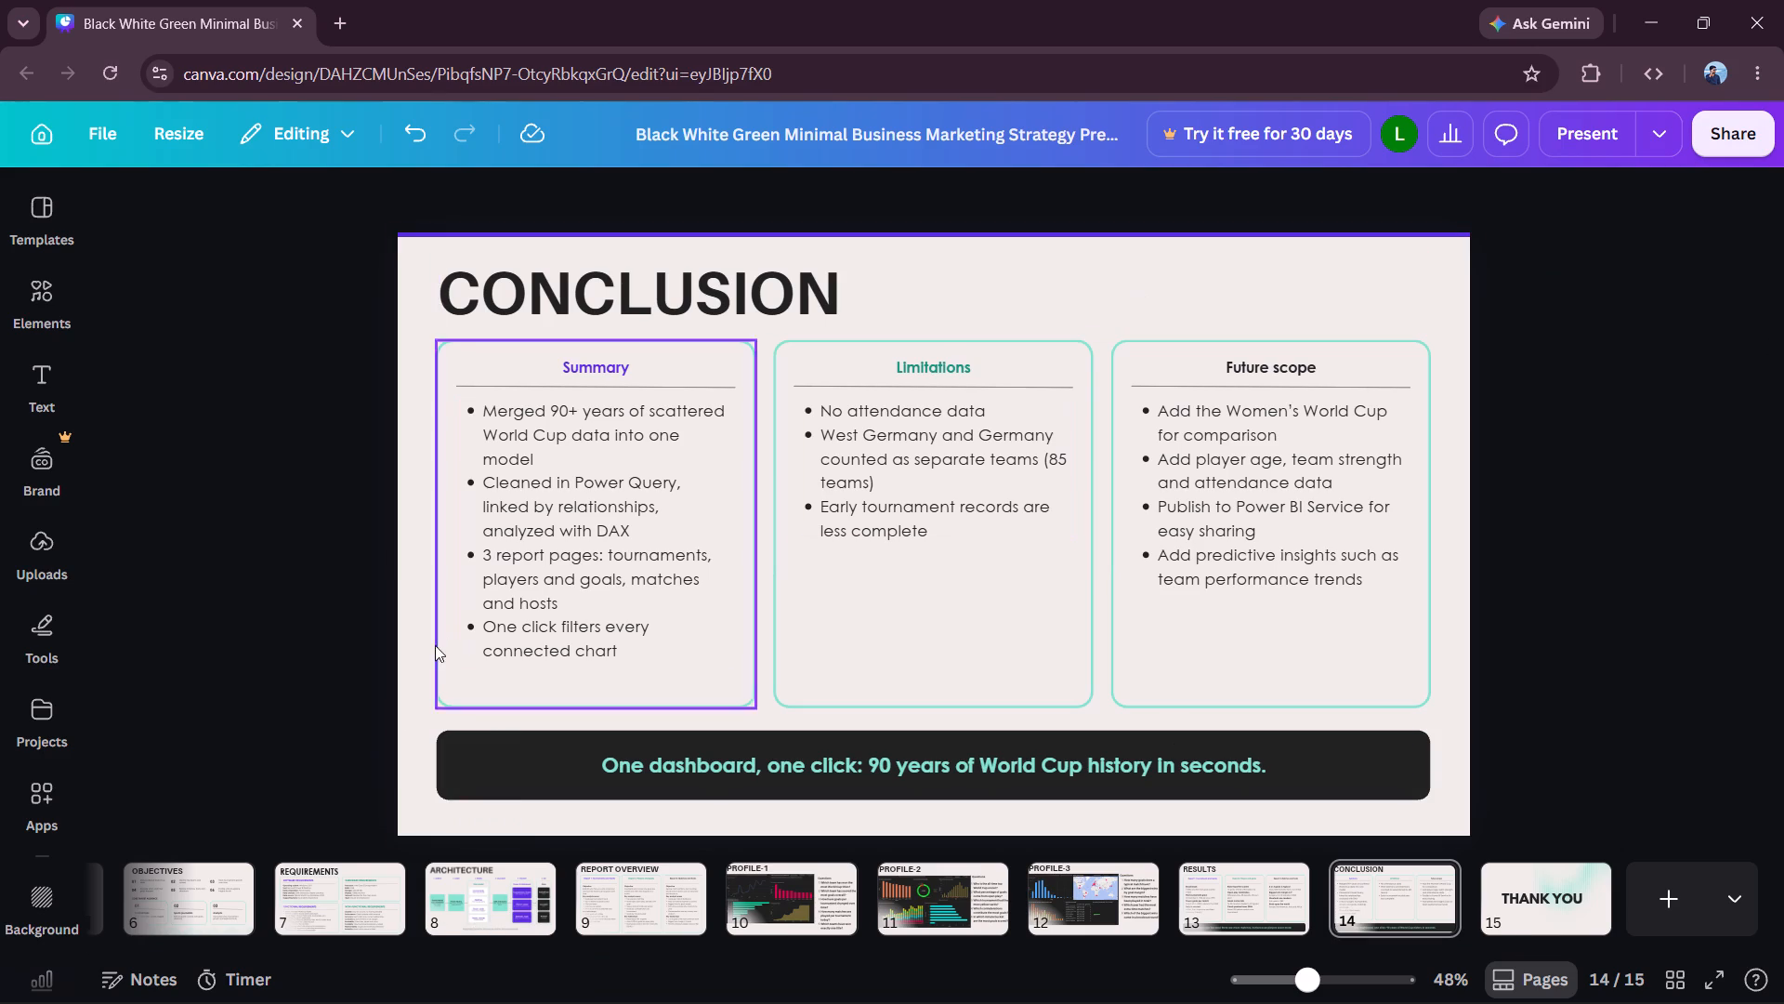
Apply the Wipe page animation, on both enter and exit, to all pages of the presentation.
left_click(1170, 286)
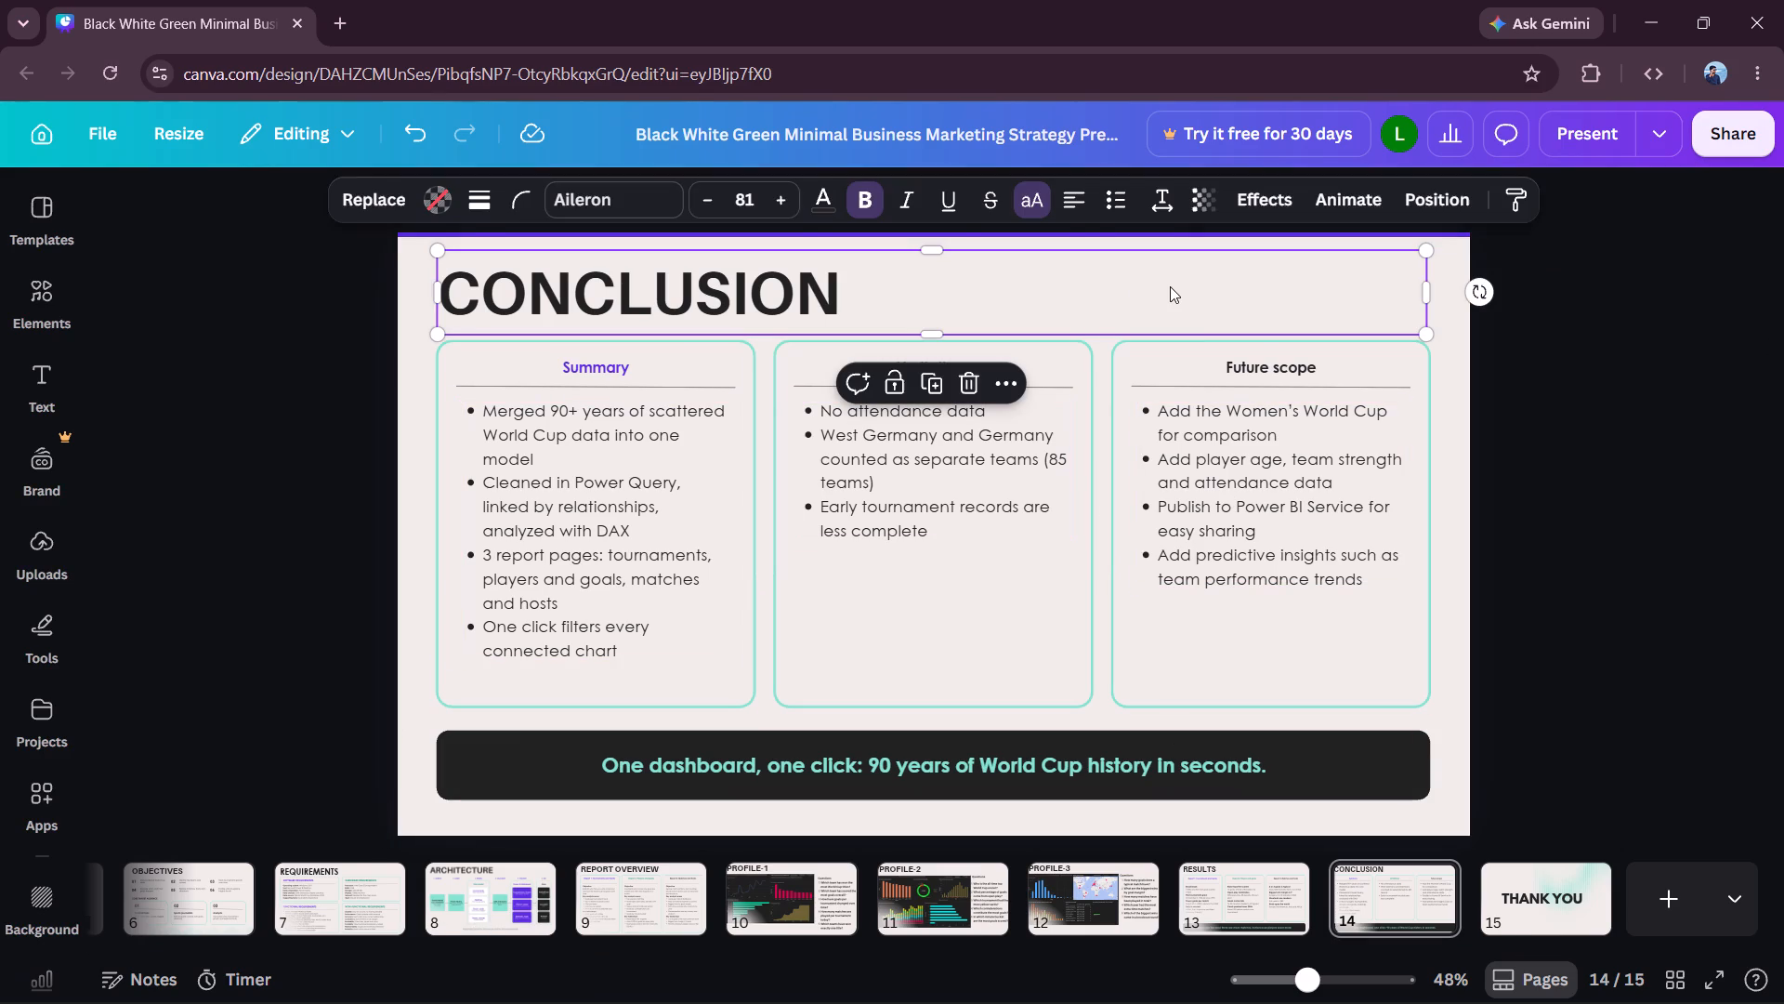
left_click(1452, 403)
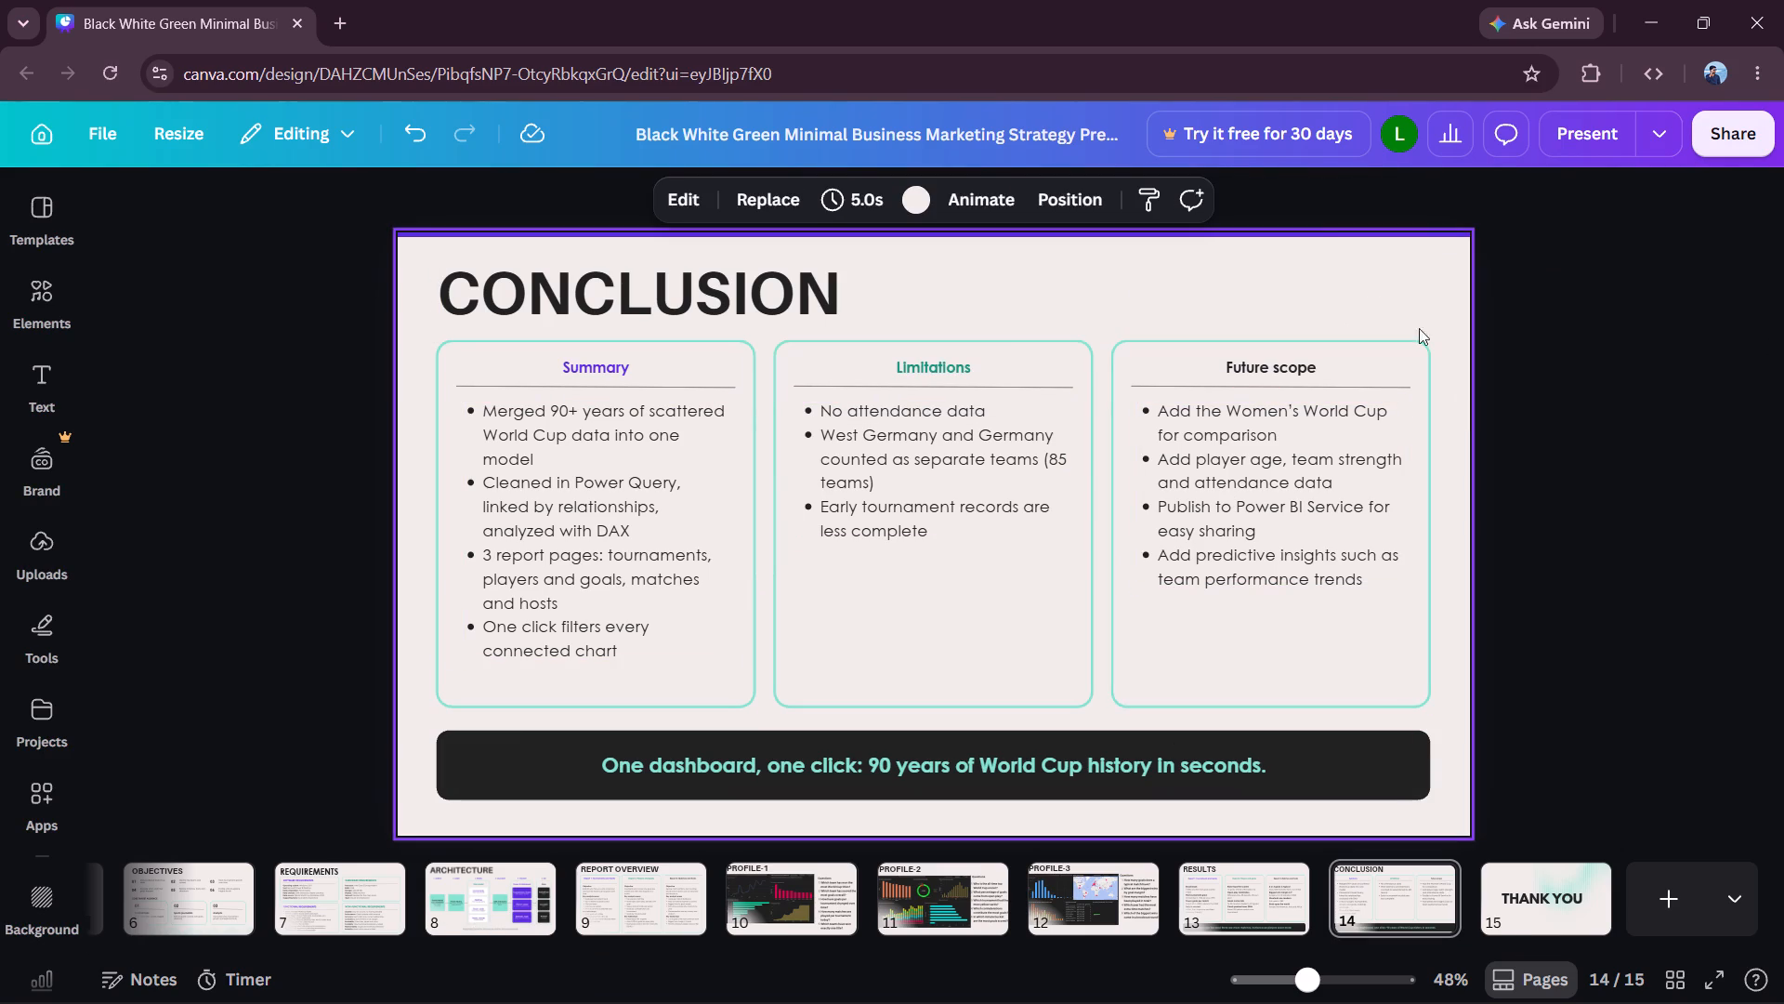
left_click(981, 195)
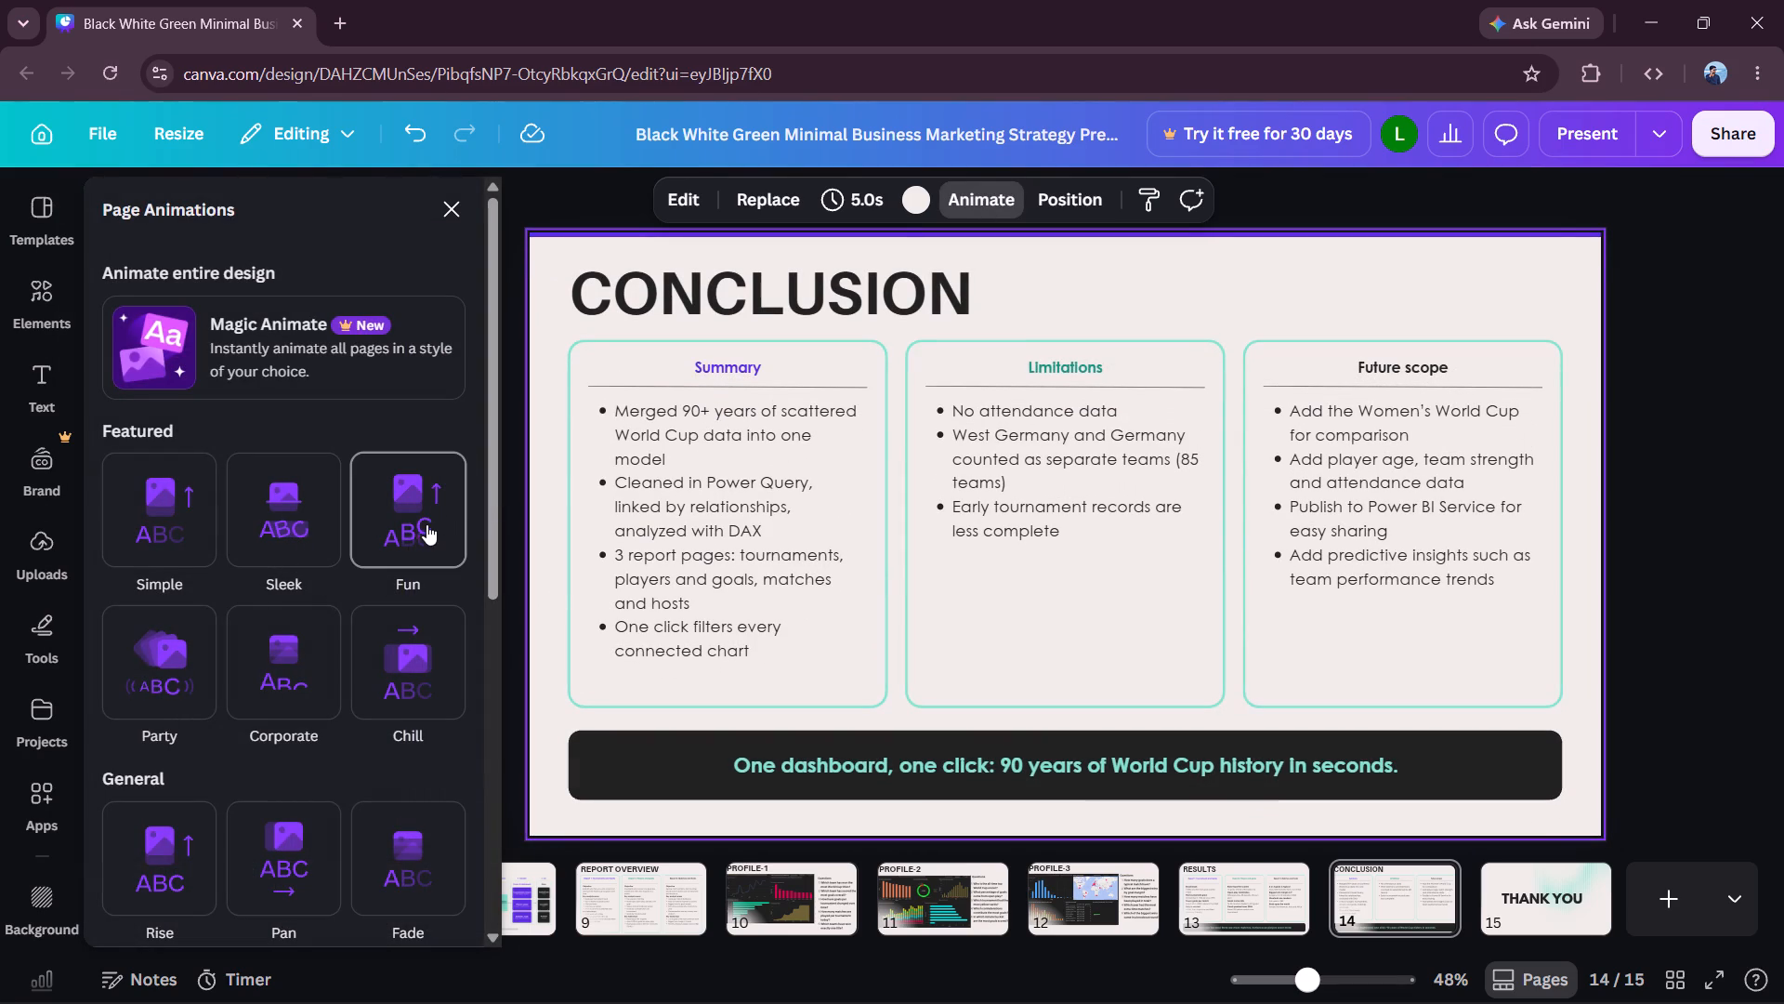
scroll(414, 529, "up", 2)
scroll(414, 529, "down", 4)
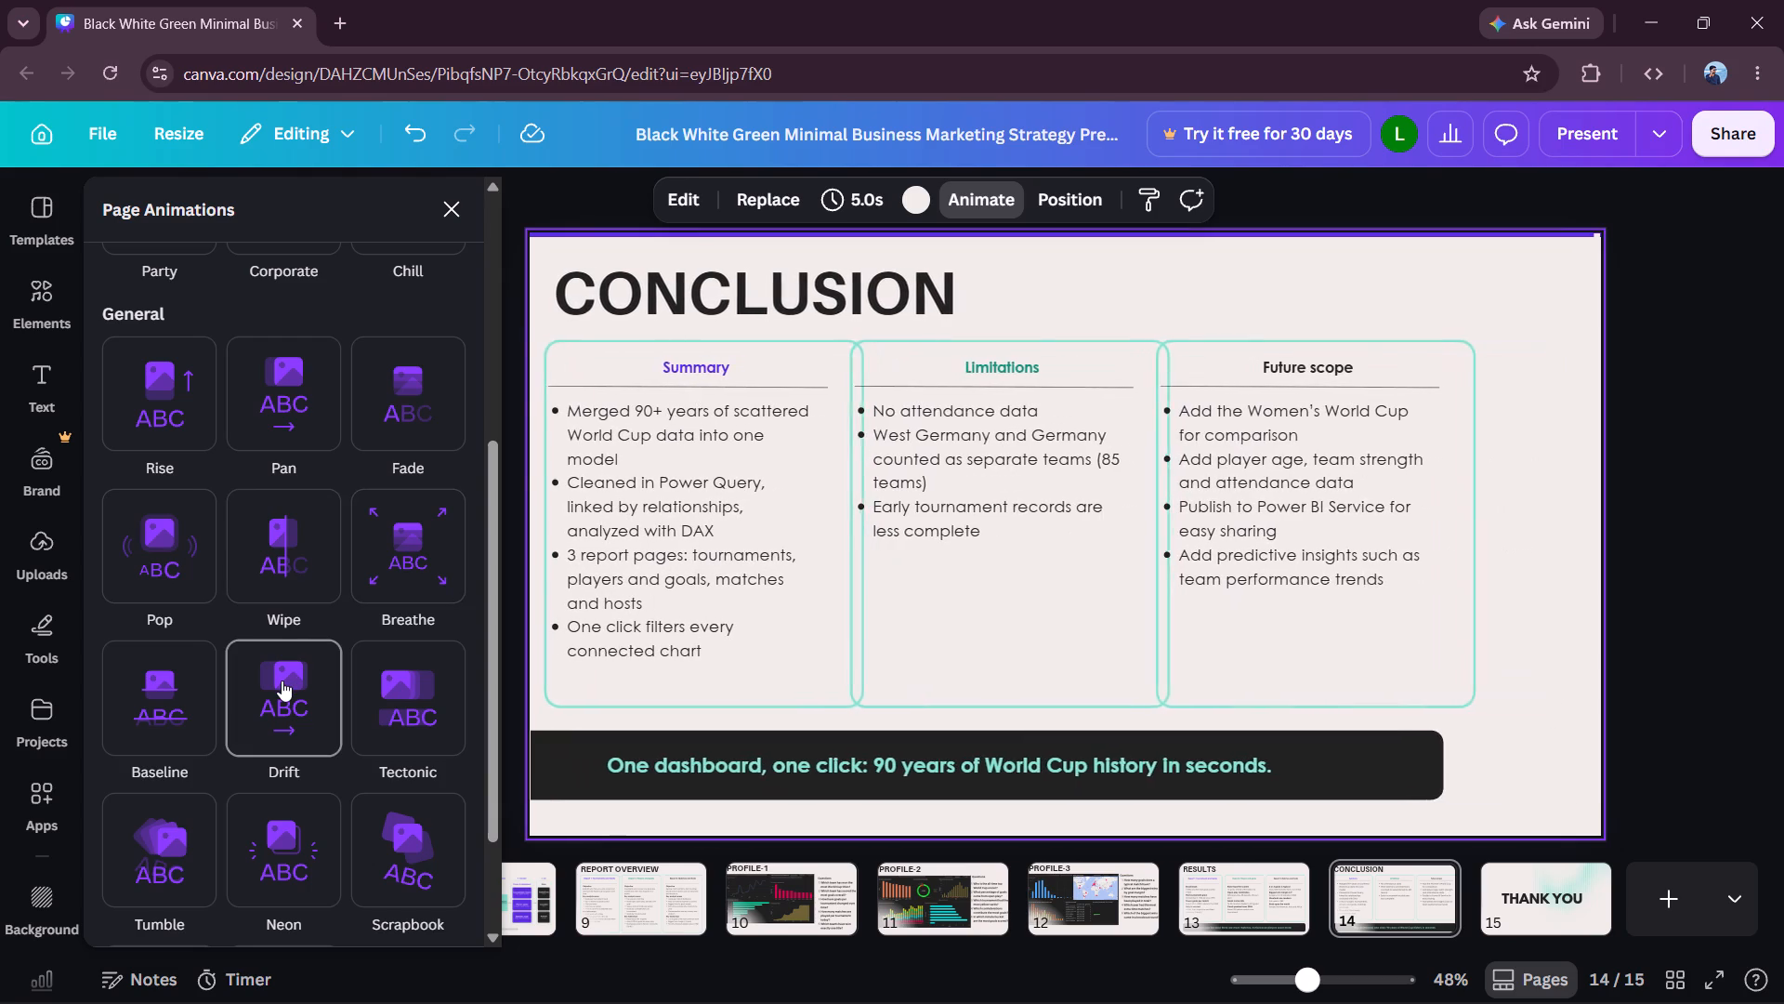
left_click(295, 553)
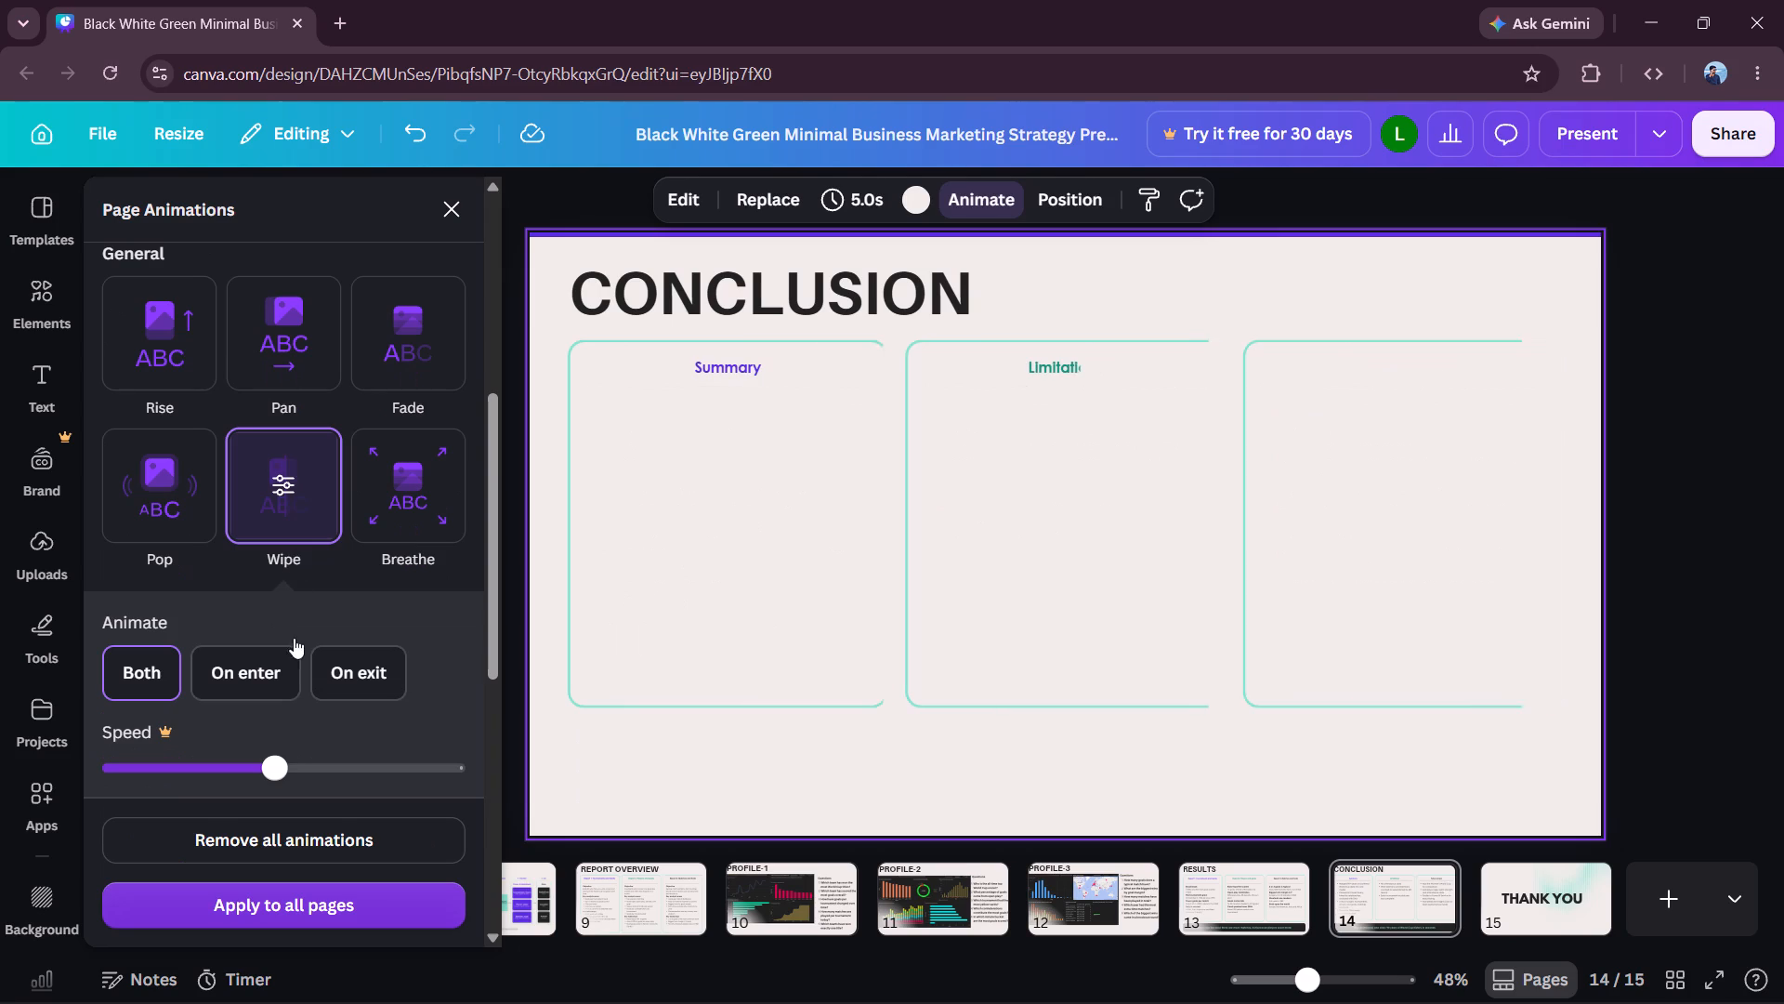
left_click(295, 897)
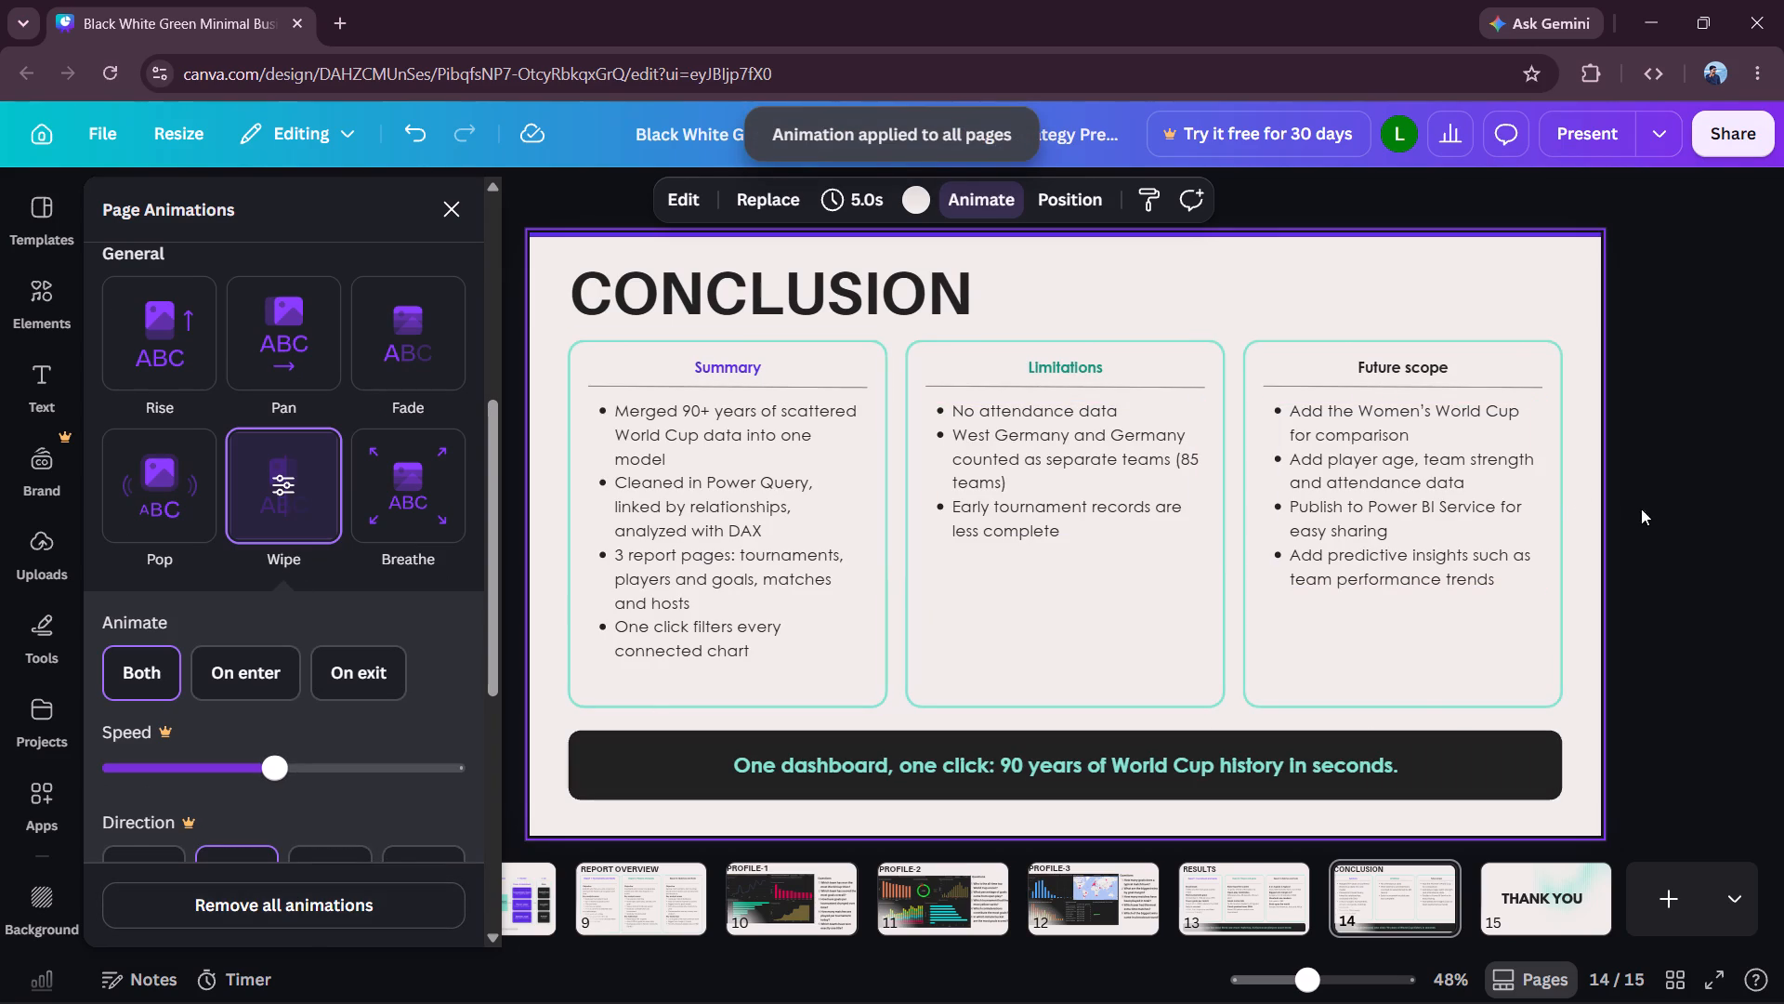
left_click(1664, 522)
Present the slideshow full screen from the title page, review every page through to THANK YOU, and exit the presentation.
scroll(362, 897, "right", 9)
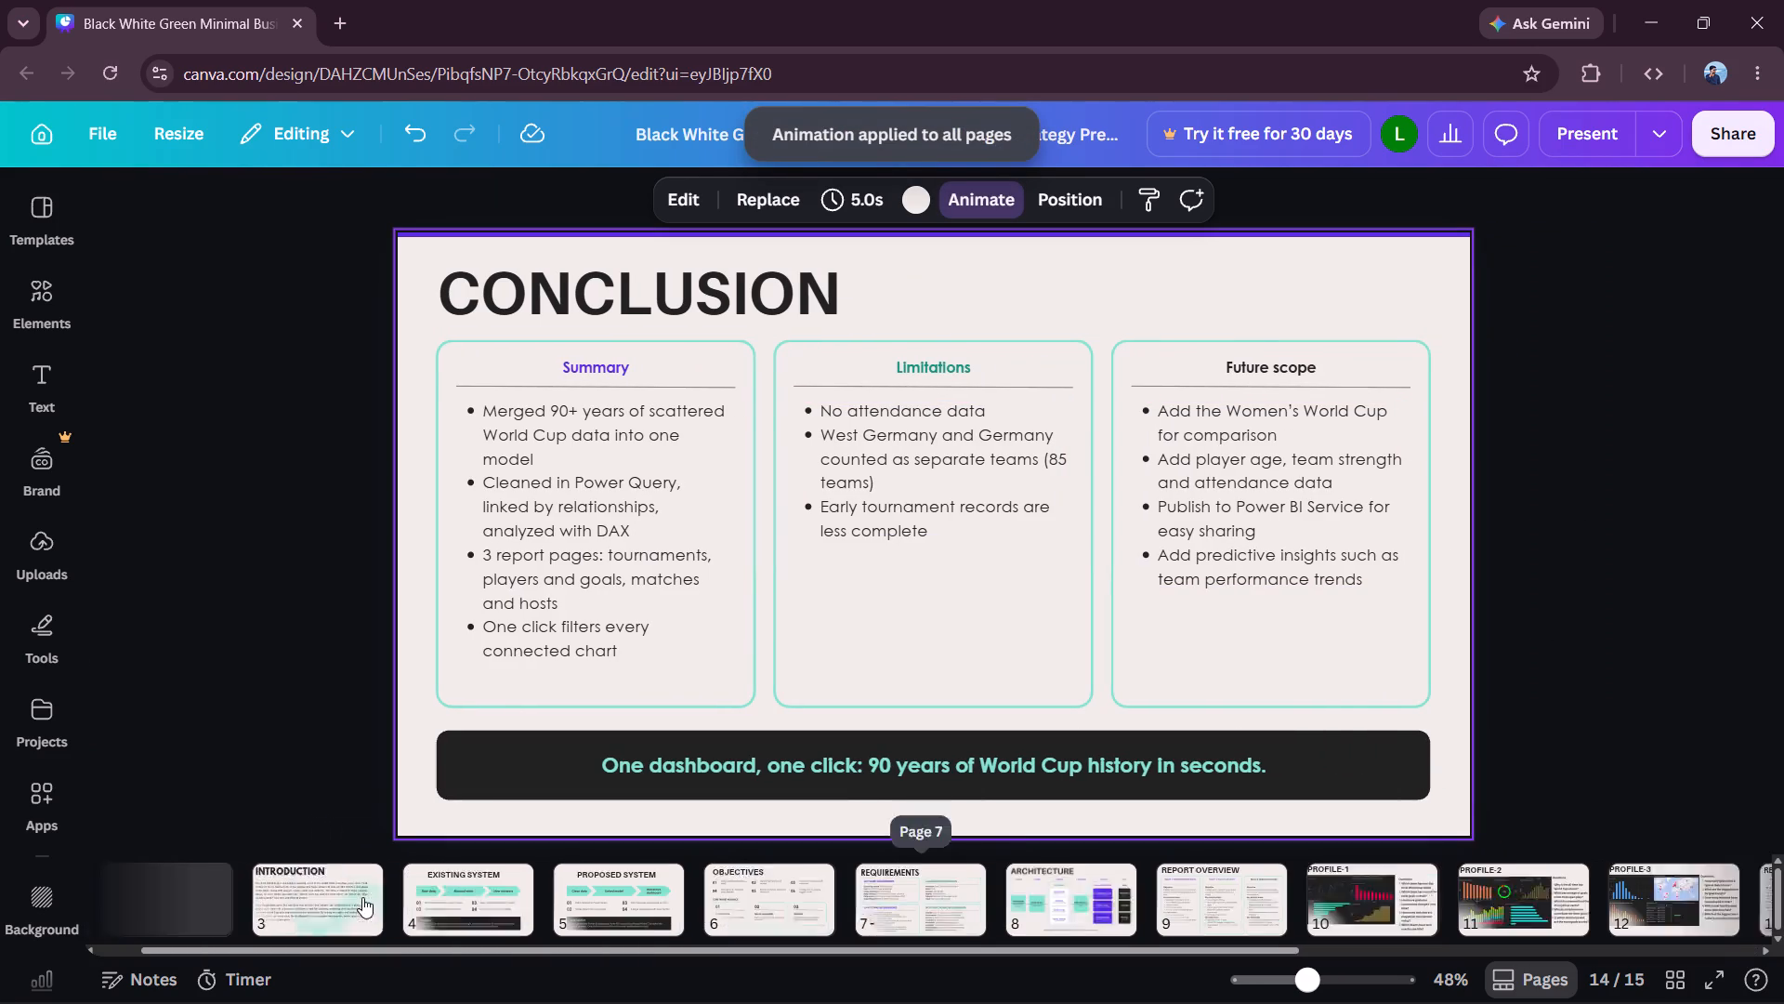
left_click(212, 900)
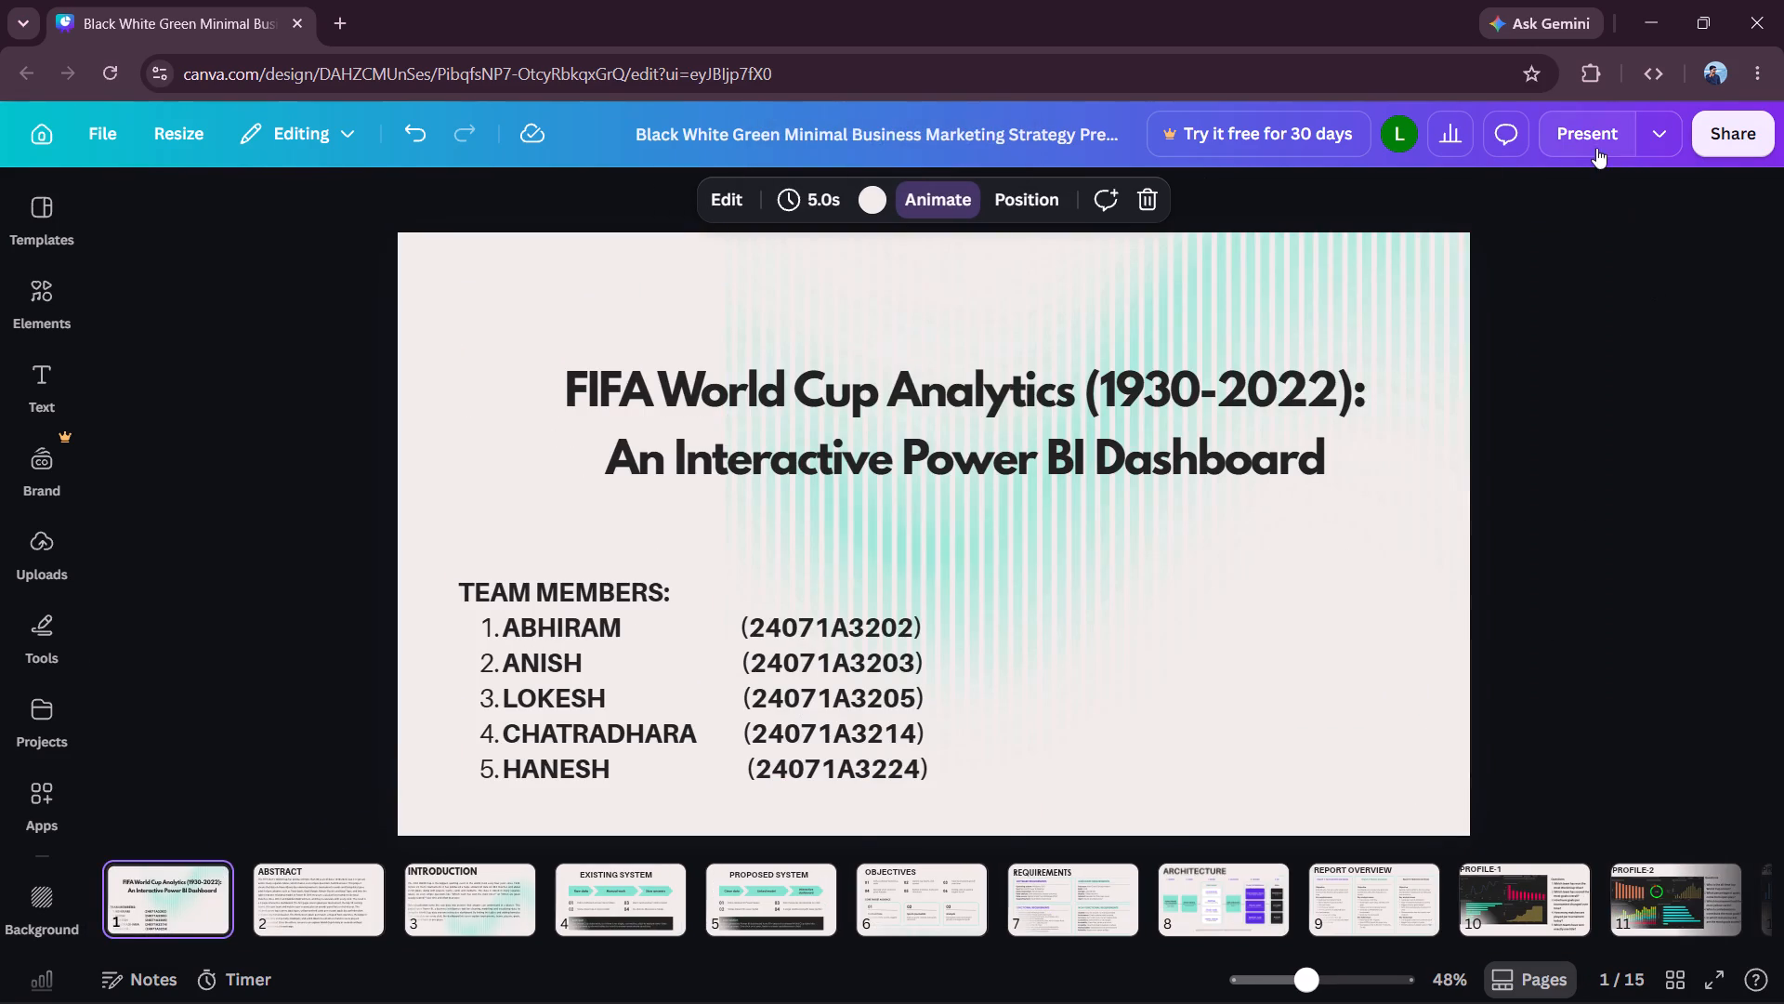
left_click(1591, 145)
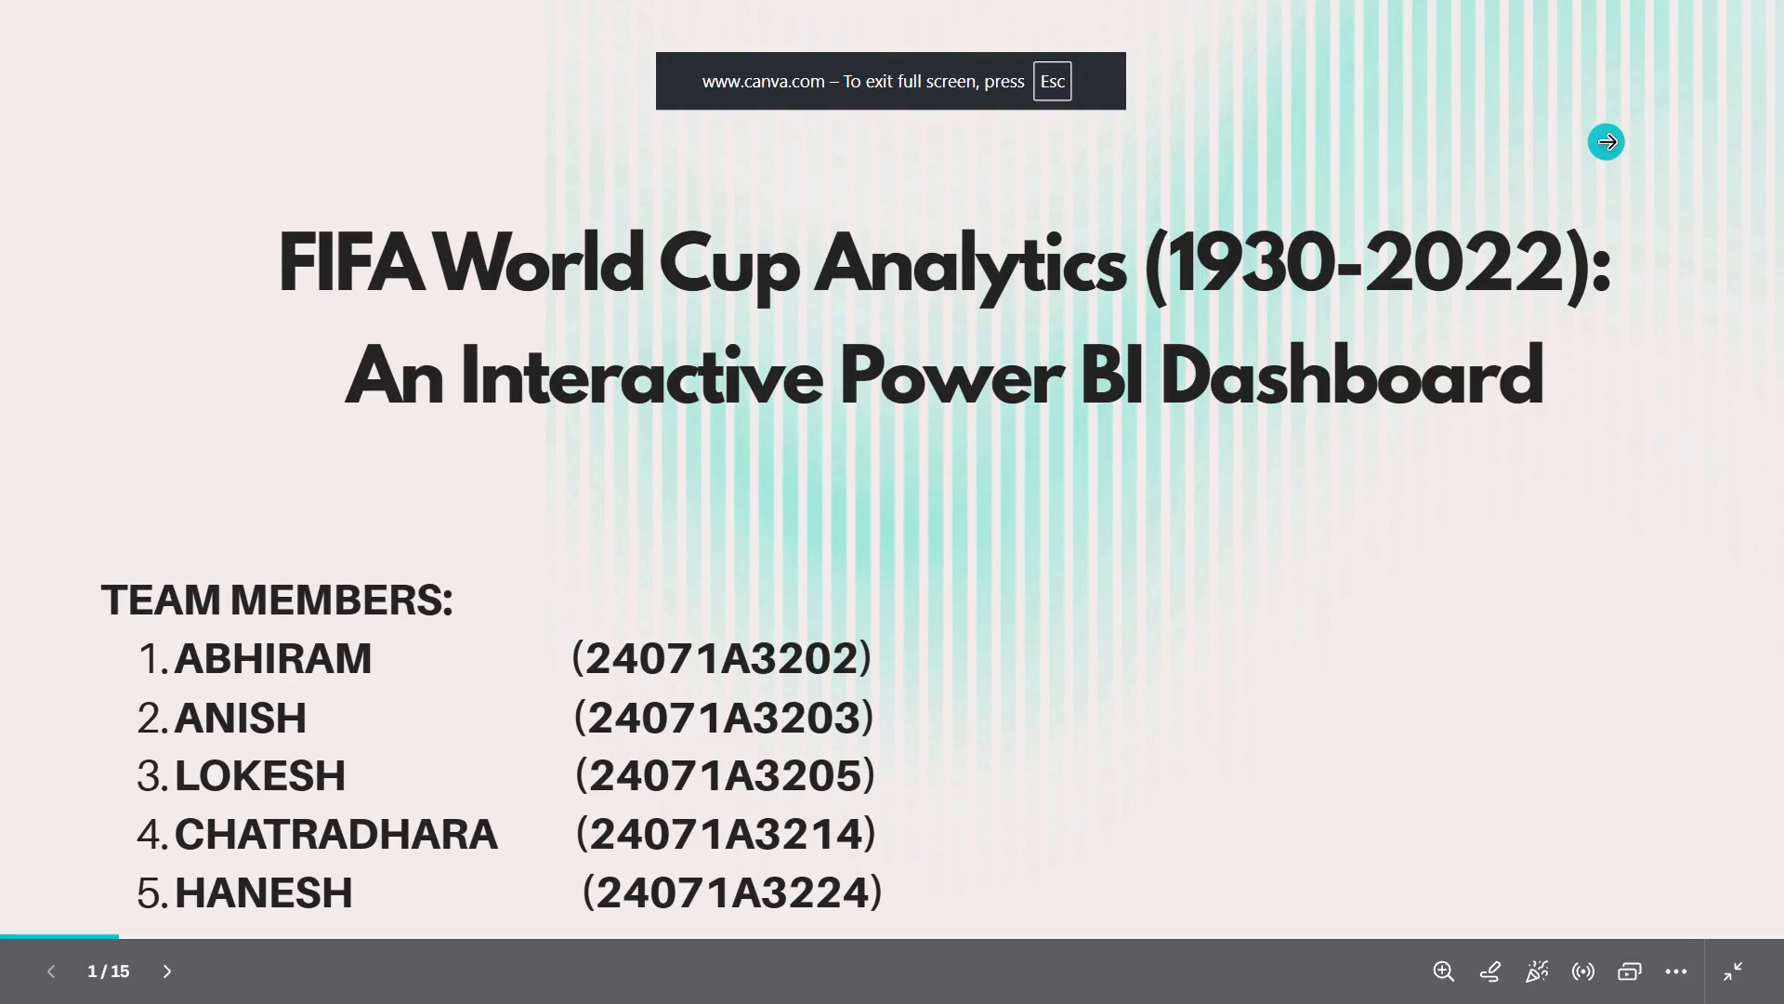
key("Right")
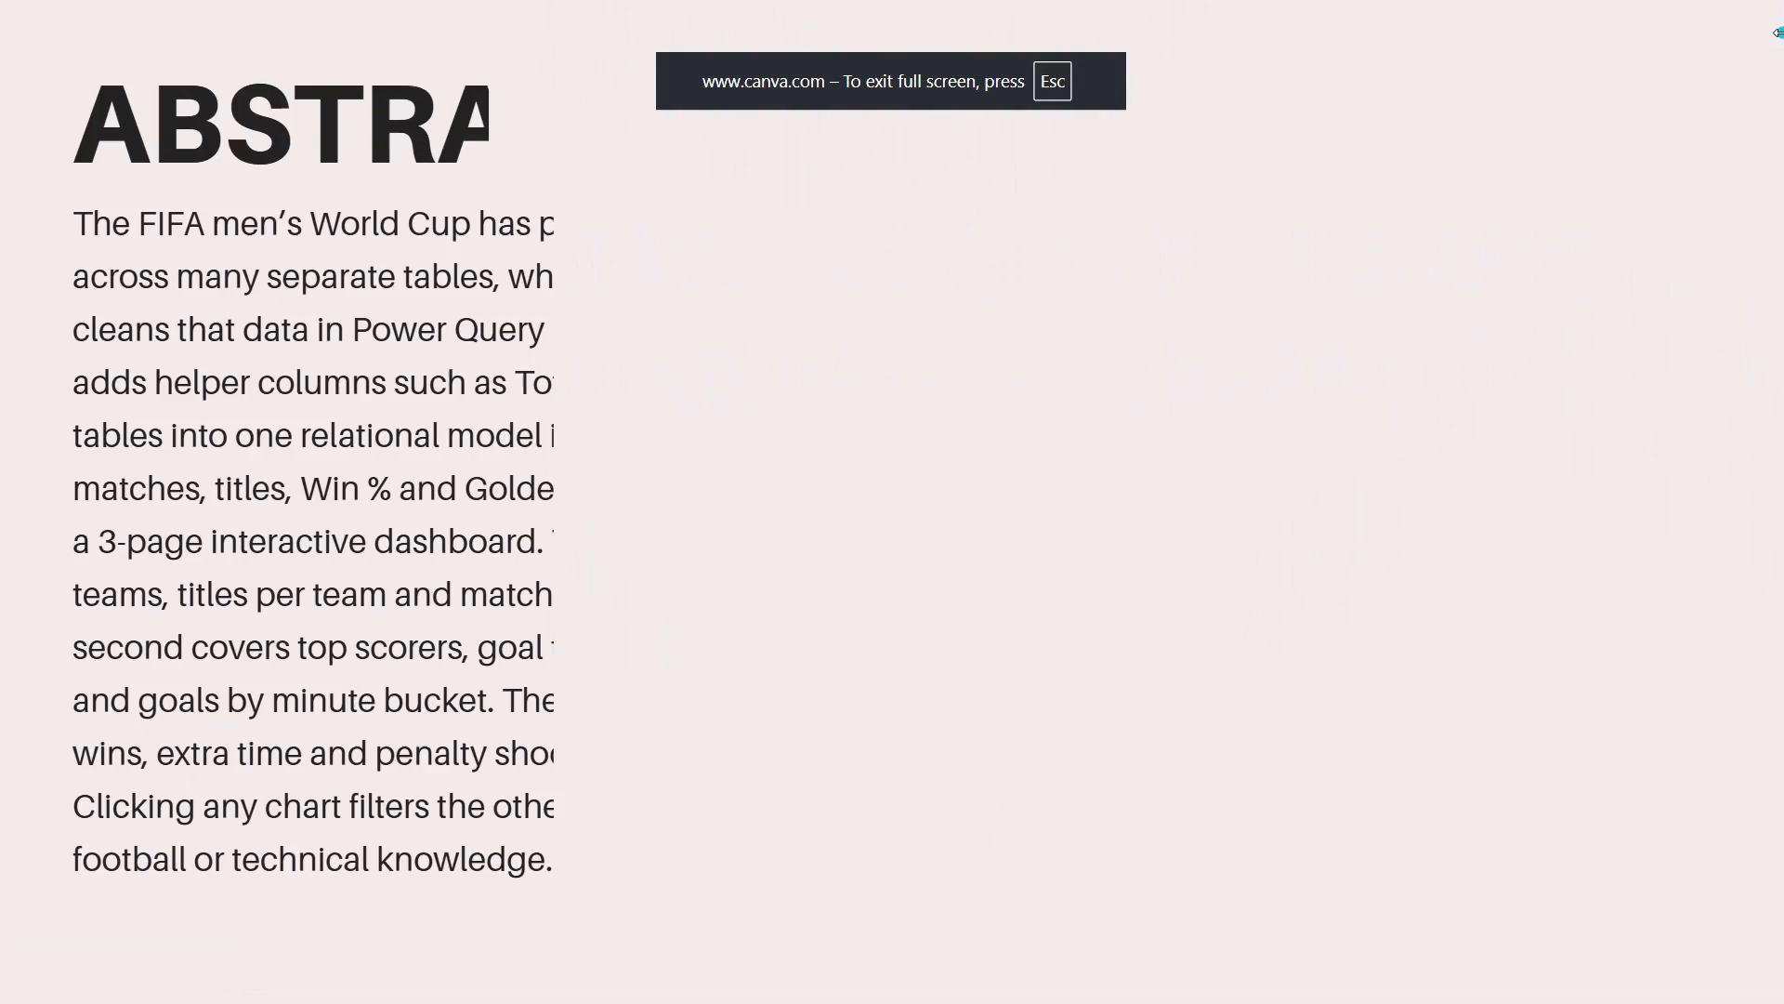
key("Right")
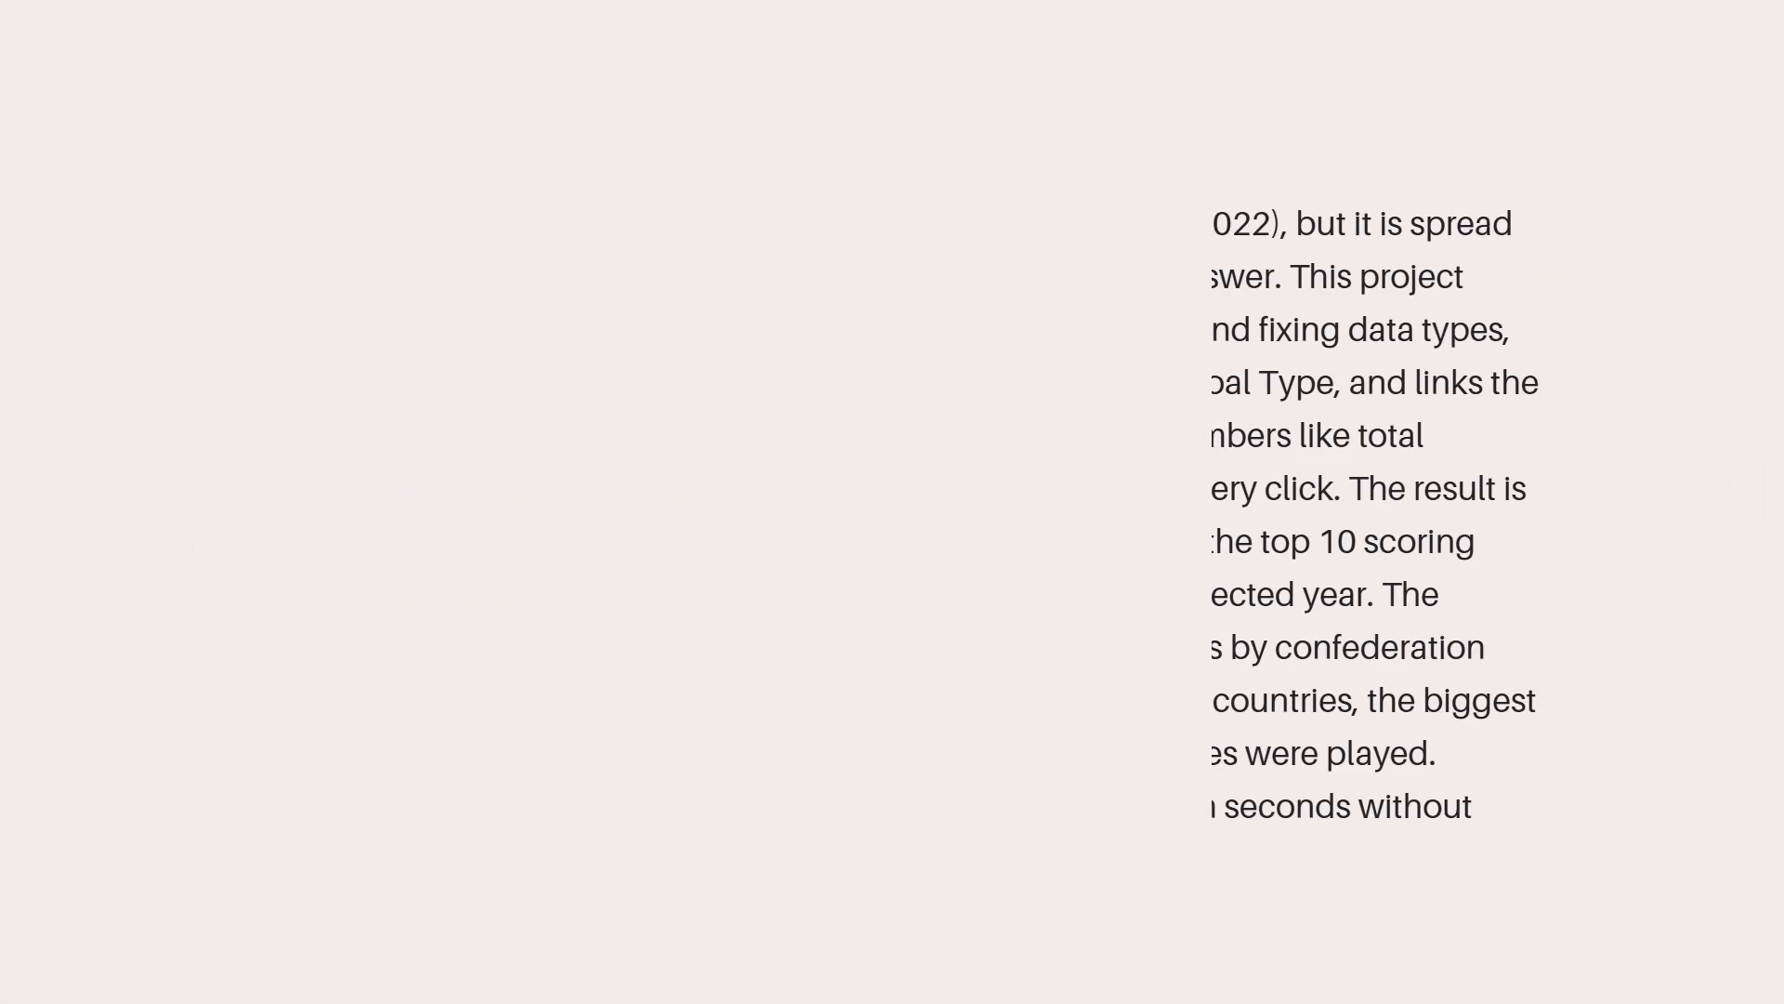
key("Right")
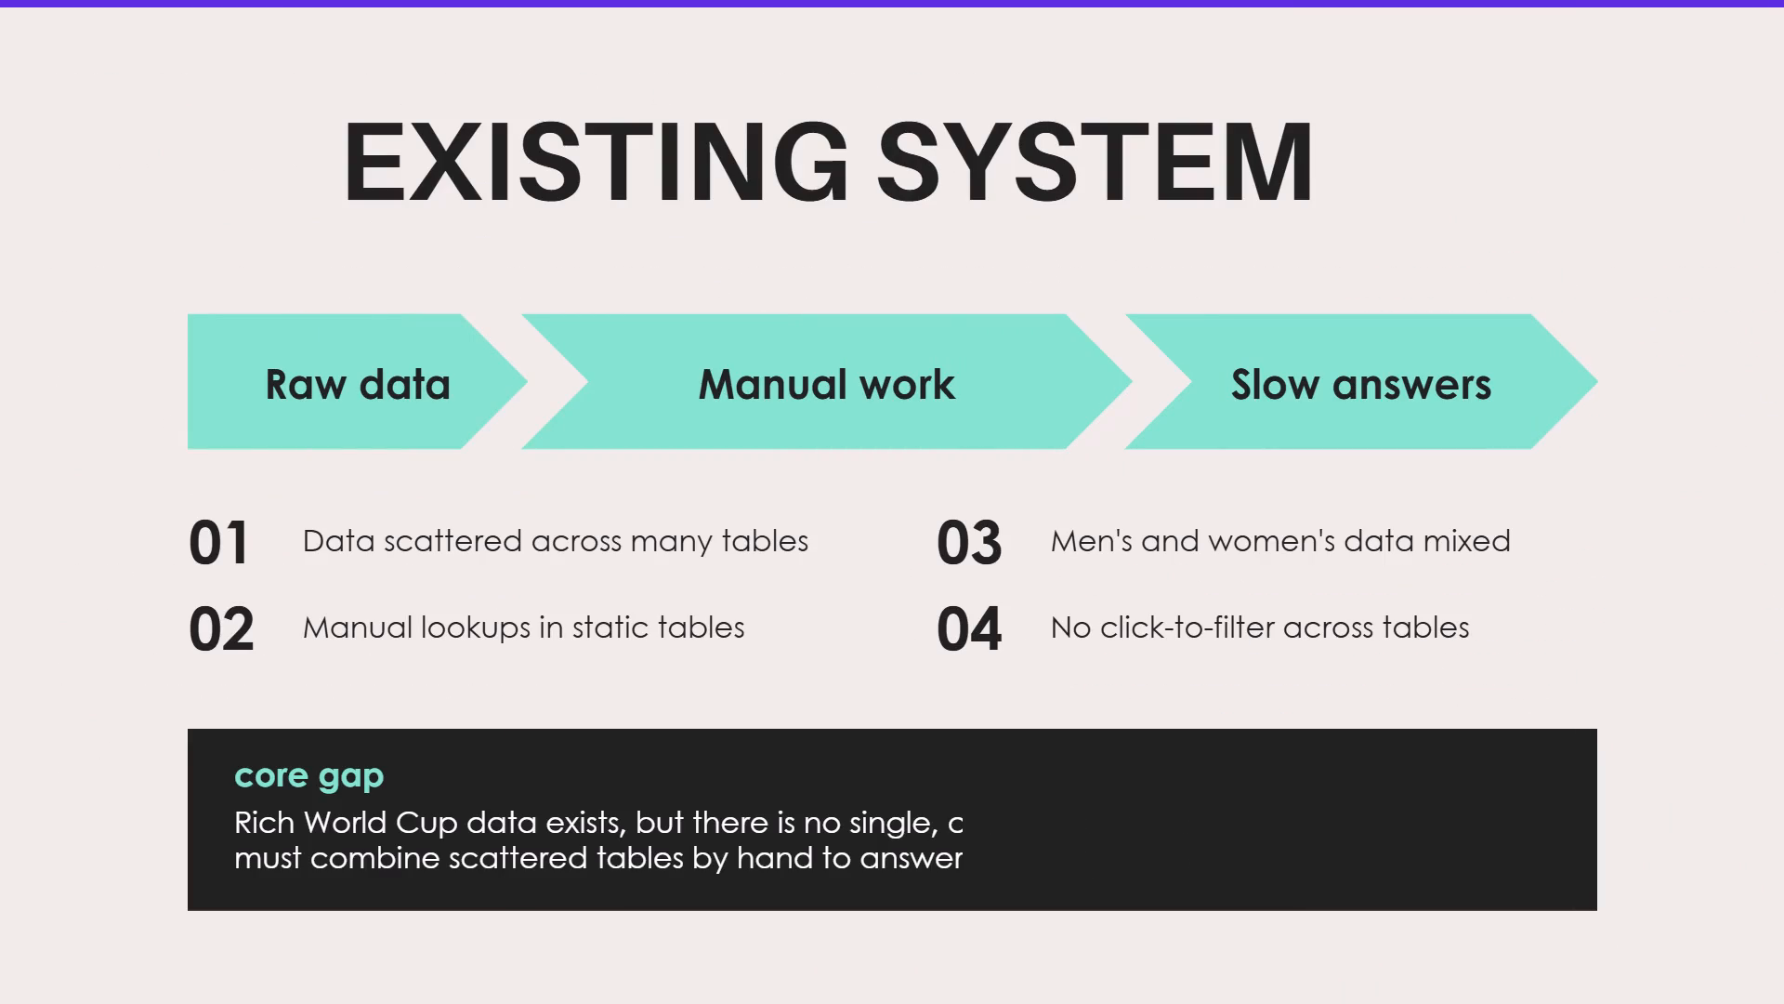
key("Right")
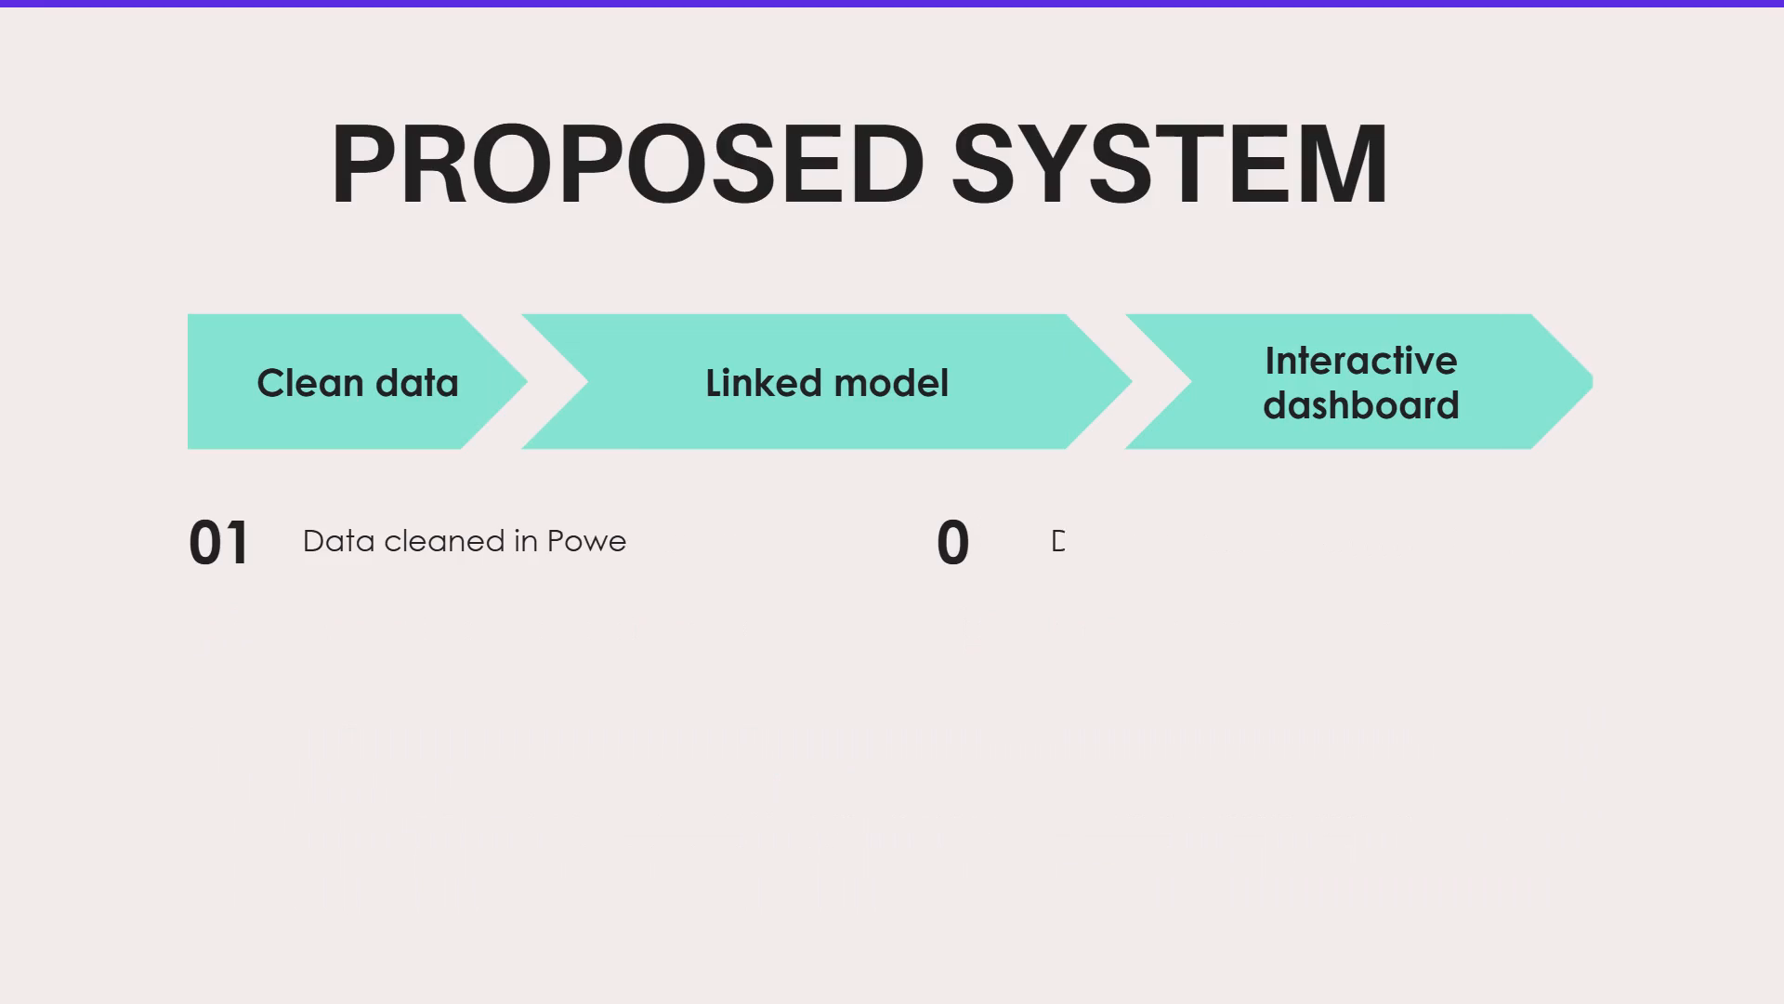
key("Right")
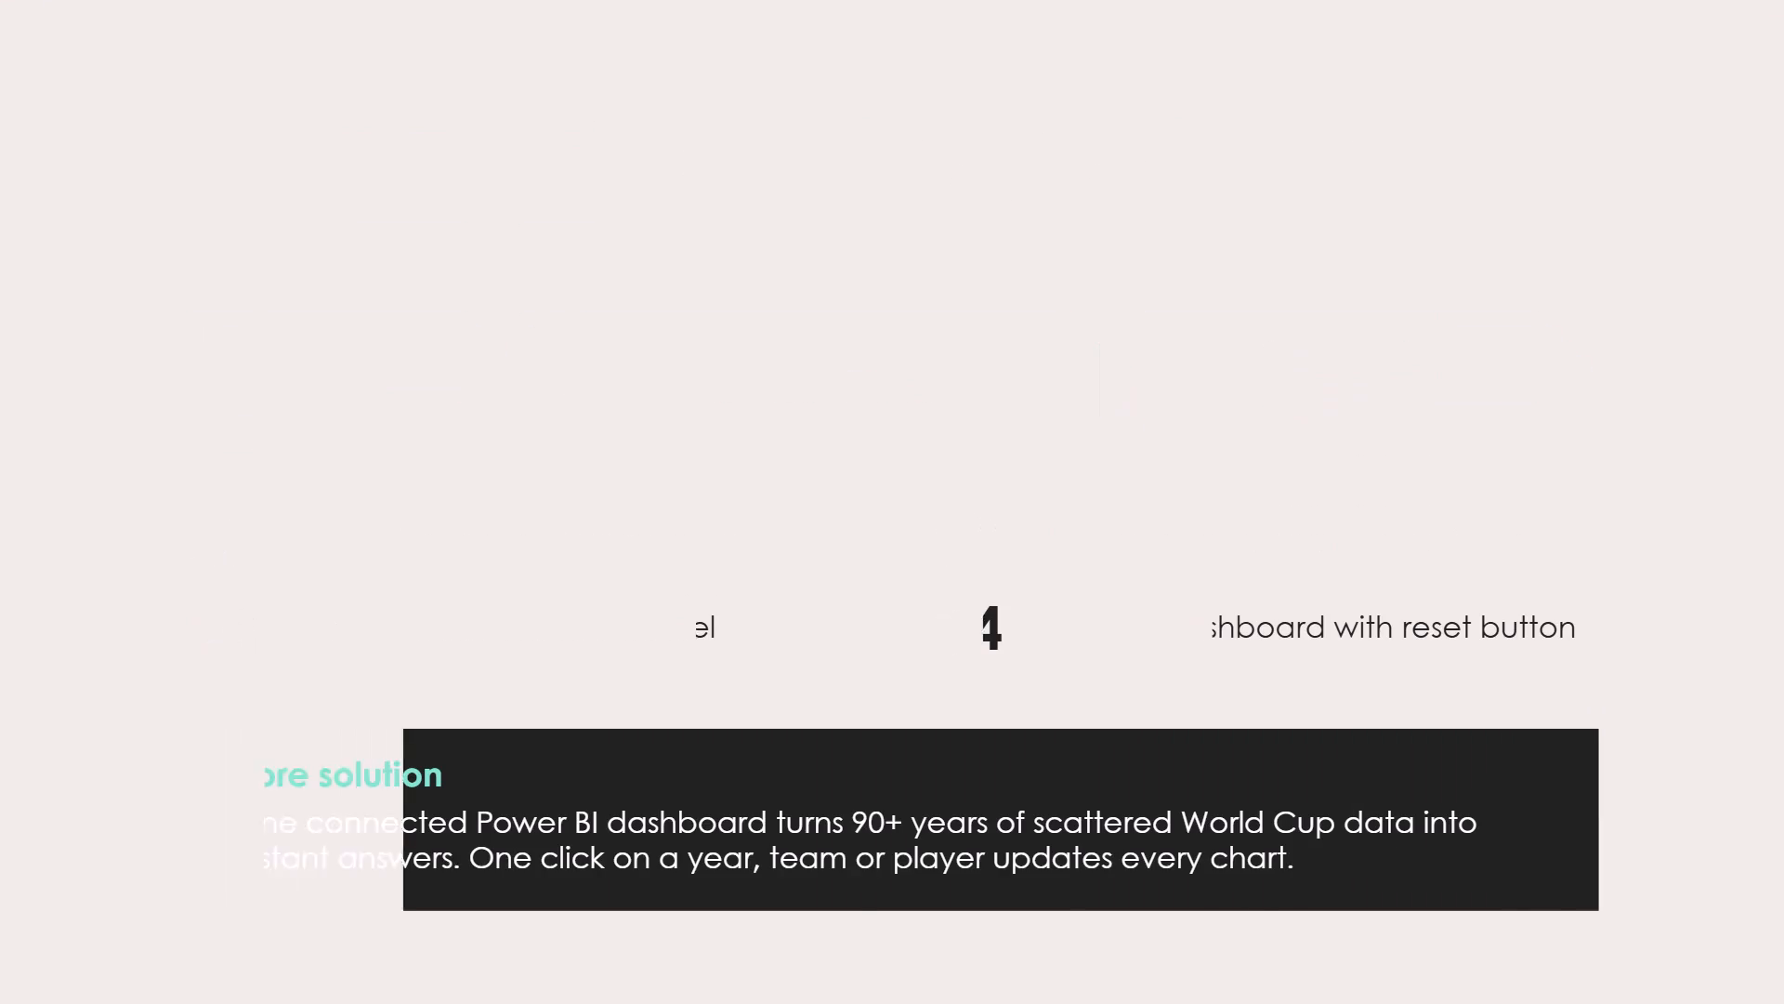
key("Right")
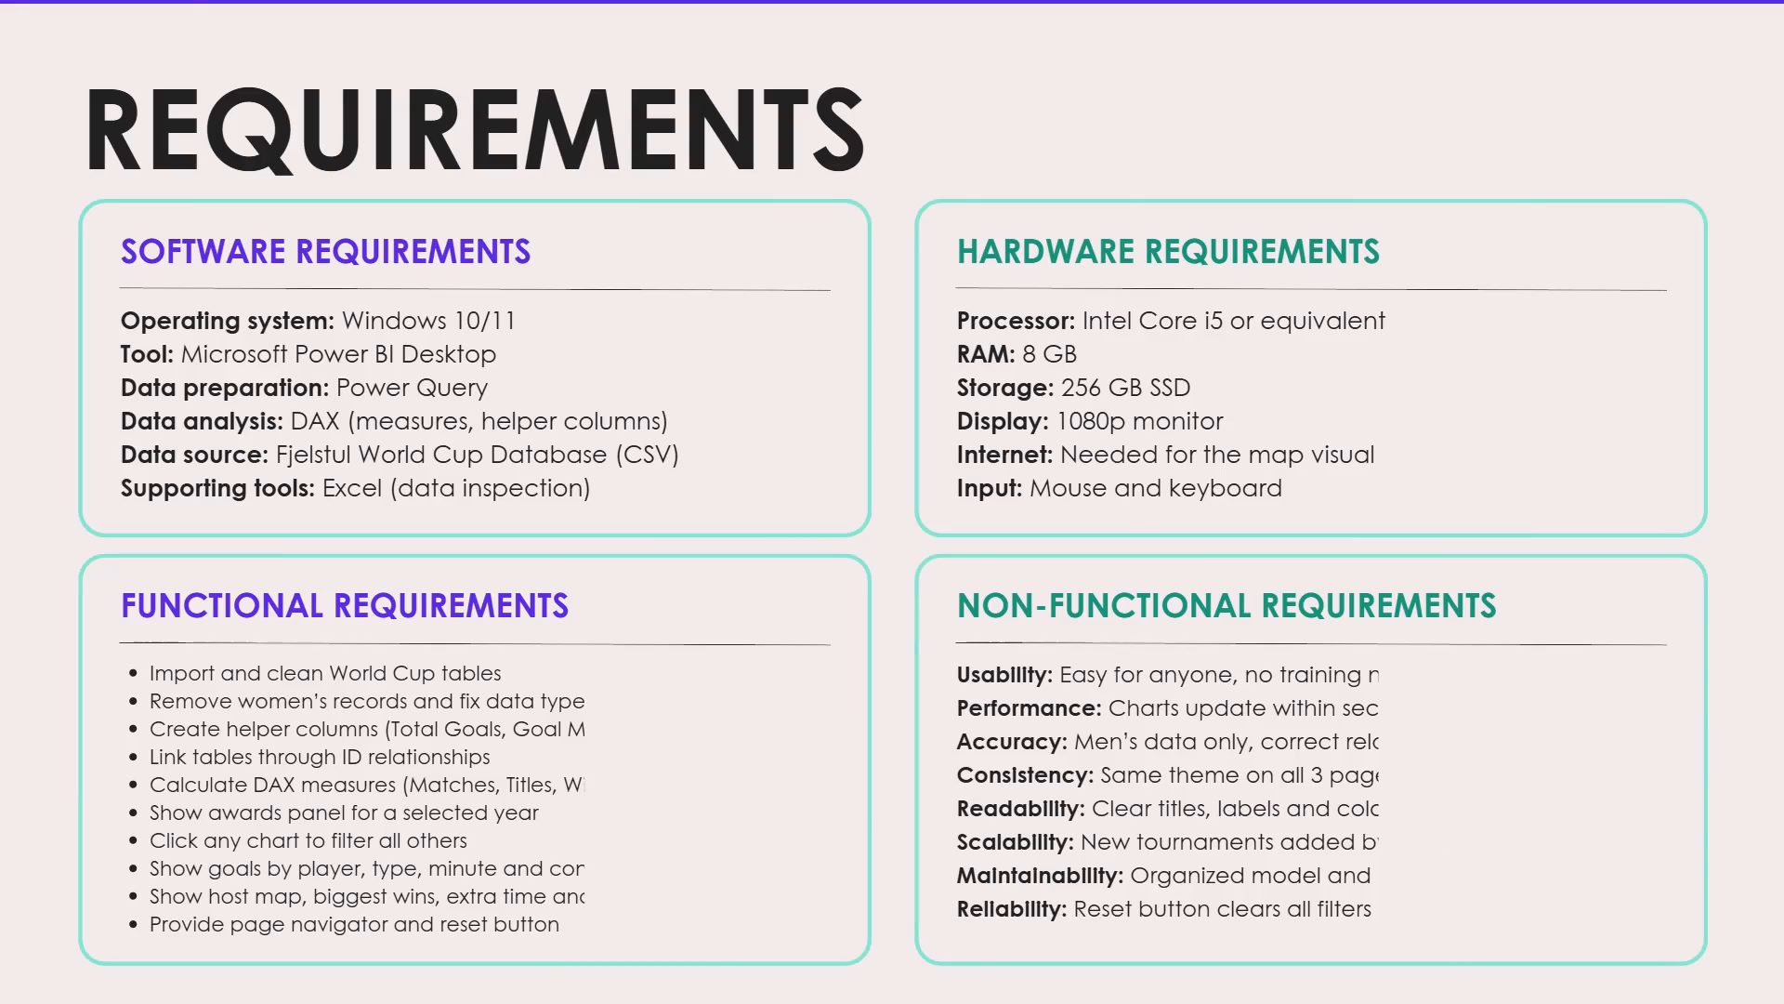
key("Right")
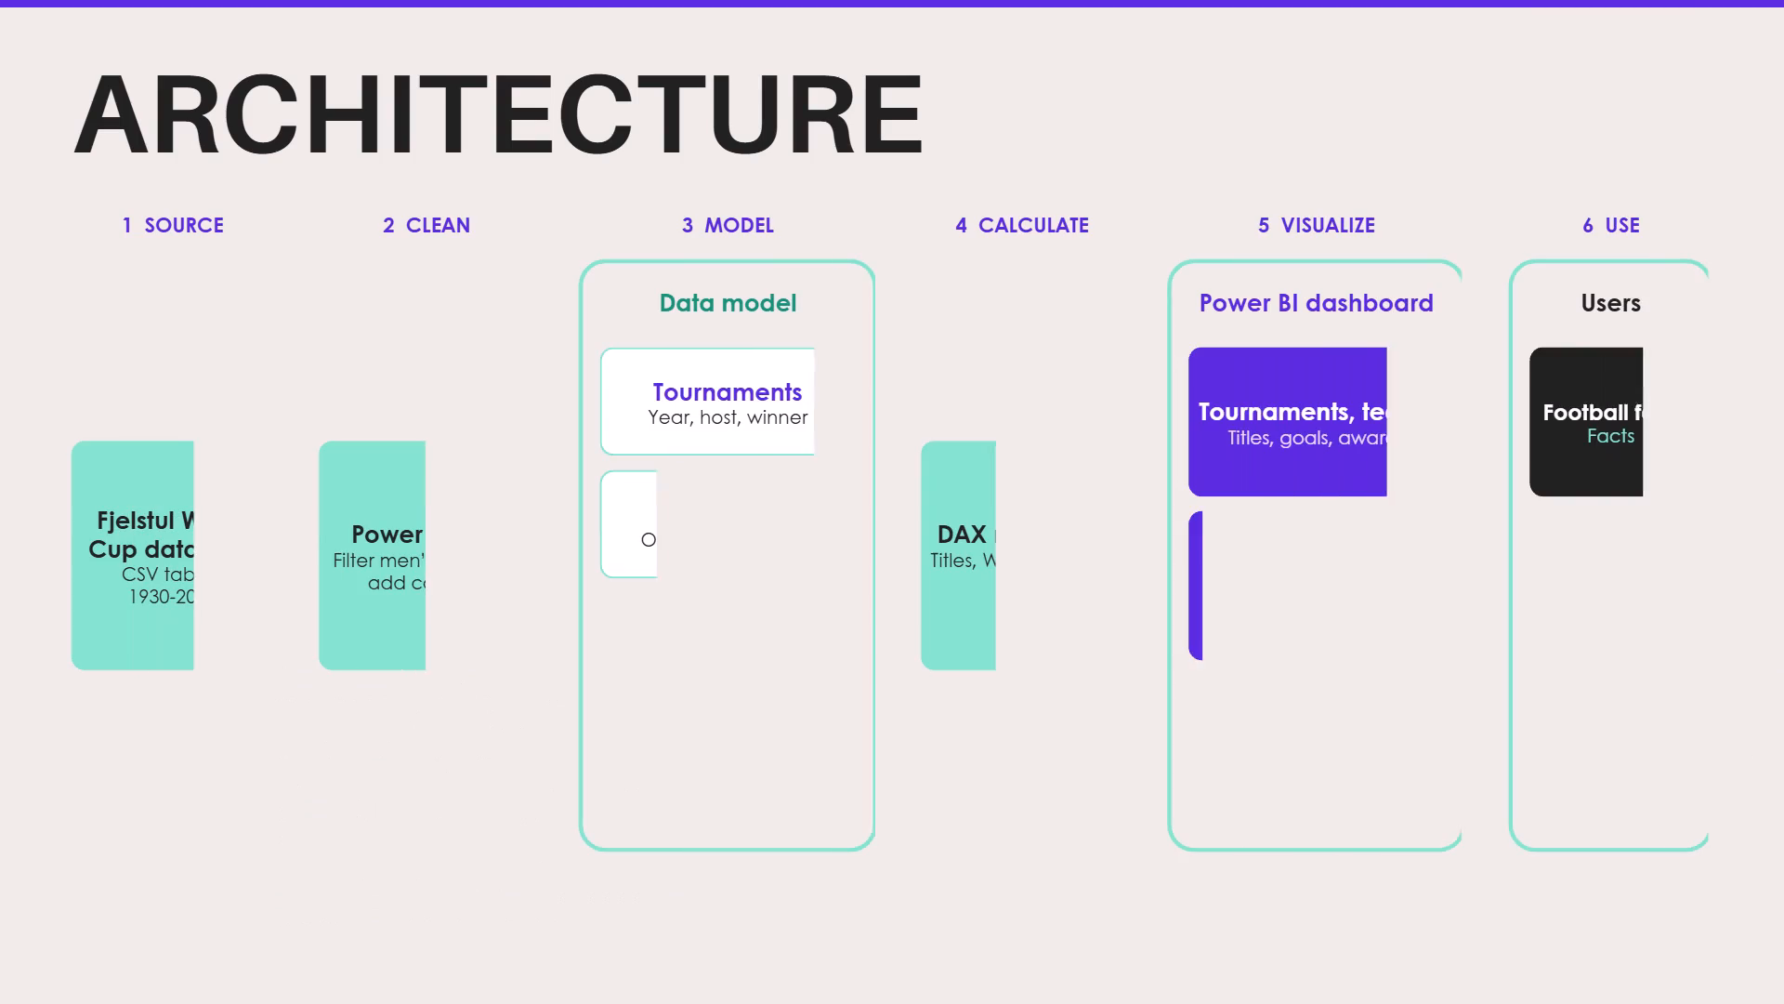
key("Right")
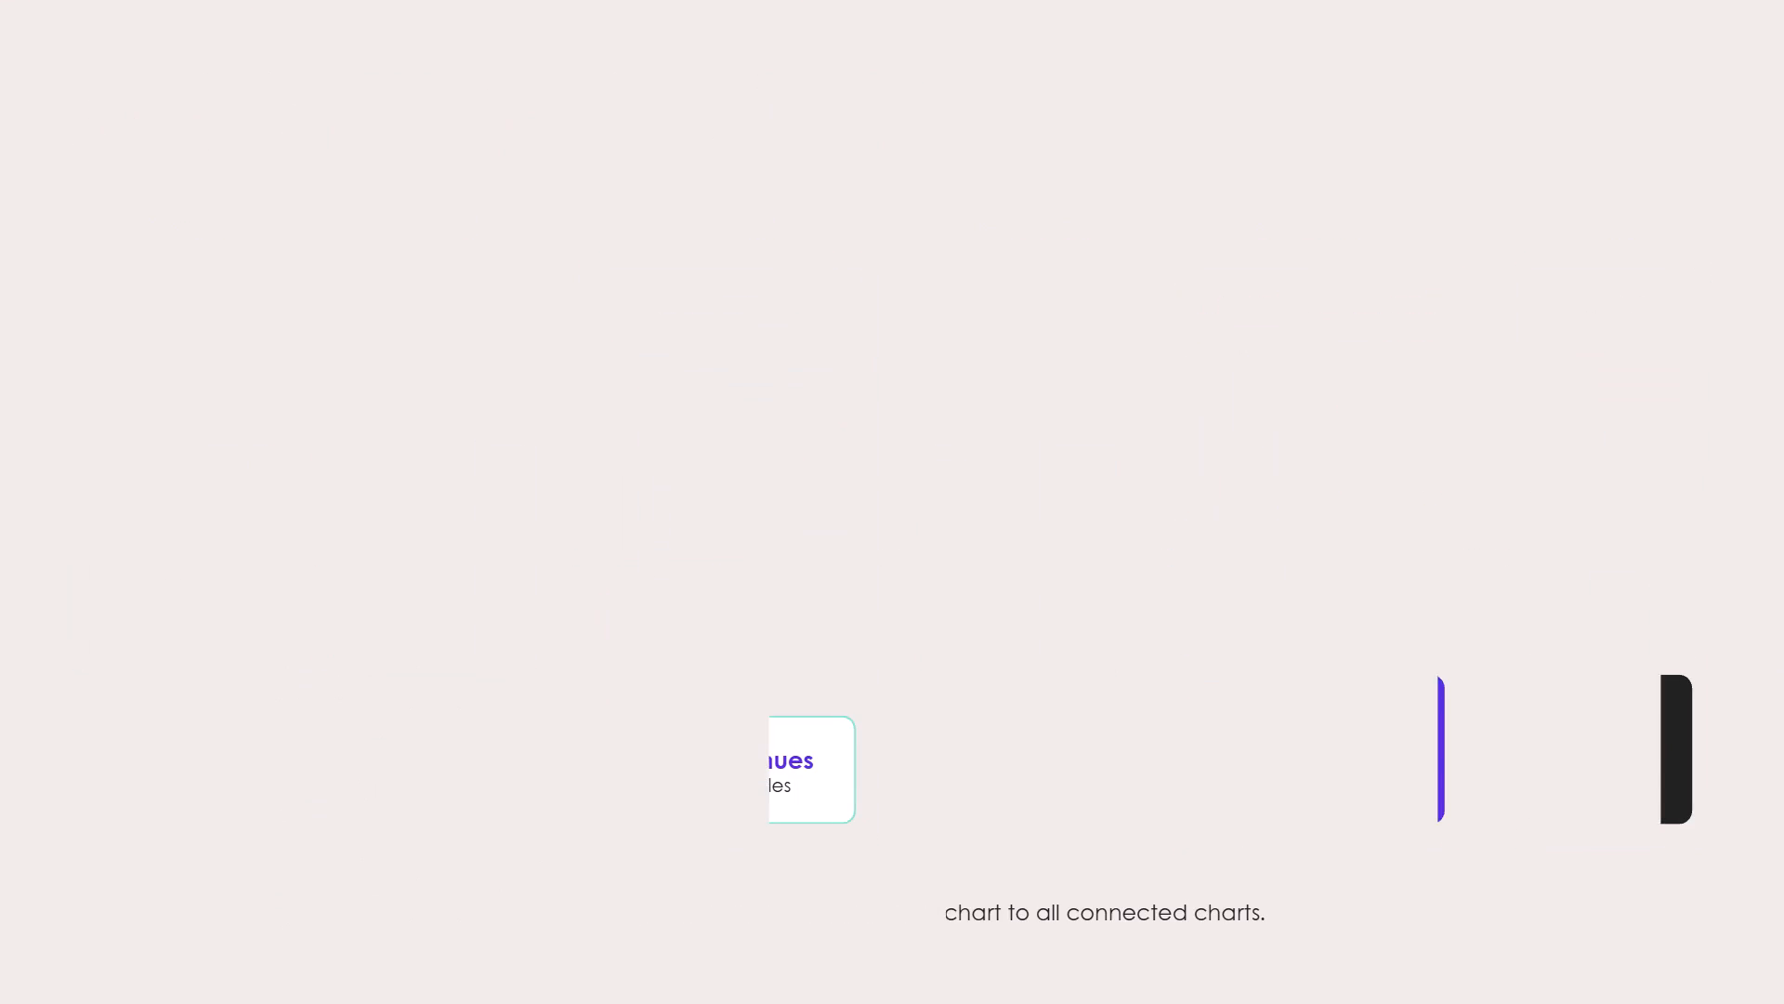
key("Right")
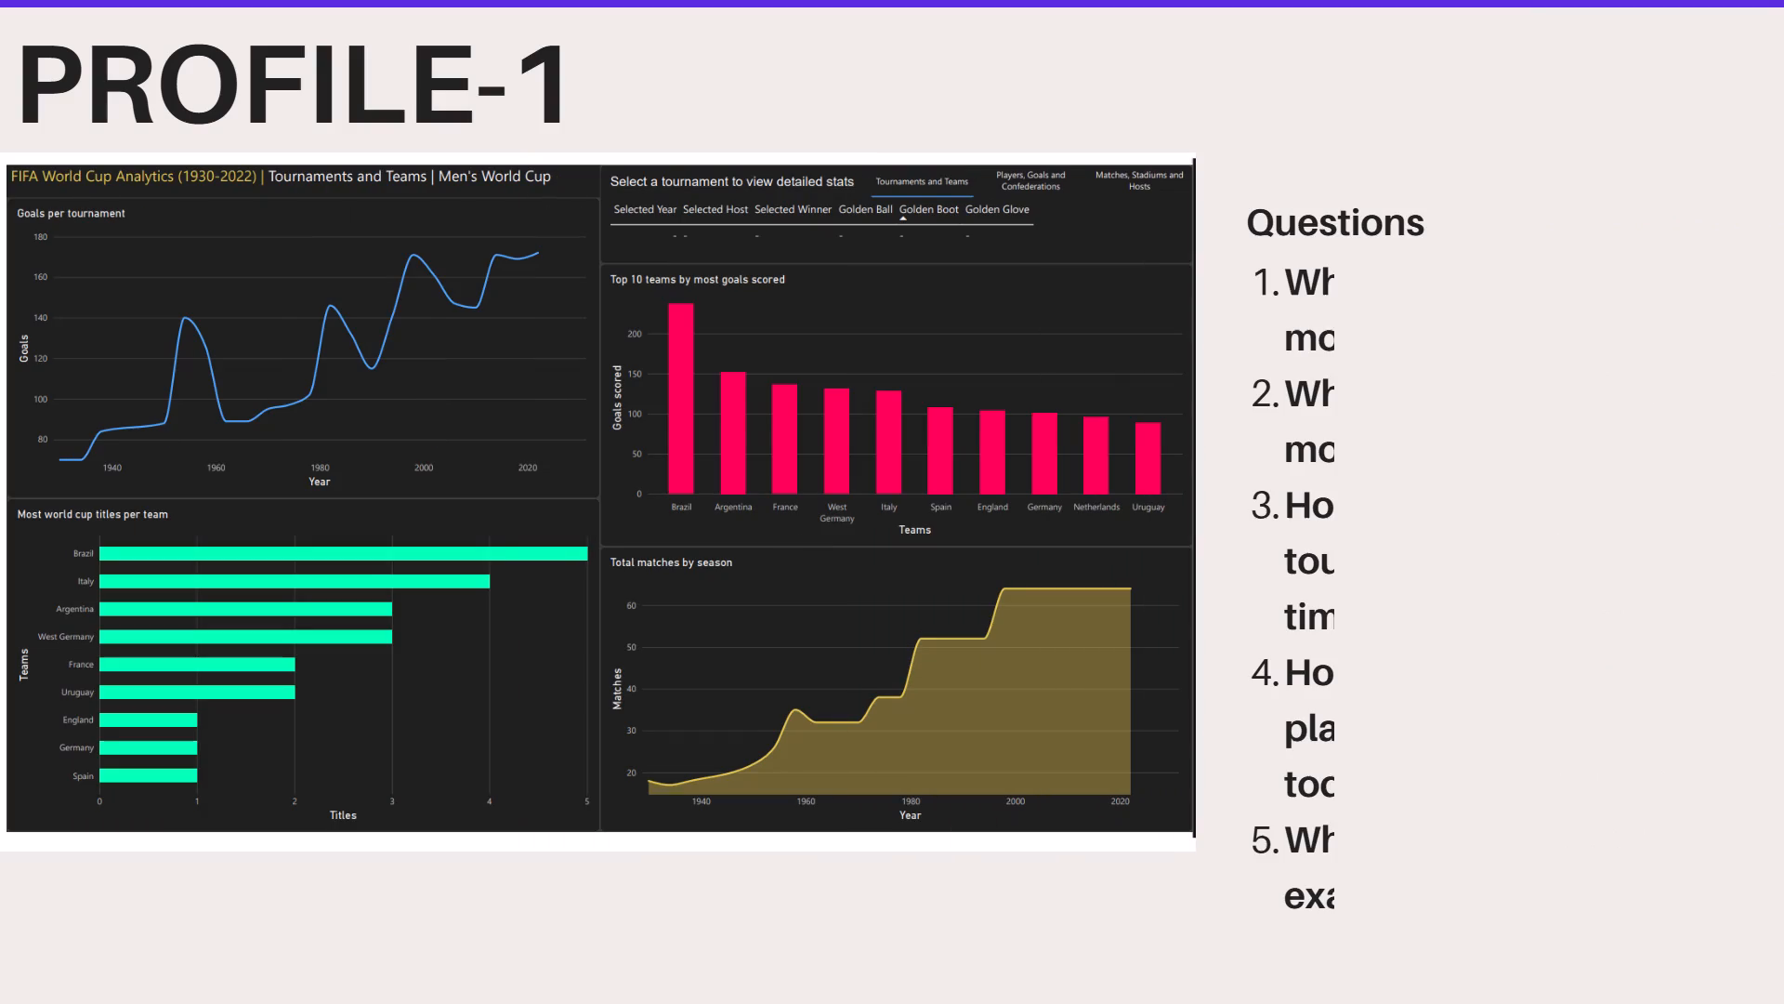
key("Right")
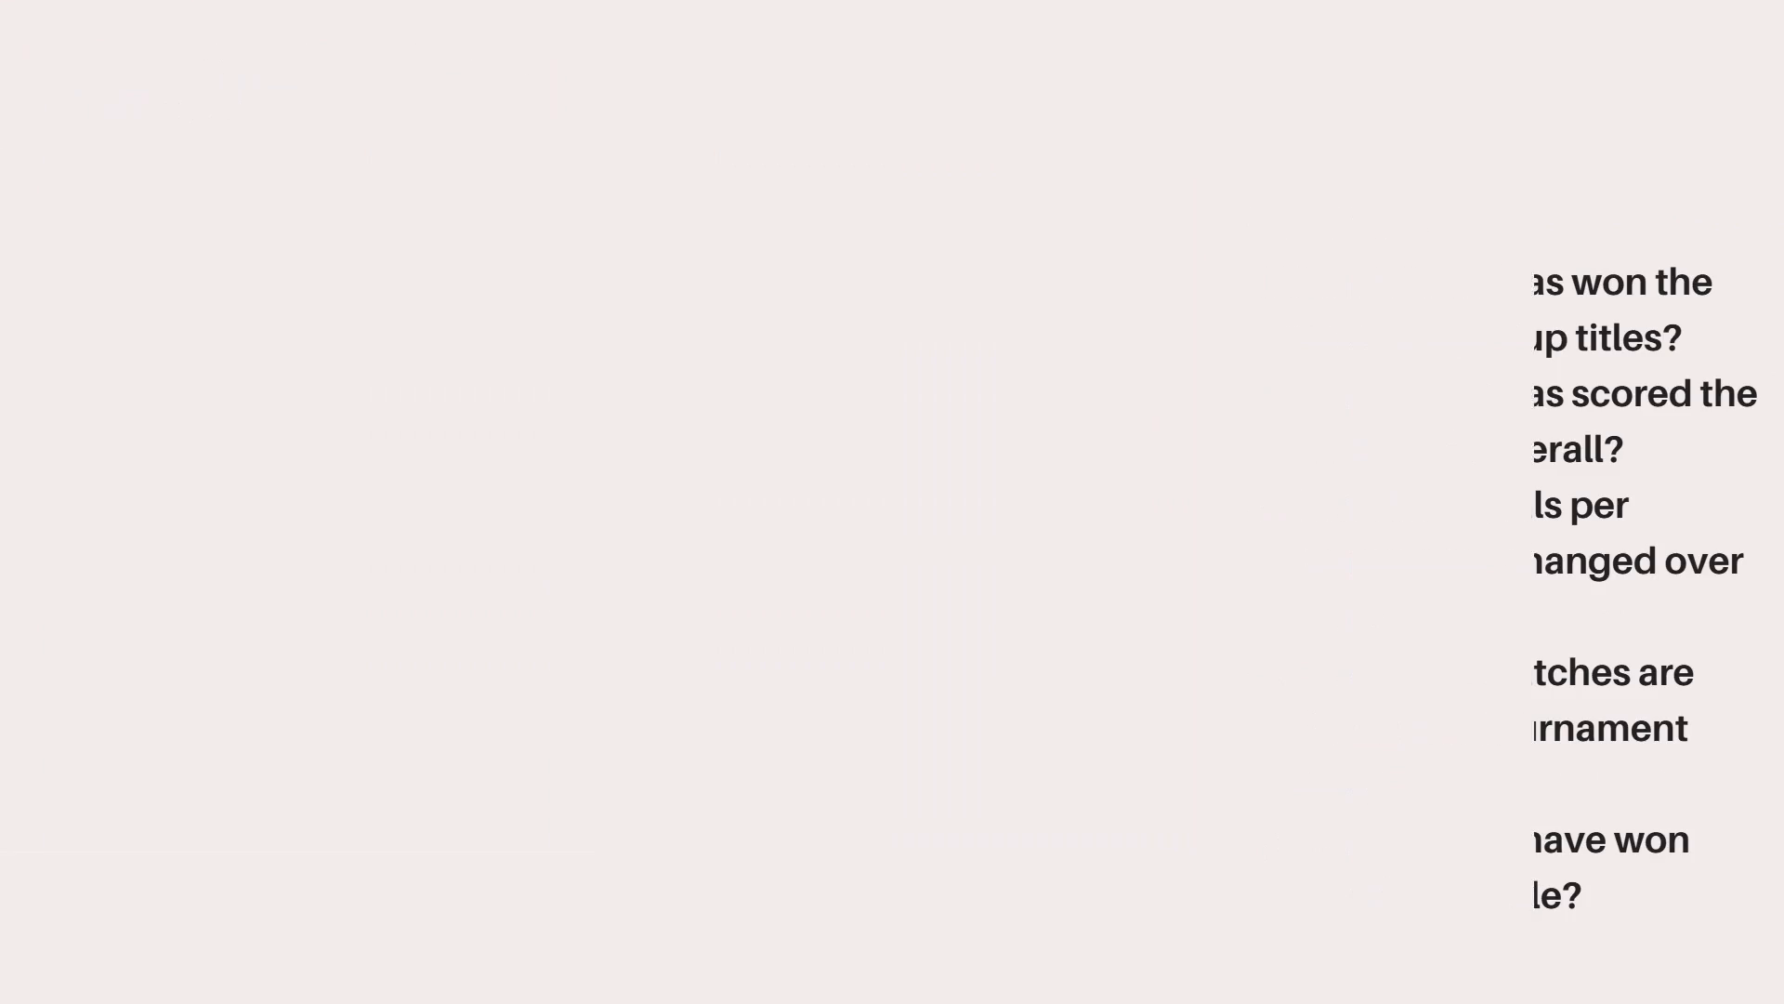
key("Right")
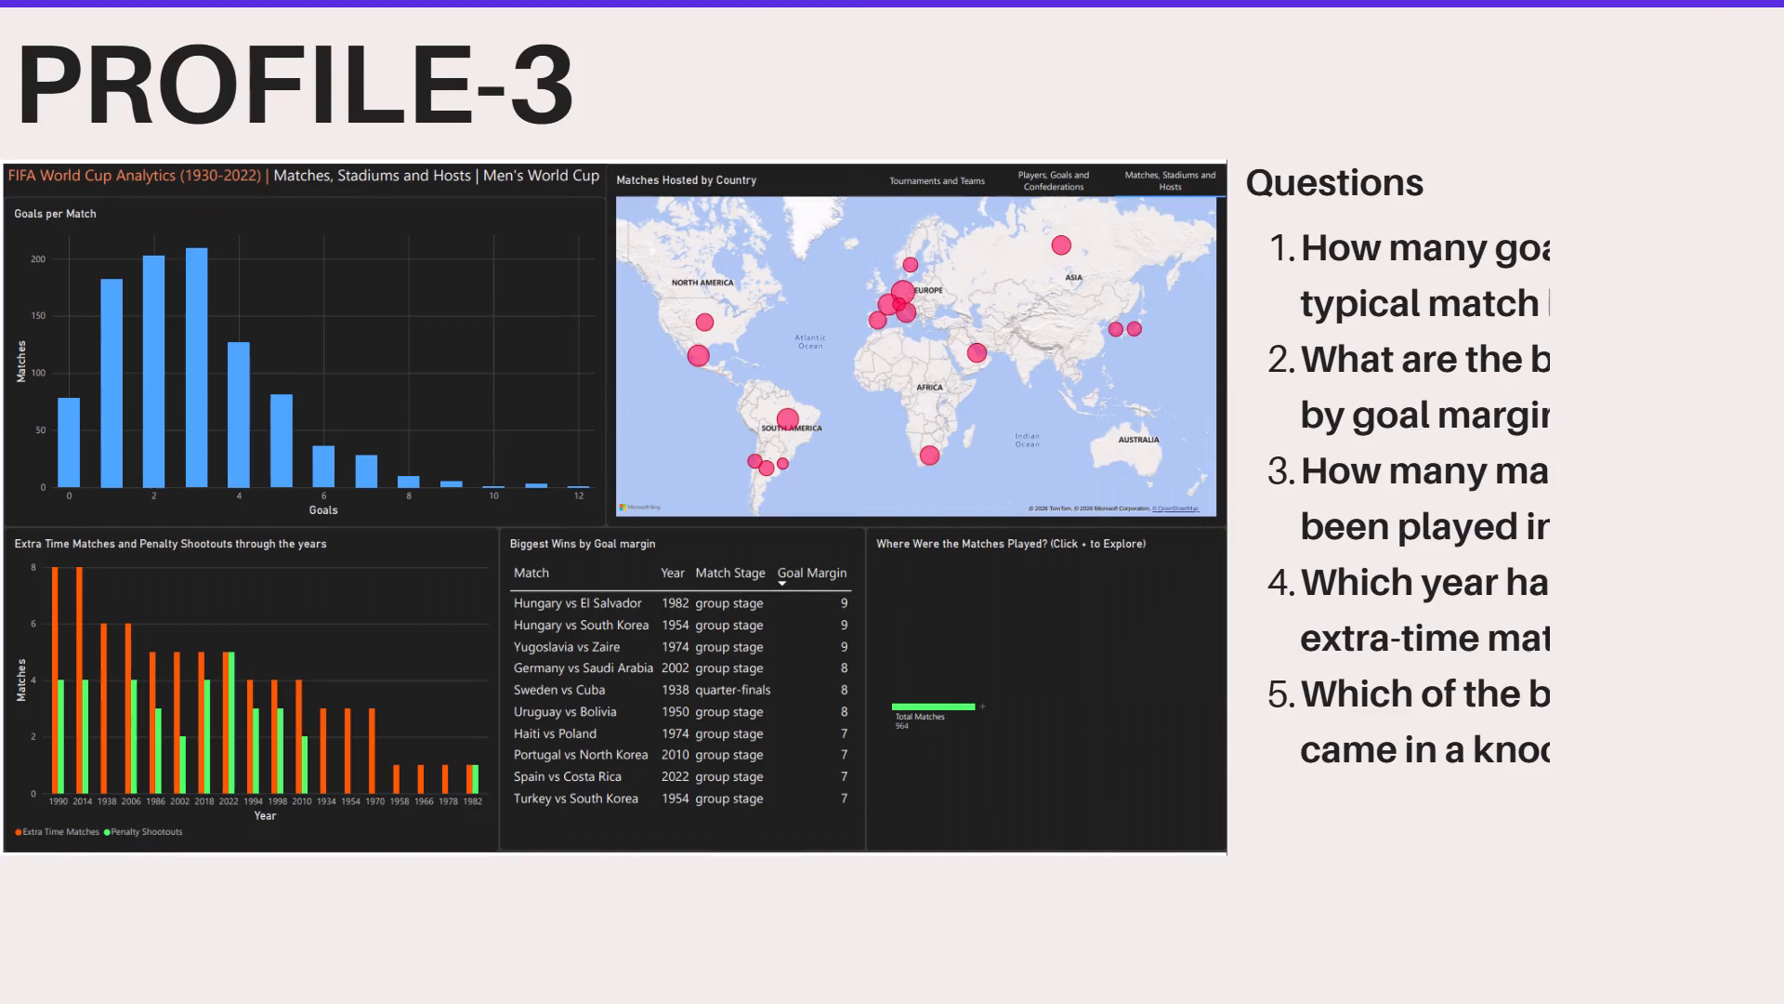
key("Right")
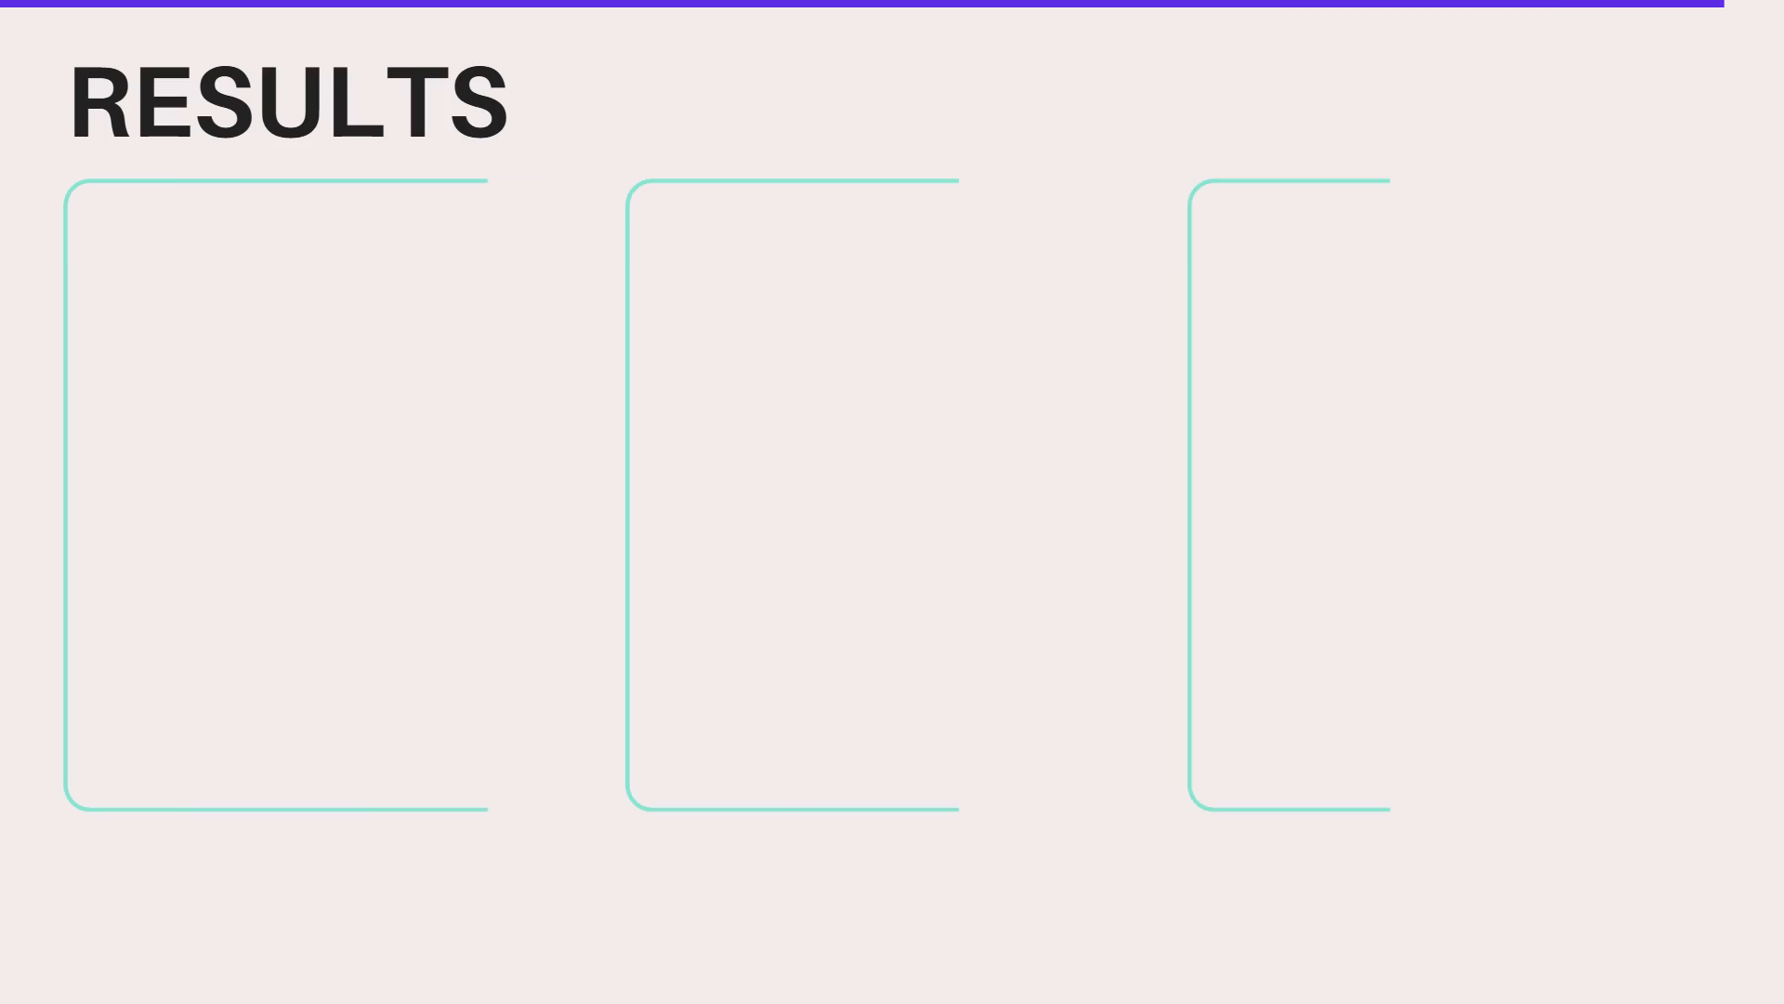
key("Right")
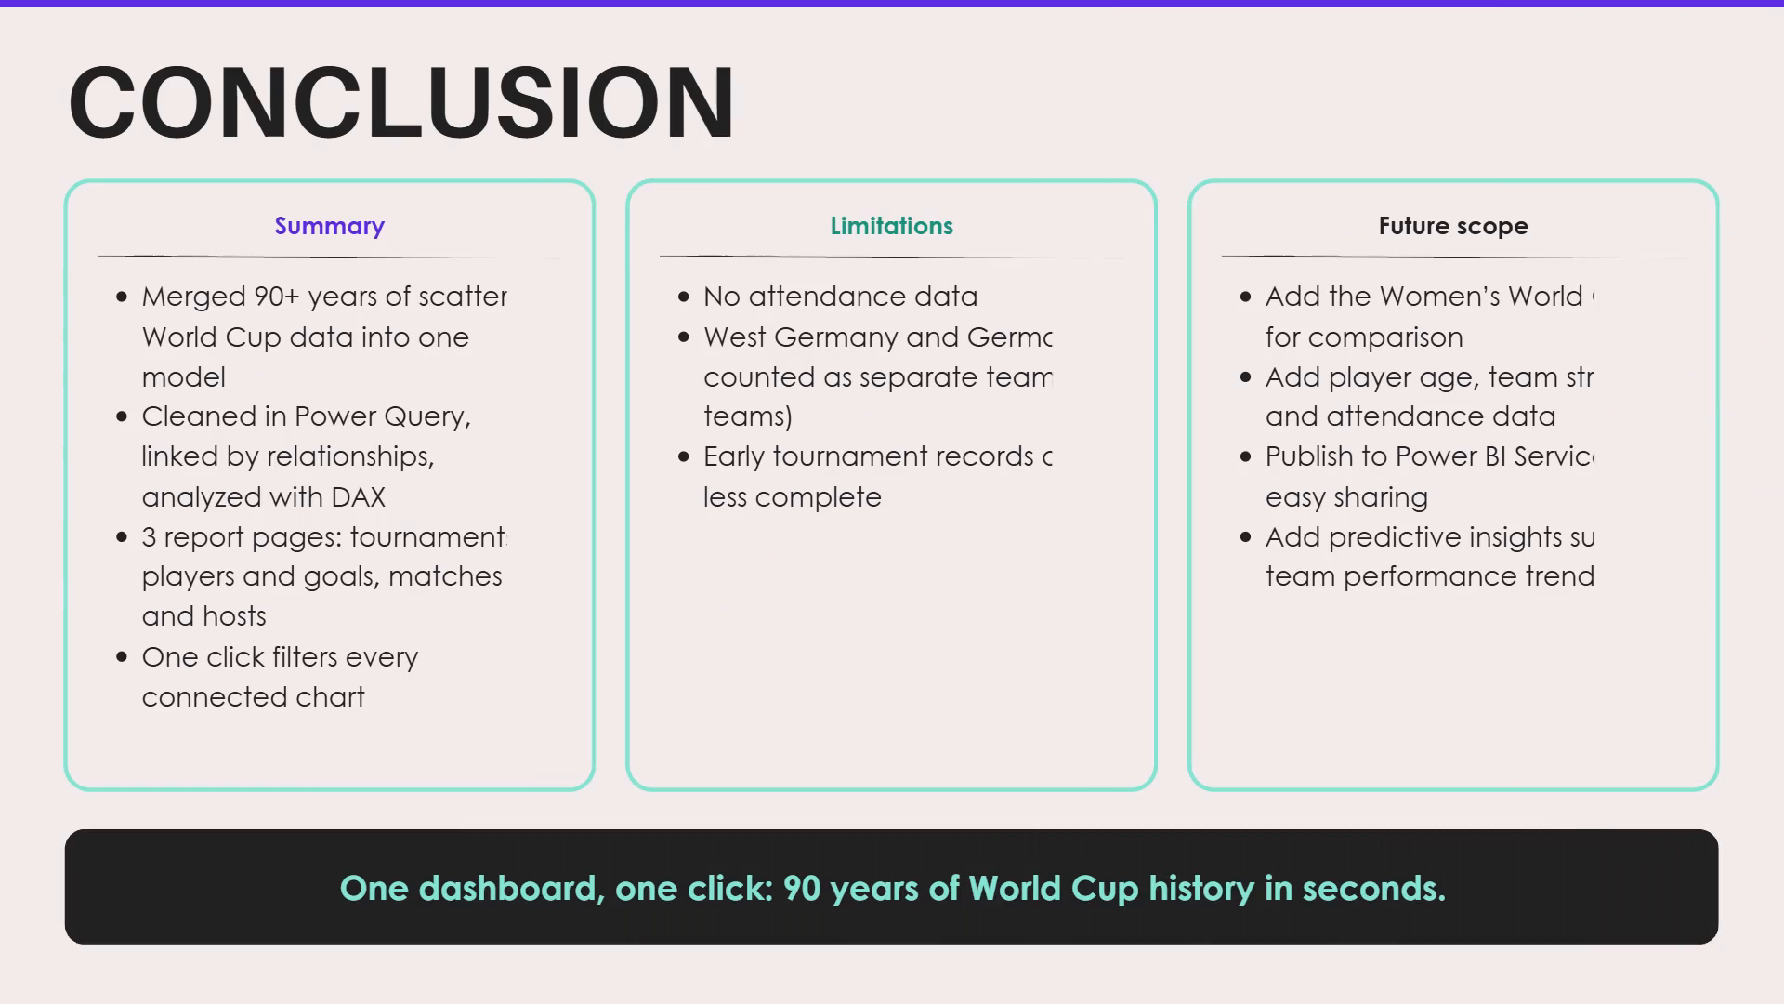
key("Right")
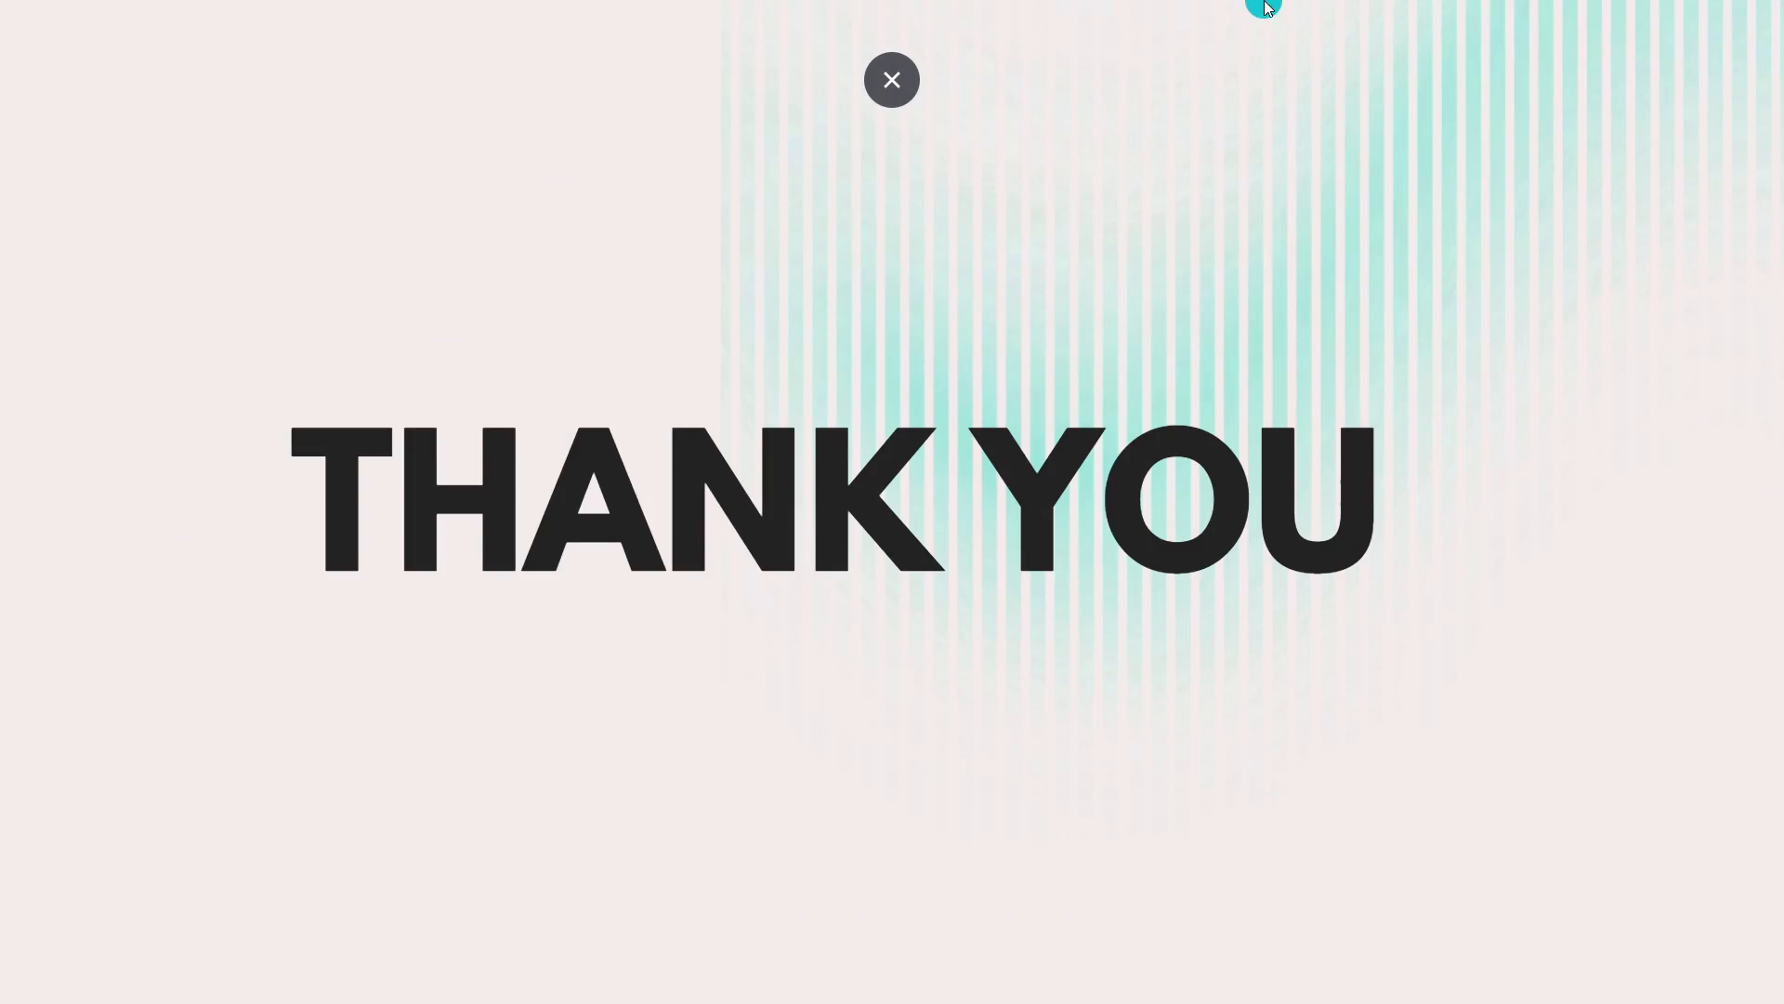